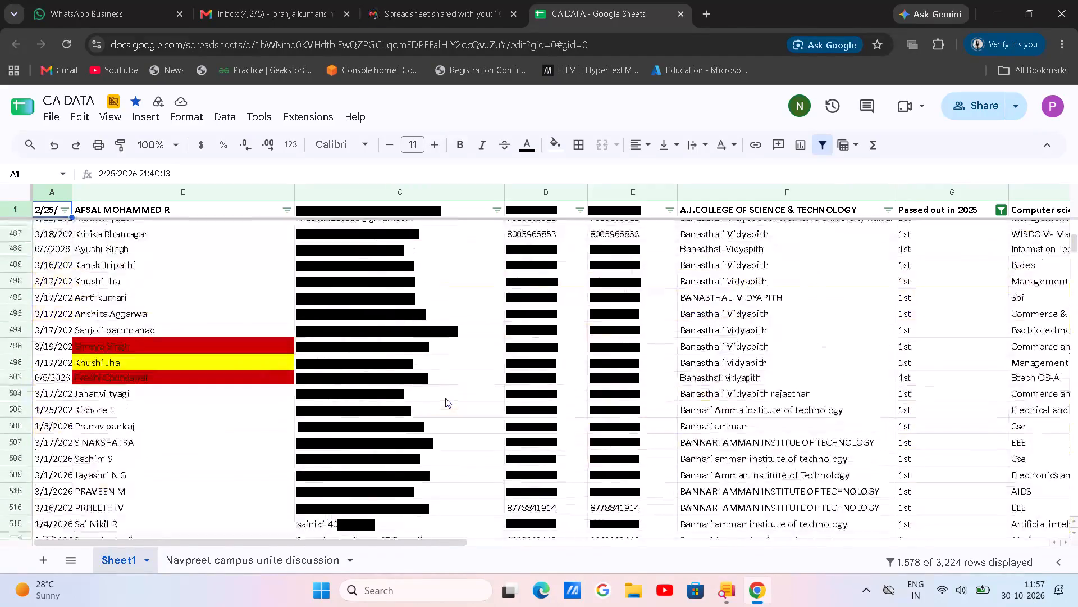
Look through the filtered student records in Sheet1, from the Banasthali Vidyapith rows down to the KLN College rows.
{"action": "scroll", "coordinate": [445, 398], "scroll_direction": "up", "scroll_amount": 1}
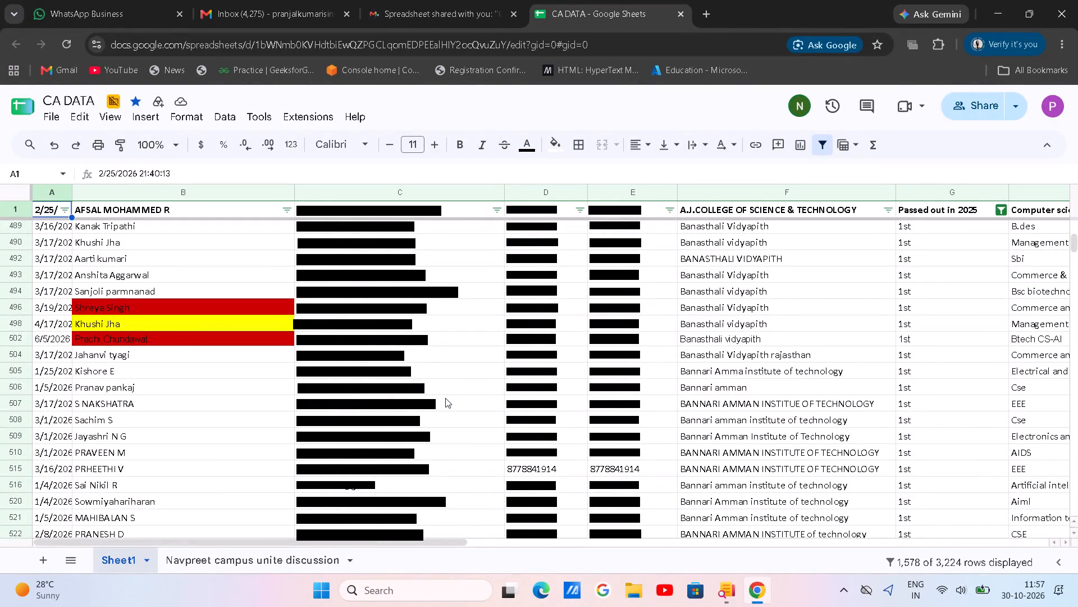
{"action": "scroll", "coordinate": [445, 398], "scroll_direction": "down", "scroll_amount": 1}
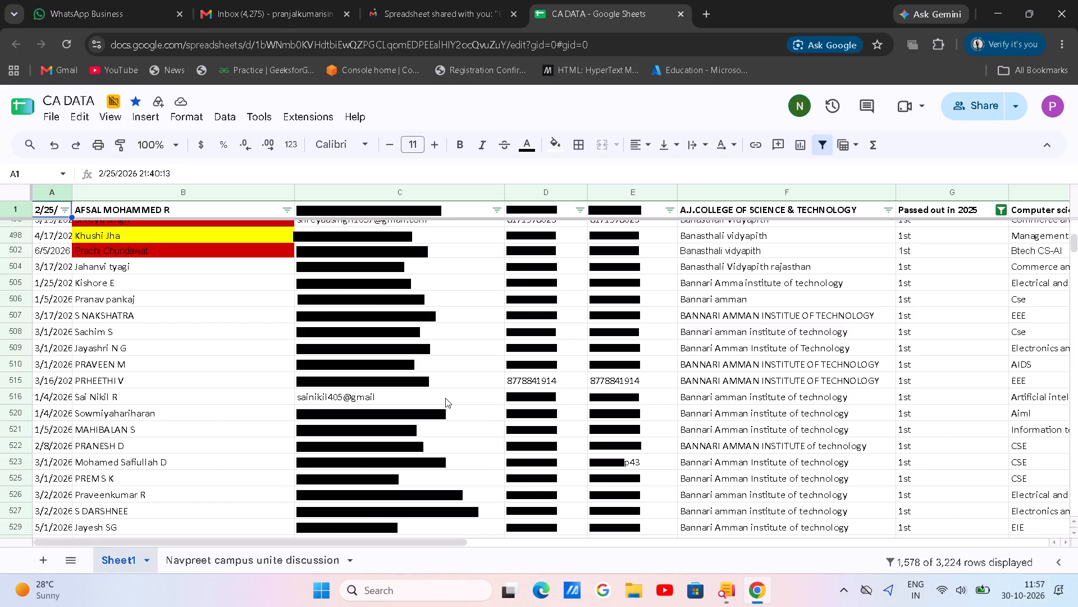
{"action": "scroll", "coordinate": [445, 398], "scroll_direction": "down", "scroll_amount": 16}
{"action": "scroll", "coordinate": [445, 398], "scroll_direction": "down", "scroll_amount": 5}
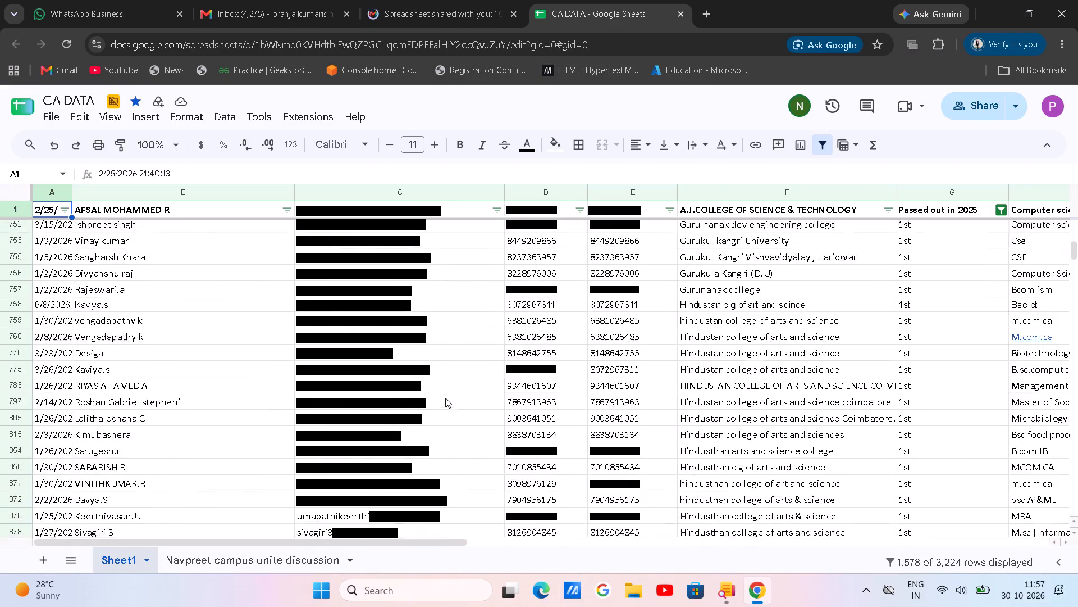
{"action": "scroll", "coordinate": [445, 398], "scroll_direction": "down", "scroll_amount": 17}
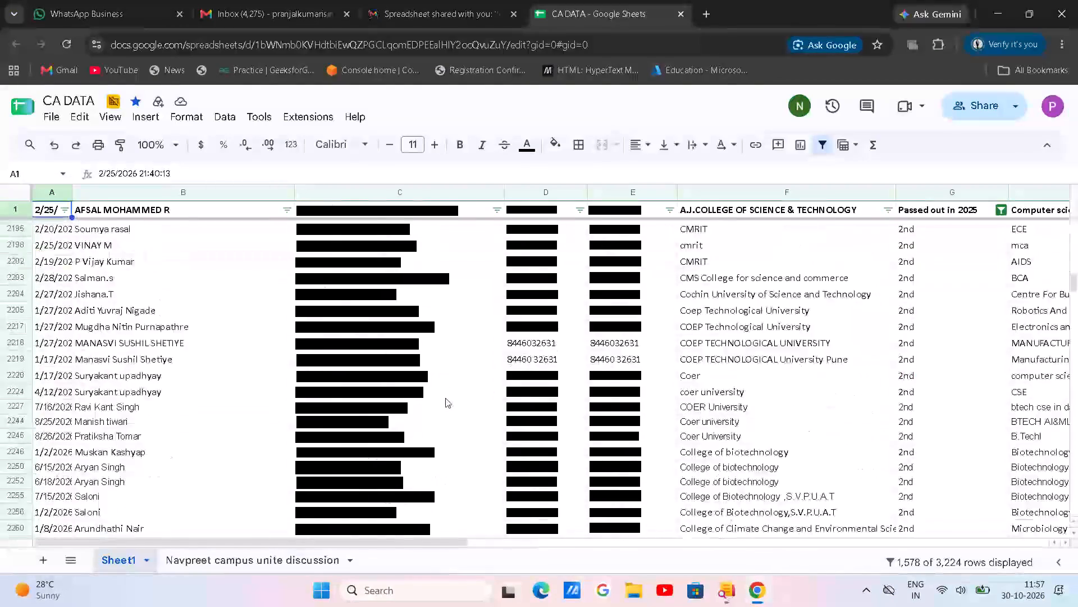
{"action": "scroll", "coordinate": [445, 398], "scroll_direction": "down", "scroll_amount": 9}
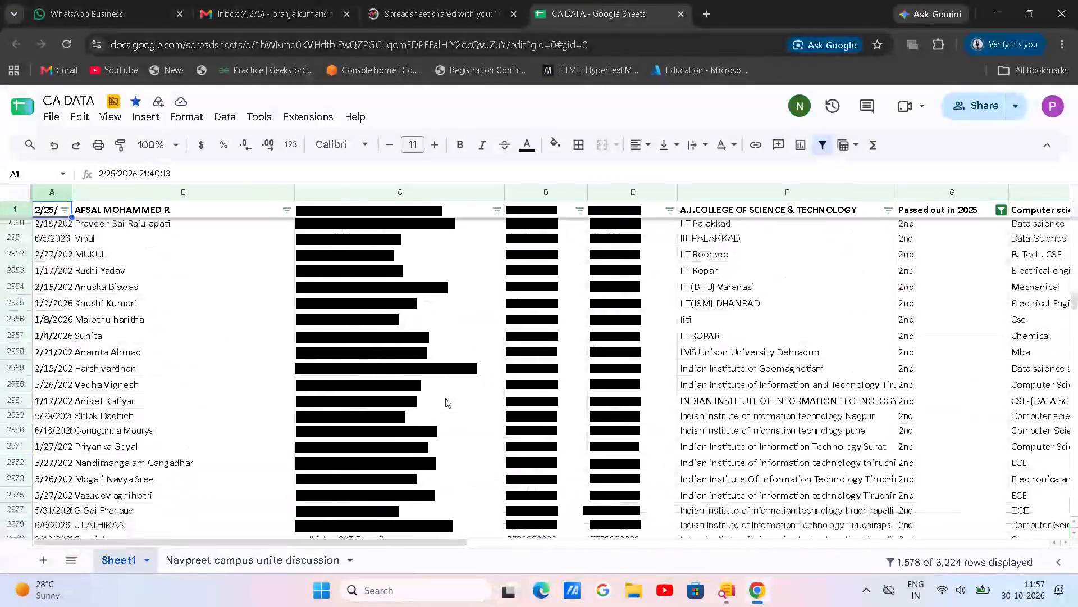
{"action": "scroll", "coordinate": [445, 398], "scroll_direction": "down", "scroll_amount": 10}
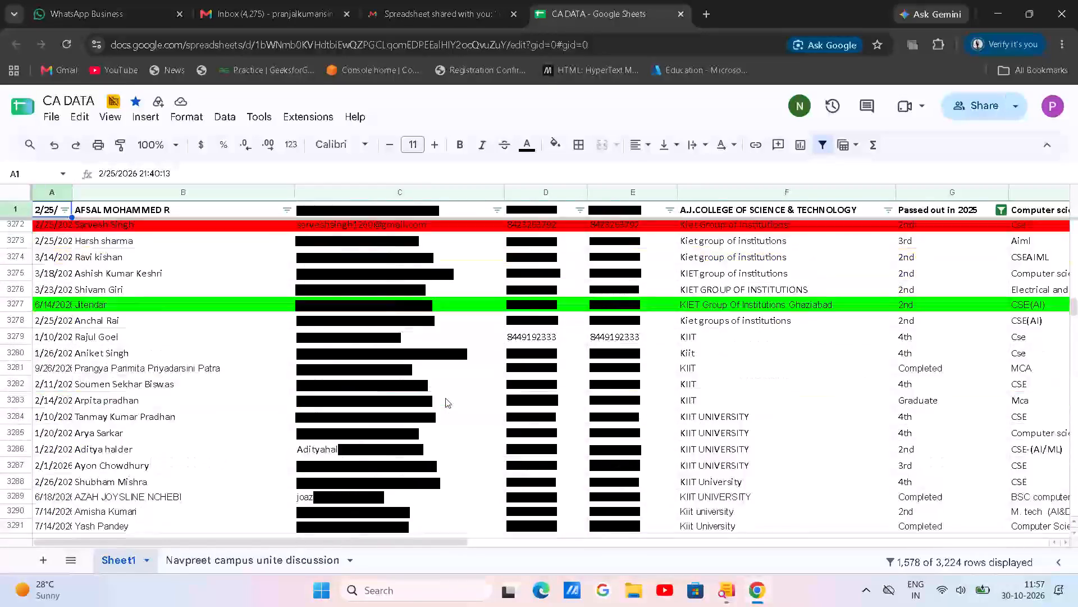
{"action": "scroll", "coordinate": [445, 398], "scroll_direction": "down", "scroll_amount": 5}
{"action": "scroll", "coordinate": [445, 398], "scroll_direction": "up", "scroll_amount": 5}
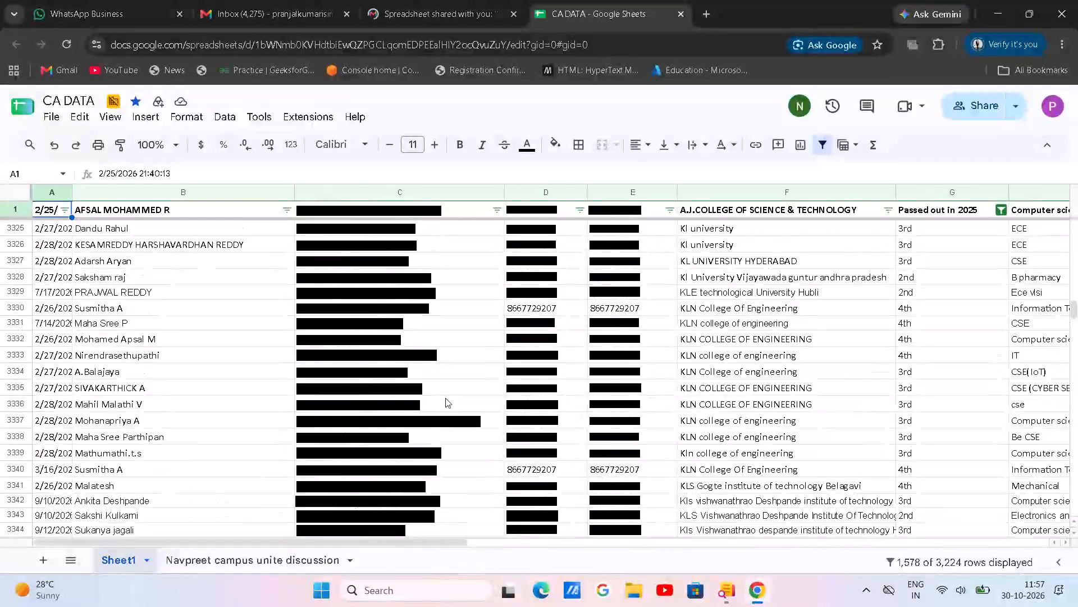
Review the college, year, course, score, language and remark columns from the Kongunadu college rows down to the Manipal University Jaipur rows.
{"action": "scroll", "coordinate": [445, 398], "scroll_direction": "left", "scroll_amount": 4}
{"action": "scroll", "coordinate": [445, 398], "scroll_direction": "down", "scroll_amount": 2}
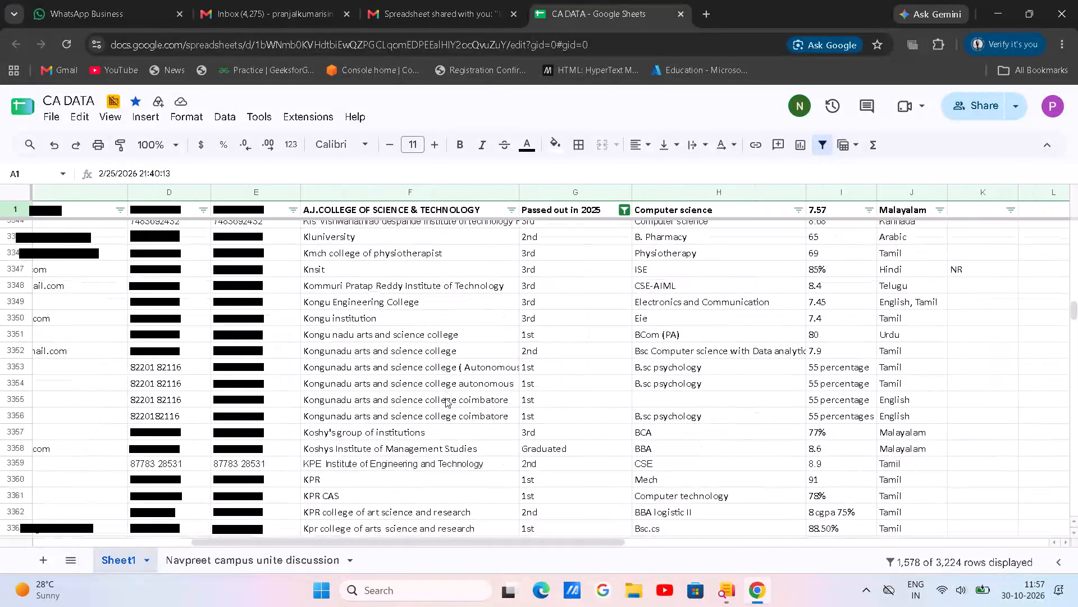
{"action": "scroll", "coordinate": [445, 398], "scroll_direction": "down", "scroll_amount": 6}
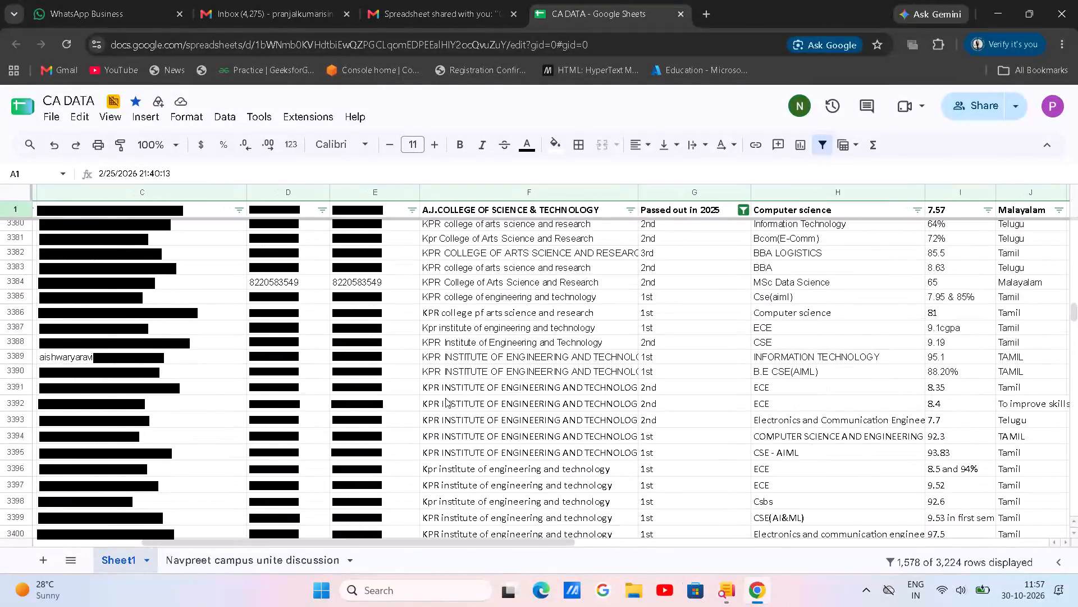
{"action": "scroll", "coordinate": [445, 398], "scroll_direction": "down", "scroll_amount": 5}
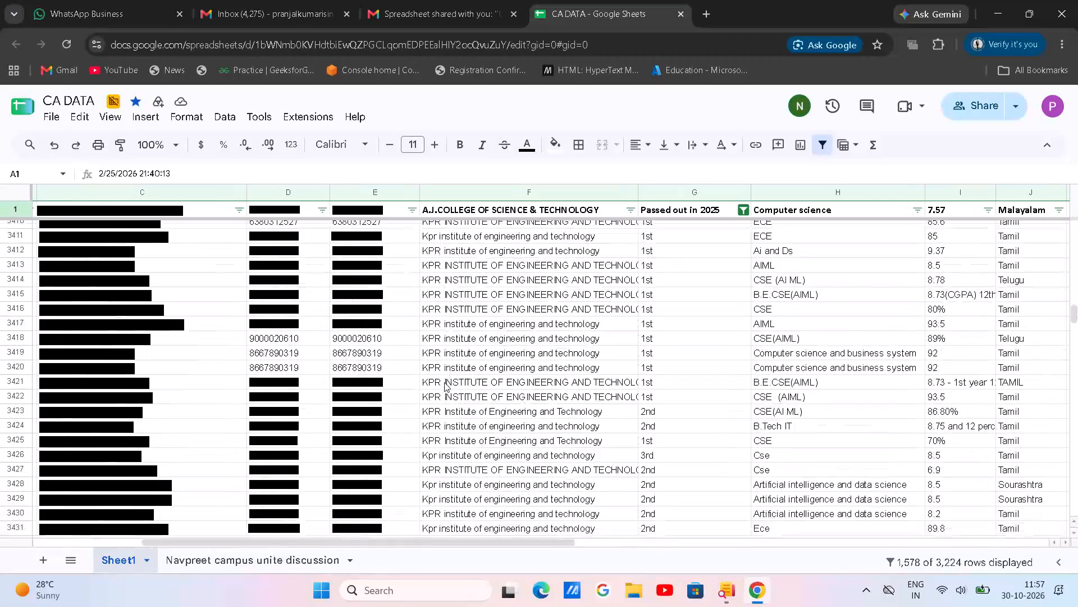
{"action": "scroll", "coordinate": [444, 382], "scroll_direction": "down", "scroll_amount": 6}
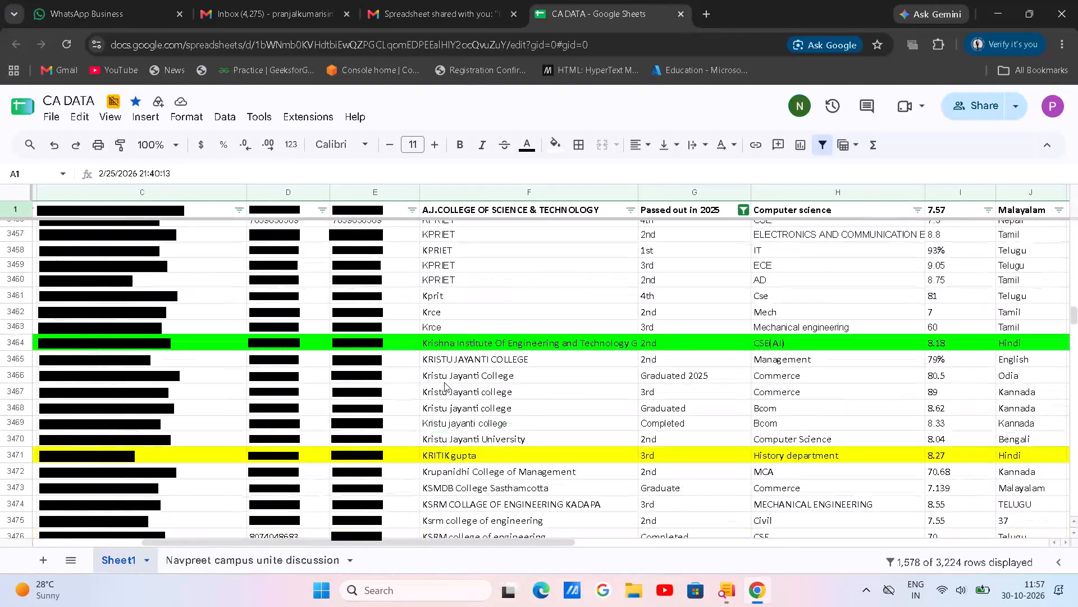
{"action": "scroll", "coordinate": [444, 382], "scroll_direction": "down", "scroll_amount": 3}
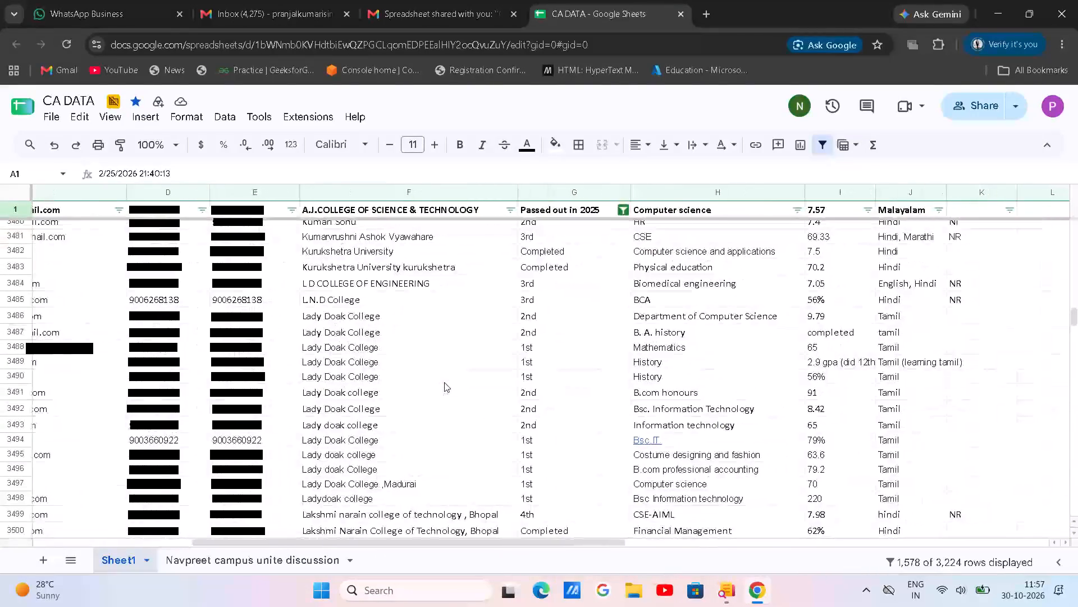
{"action": "scroll", "coordinate": [444, 382], "scroll_direction": "down", "scroll_amount": 4}
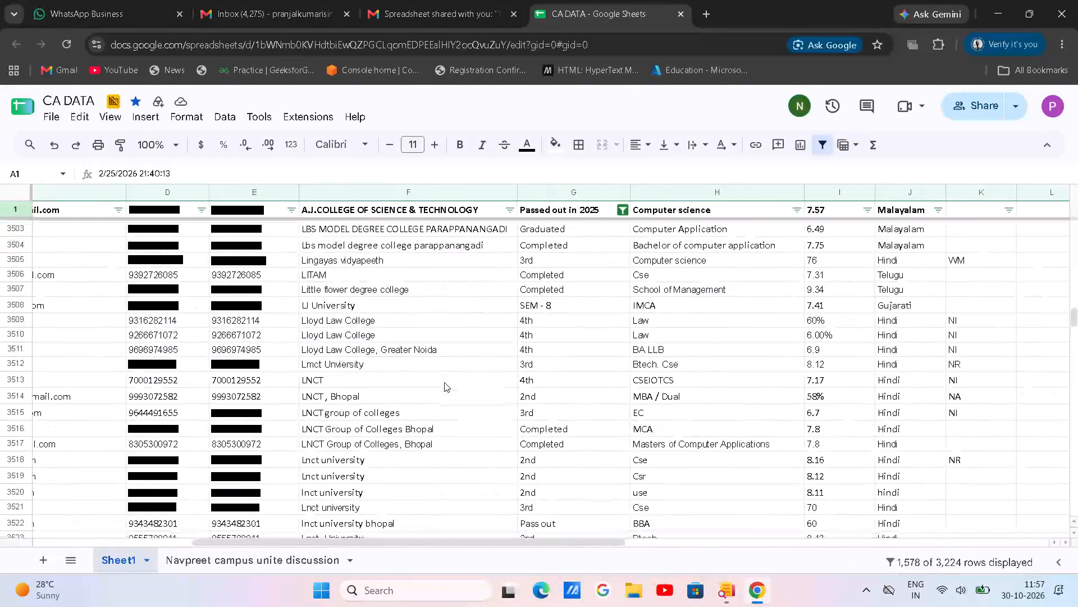
{"action": "scroll", "coordinate": [444, 382], "scroll_direction": "down", "scroll_amount": 1}
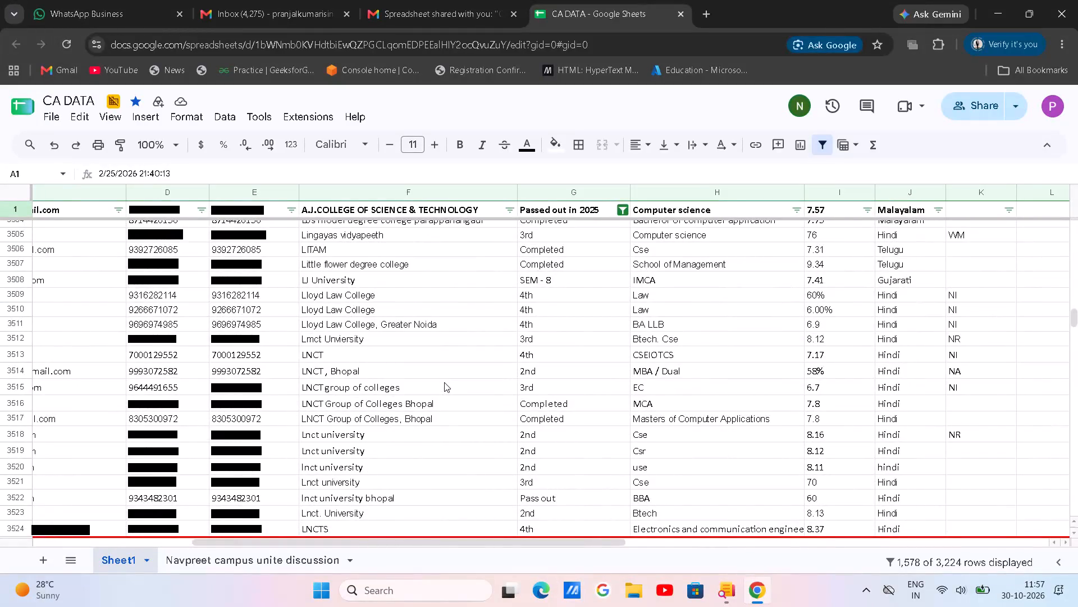
{"action": "scroll", "coordinate": [611, 422], "scroll_direction": "down", "scroll_amount": 7}
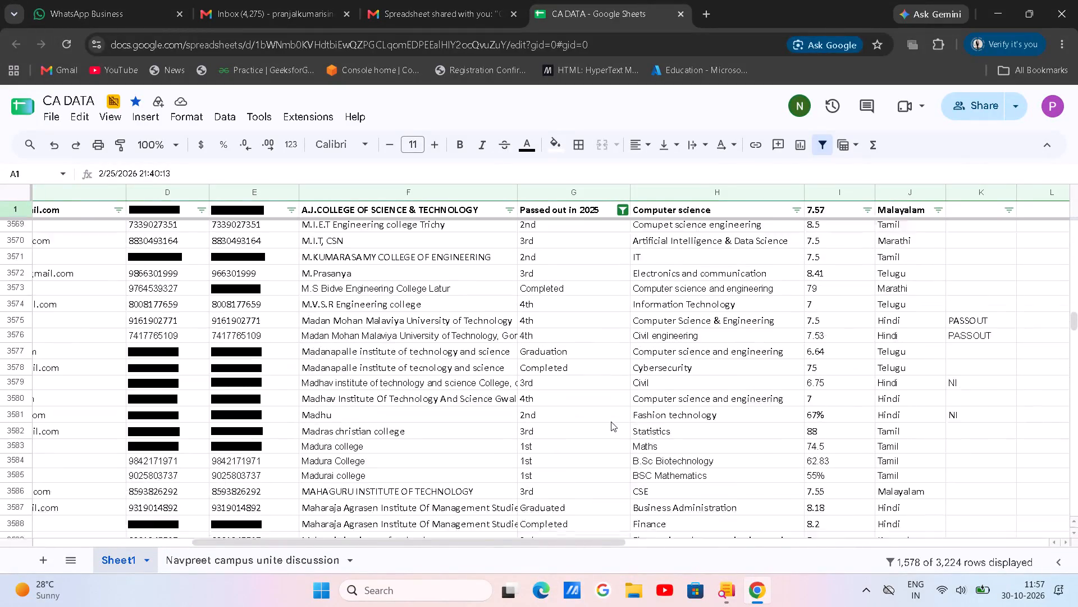
{"action": "scroll", "coordinate": [611, 422], "scroll_direction": "down", "scroll_amount": 10}
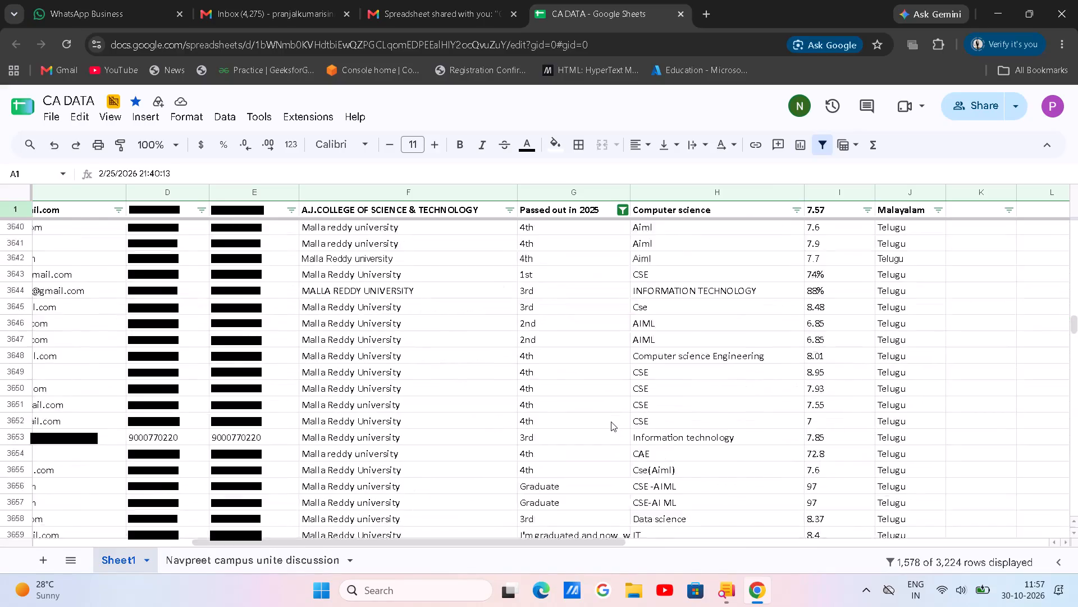
{"action": "scroll", "coordinate": [611, 422], "scroll_direction": "down", "scroll_amount": 7}
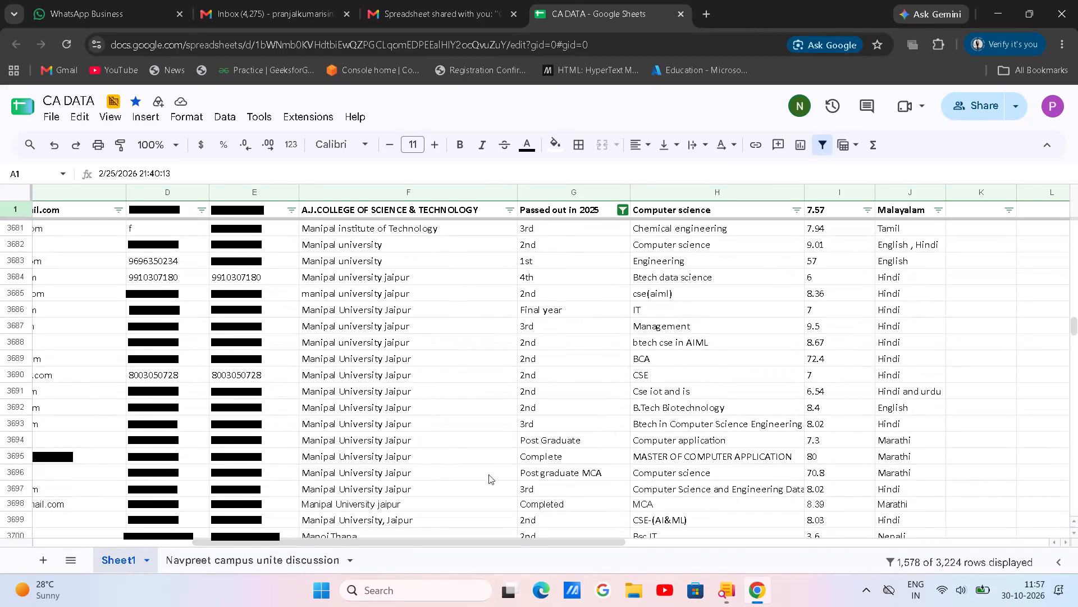
Check the college, year, course, score and language entries of the Manipal University Jaipur student in row 3685.
{"action": "left_click", "coordinate": [379, 299]}
{"action": "left_click_drag", "start_coordinate": [555, 296], "coordinate": [698, 292]}
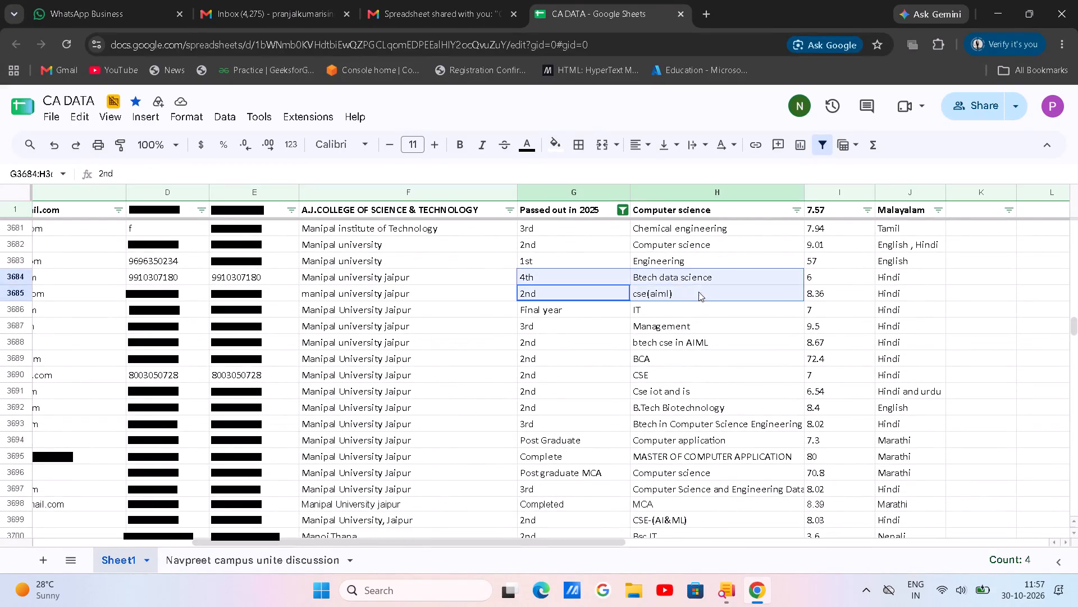
{"action": "left_click_drag", "start_coordinate": [698, 292], "coordinate": [698, 295]}
{"action": "left_click", "coordinate": [698, 295]}
{"action": "left_click", "coordinate": [905, 290]}
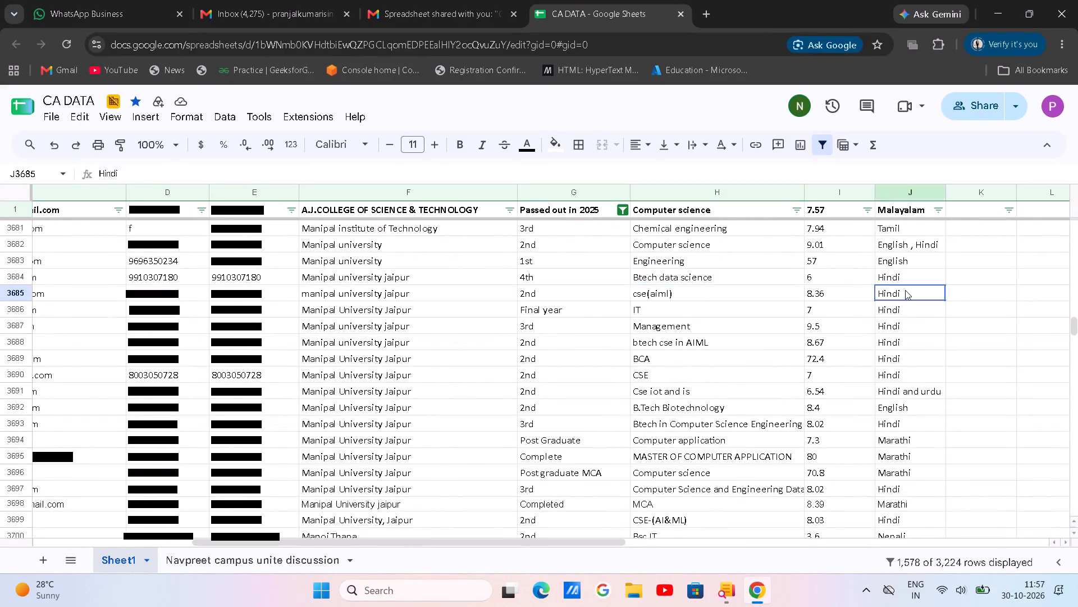
{"action": "left_click", "coordinate": [808, 292]}
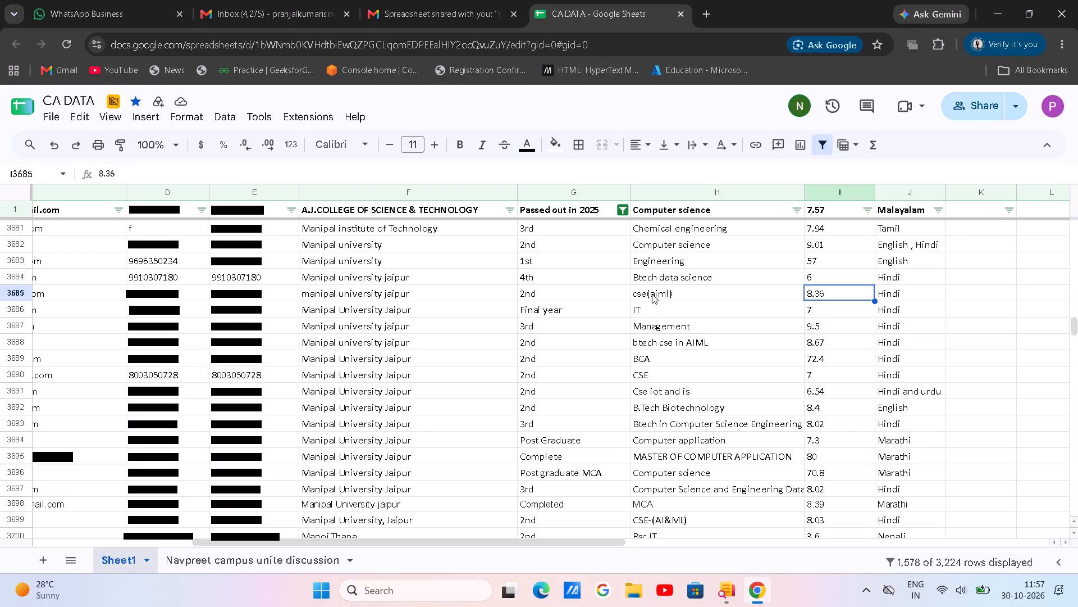
{"action": "left_click", "coordinate": [650, 293]}
{"action": "left_click", "coordinate": [355, 292]}
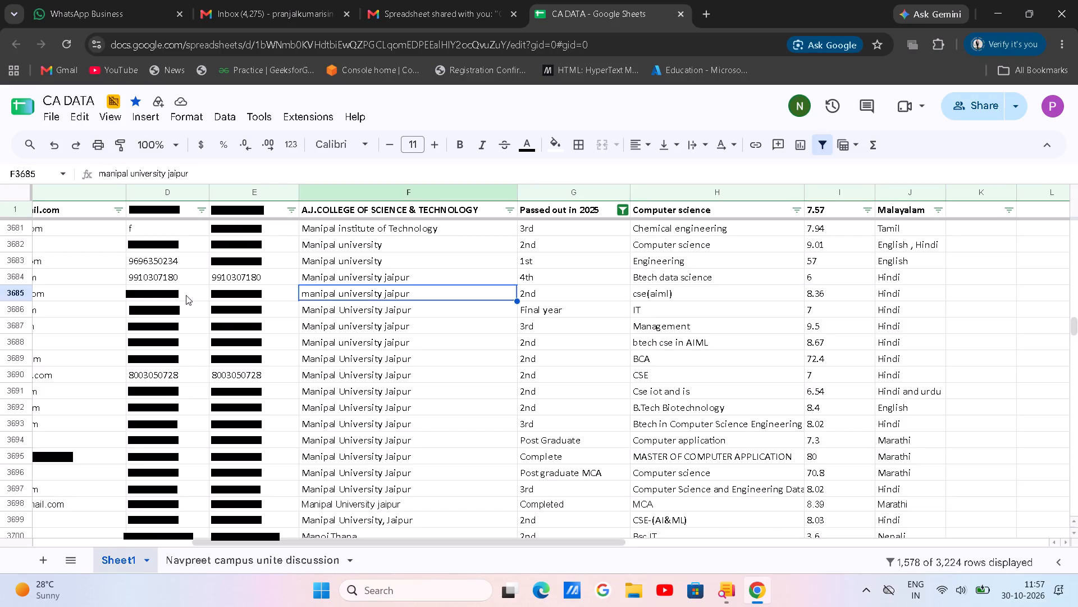
Check the name, email and phone number cells of the student in row 3685.
{"action": "left_click", "coordinate": [127, 296]}
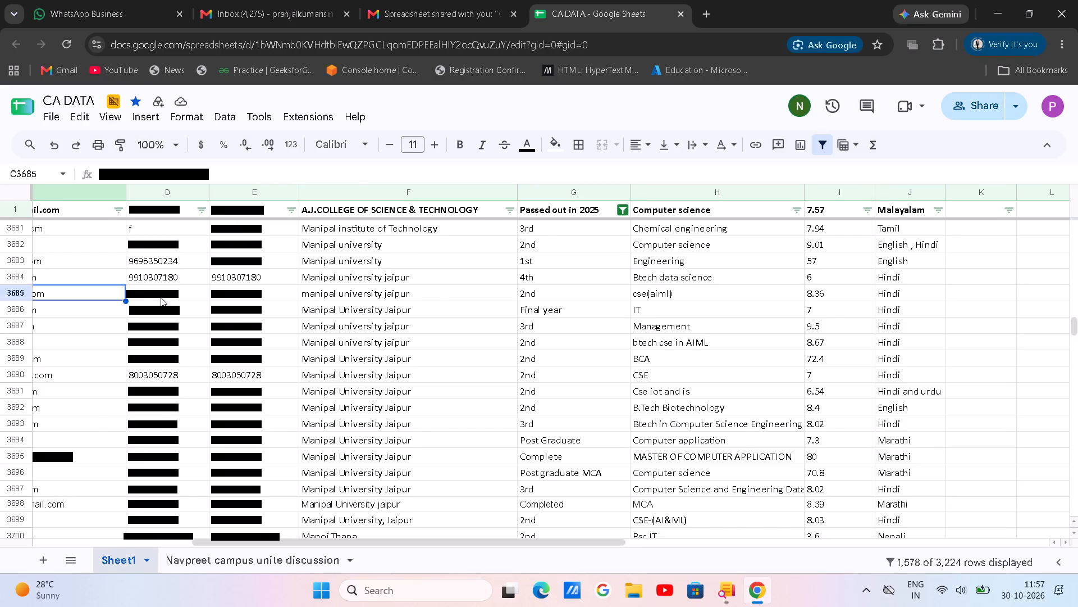
{"action": "left_click", "coordinate": [161, 297]}
{"action": "scroll", "coordinate": [161, 297], "scroll_direction": "right", "scroll_amount": 3}
{"action": "left_click", "coordinate": [161, 297]}
{"action": "scroll", "coordinate": [161, 297], "scroll_direction": "right", "scroll_amount": 3}
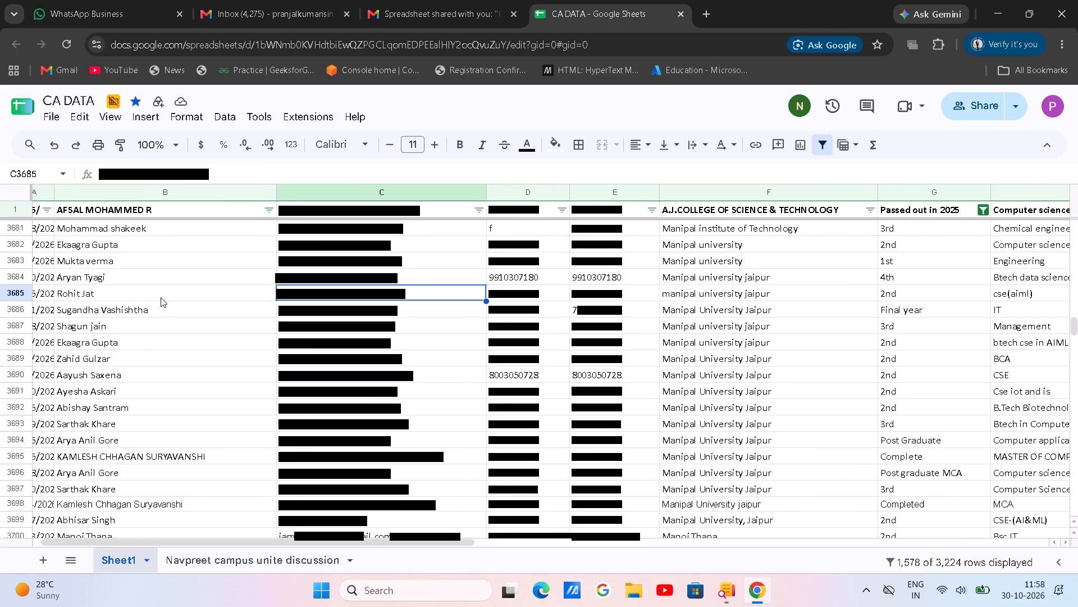
{"action": "left_click", "coordinate": [161, 297]}
{"action": "left_click", "coordinate": [333, 300]}
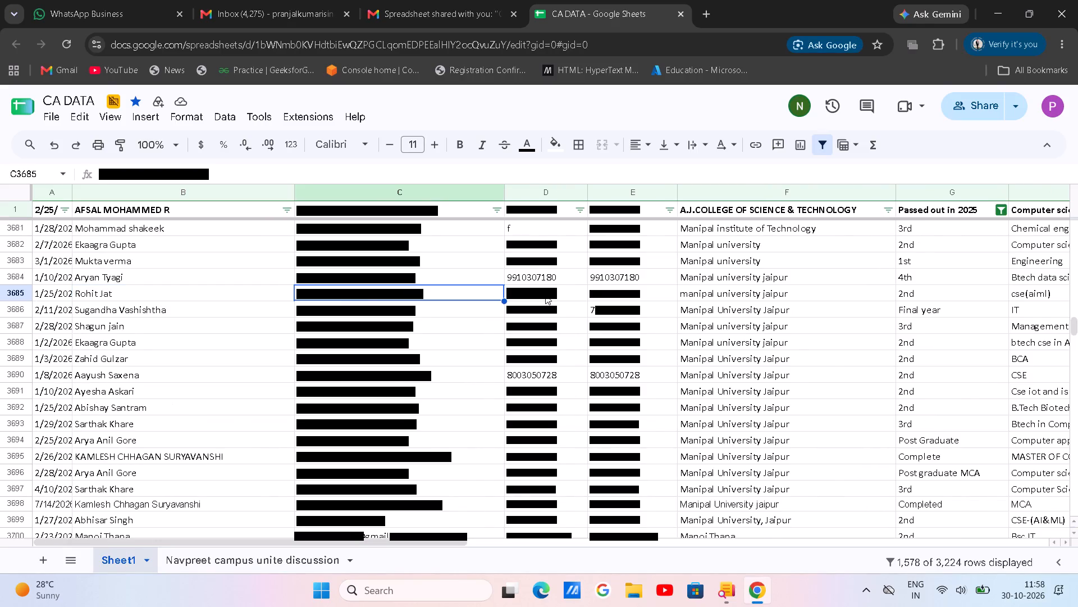
{"action": "left_click", "coordinate": [546, 294]}
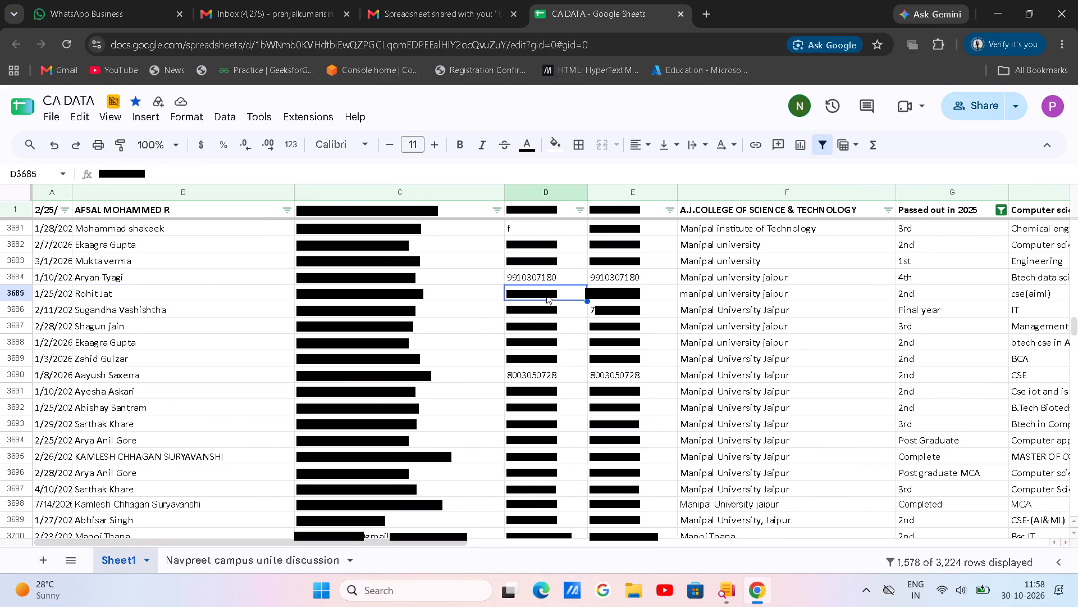
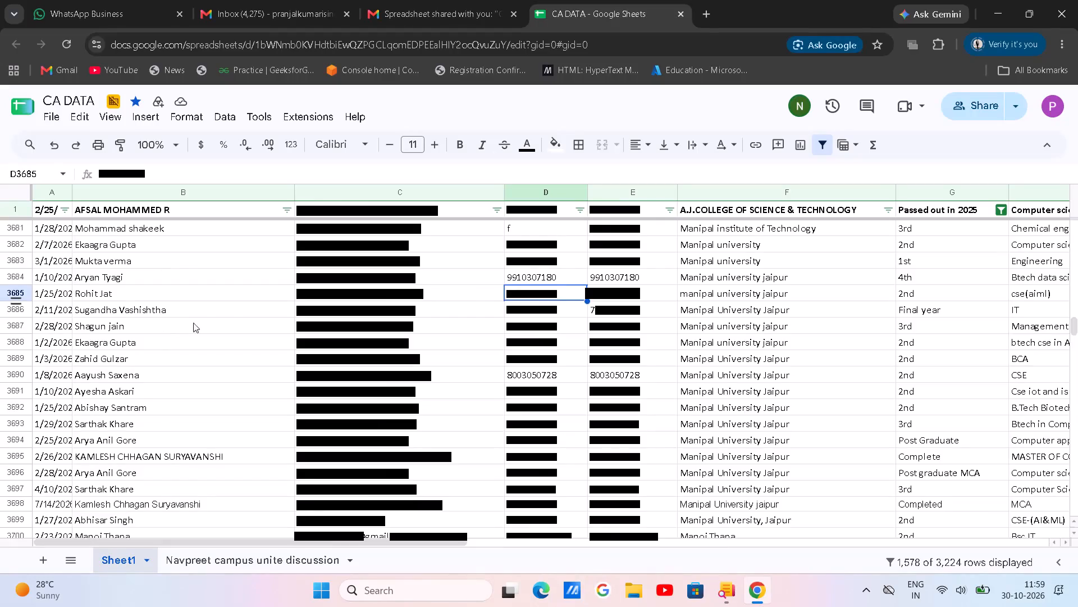
Check the phone number cells in column D for the Manipal University Jaipur students in rows 3685 and 3686.
{"action": "left_click", "coordinate": [545, 312]}
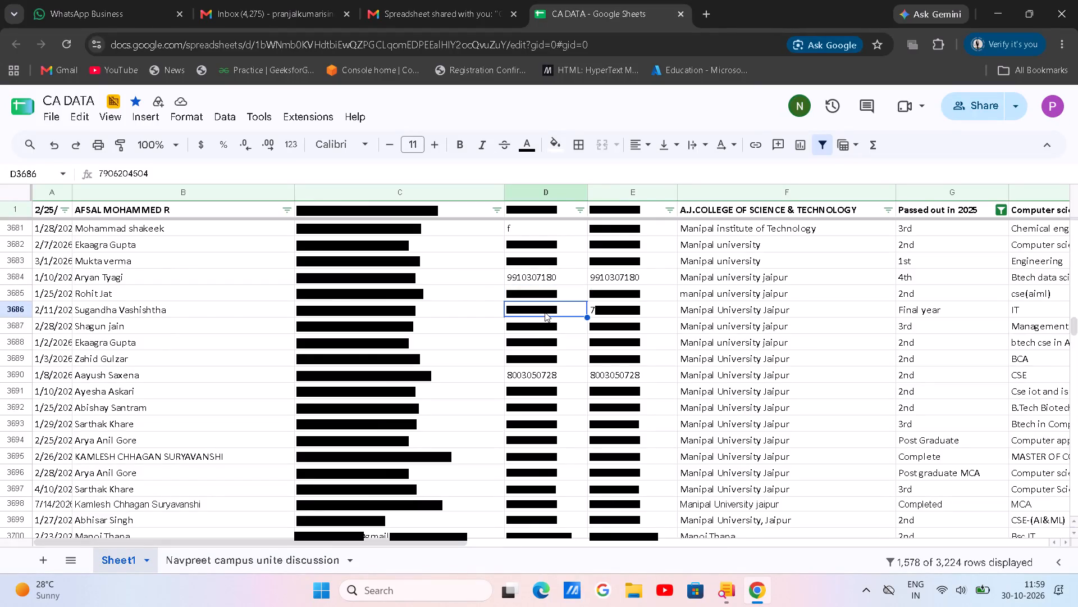
{"action": "left_click", "coordinate": [520, 296]}
{"action": "left_click", "coordinate": [520, 318]}
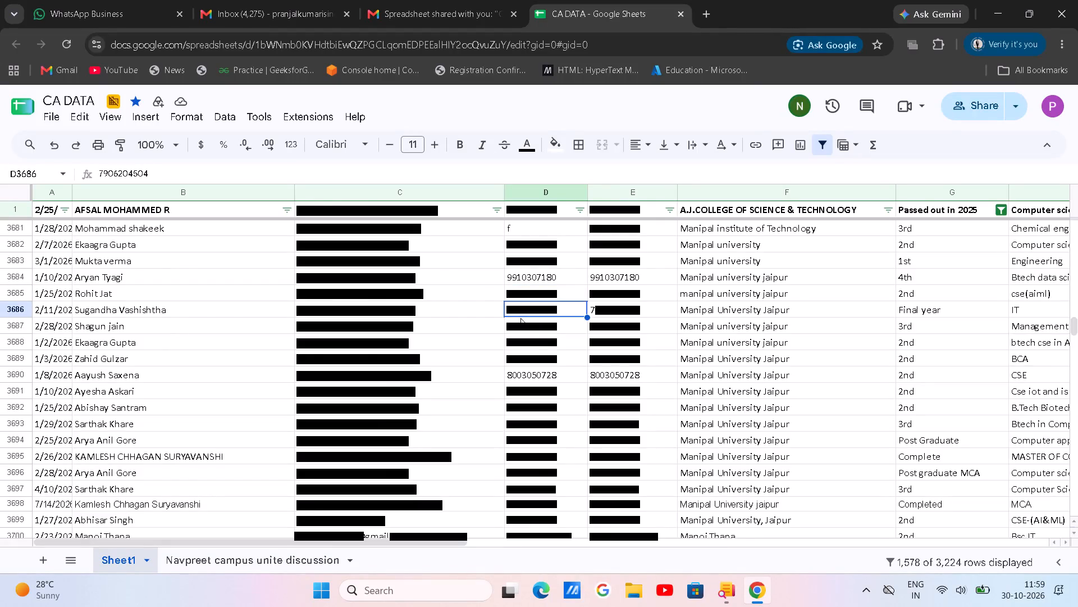
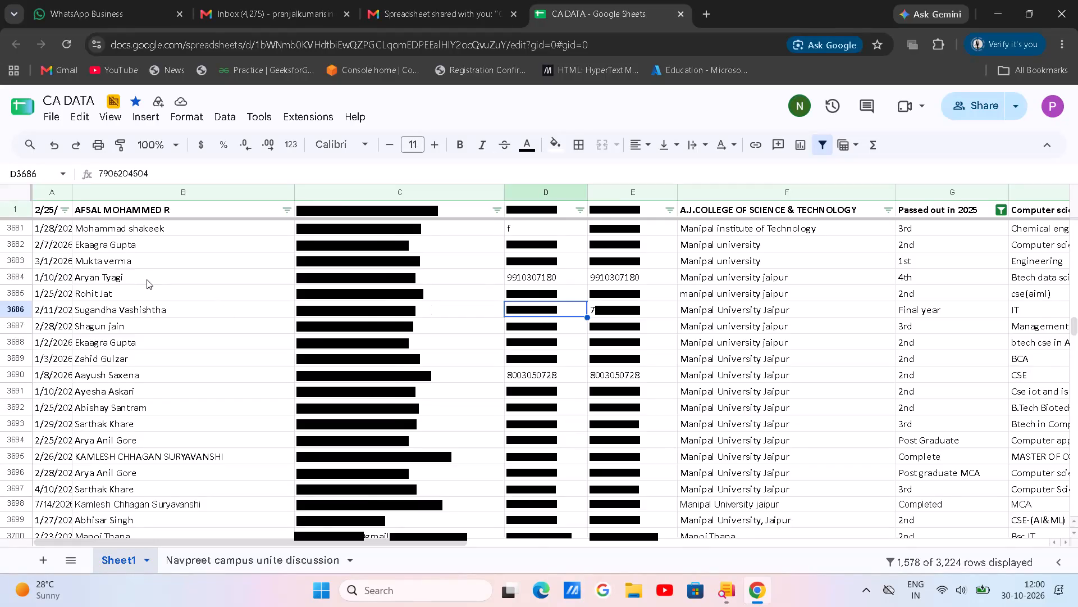
Enter NR in the remarks column K for the Manipal University Jaipur student in row 3685.
{"action": "left_click", "coordinate": [150, 291]}
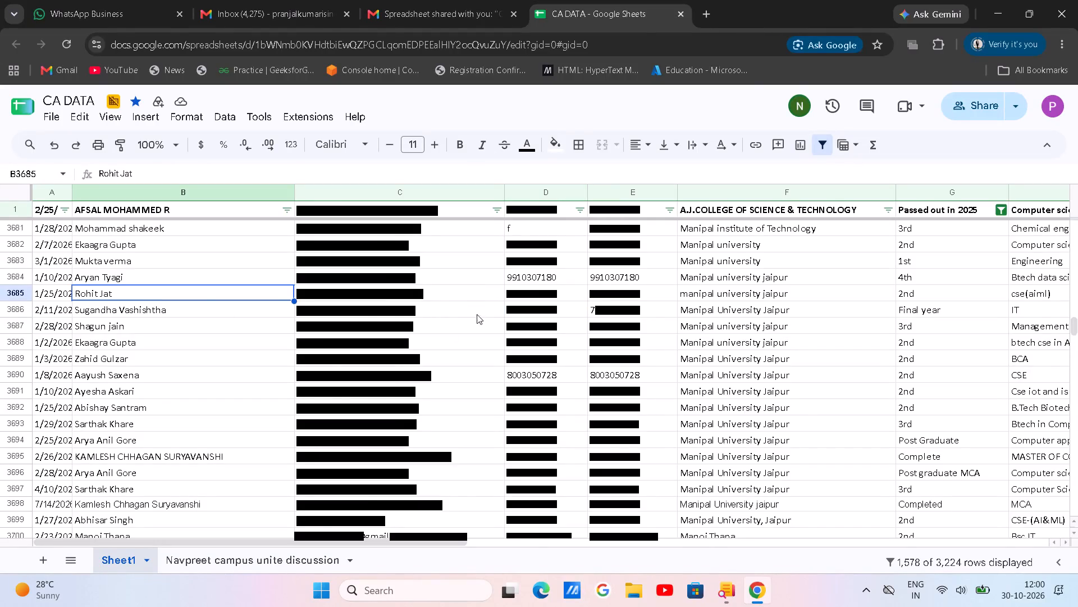
{"action": "left_click", "coordinate": [417, 278]}
{"action": "left_click", "coordinate": [339, 292]}
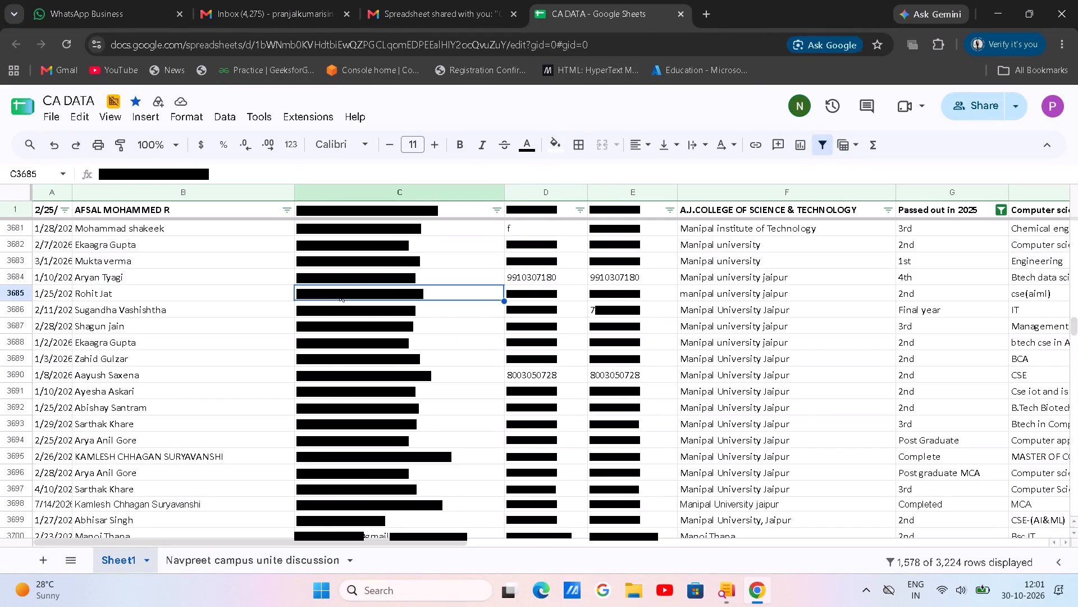
{"action": "key", "text": "Right"}
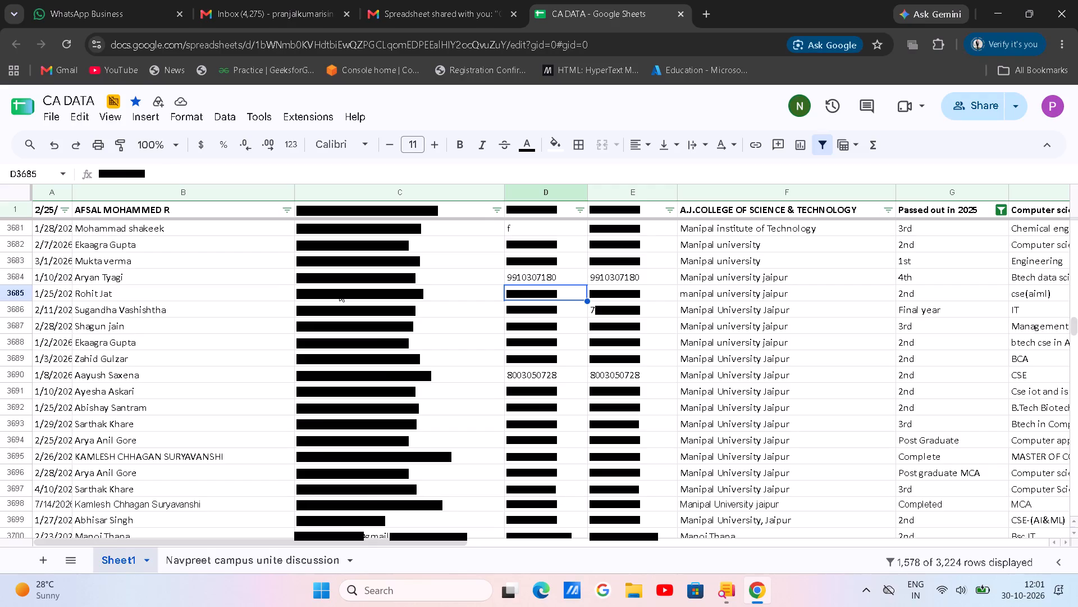
{"action": "key", "text": "Right"}
{"action": "key", "text": "Right"}
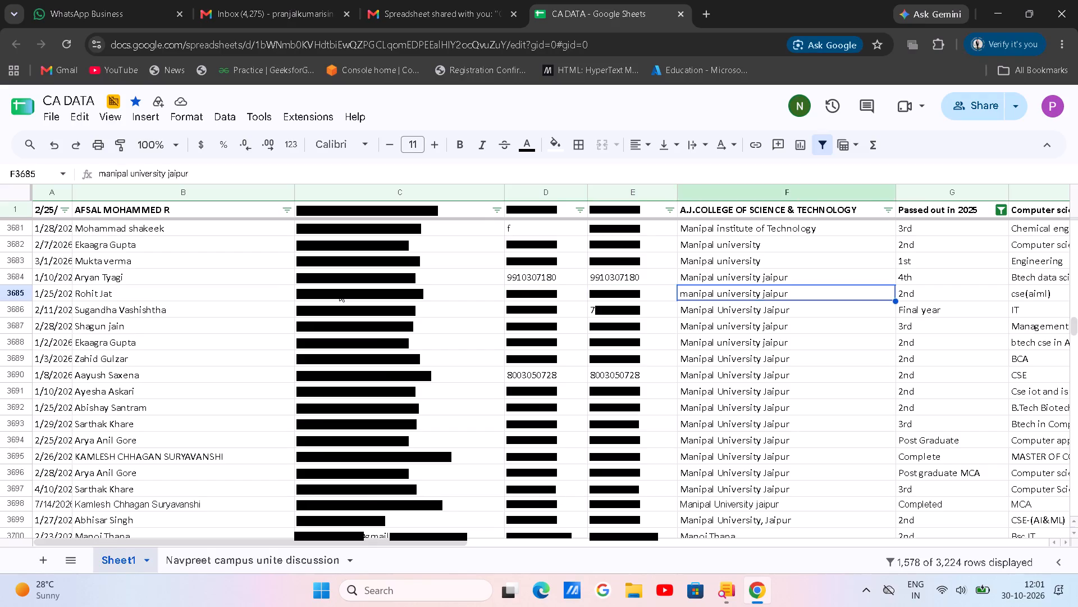
{"action": "key", "text": "Right"}
{"action": "key", "text": "Right"}
{"action": "key", "text": "Right"}
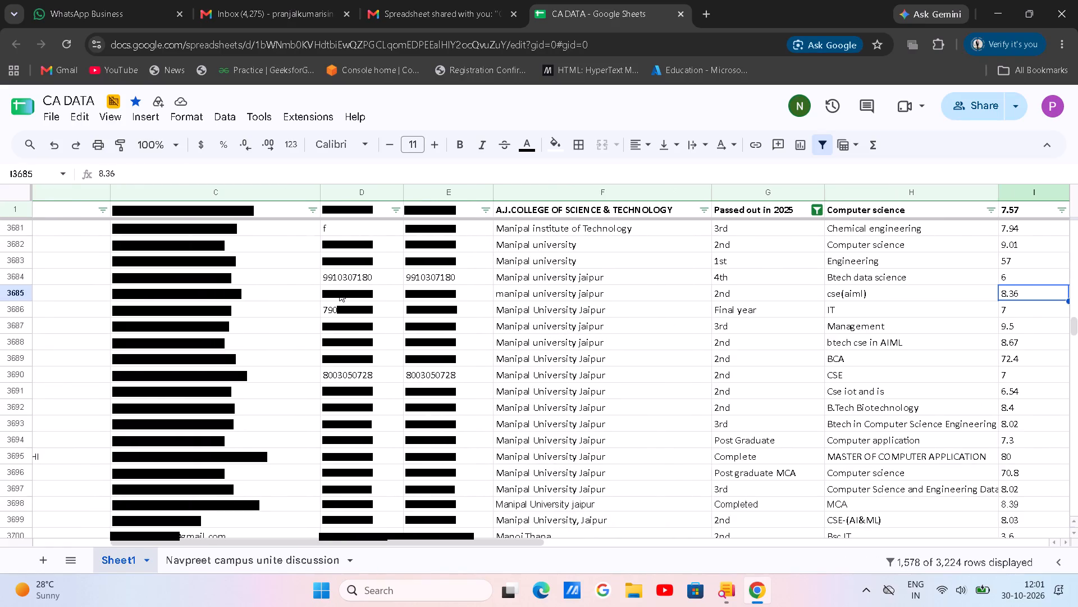
{"action": "key", "text": "Right"}
{"action": "key", "text": "Right"}
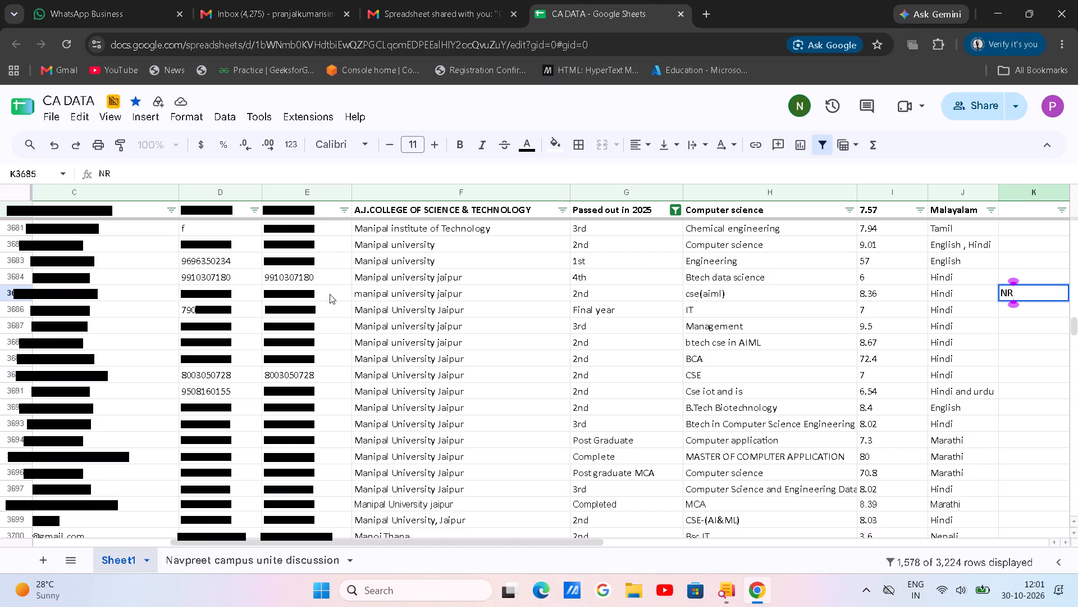
{"action": "key", "text": "Return"}
Check the phone, email and name cells of the student record in row 3688.
{"action": "key", "text": "Left"}
{"action": "key", "text": "Left"}
{"action": "key", "text": "Left"}
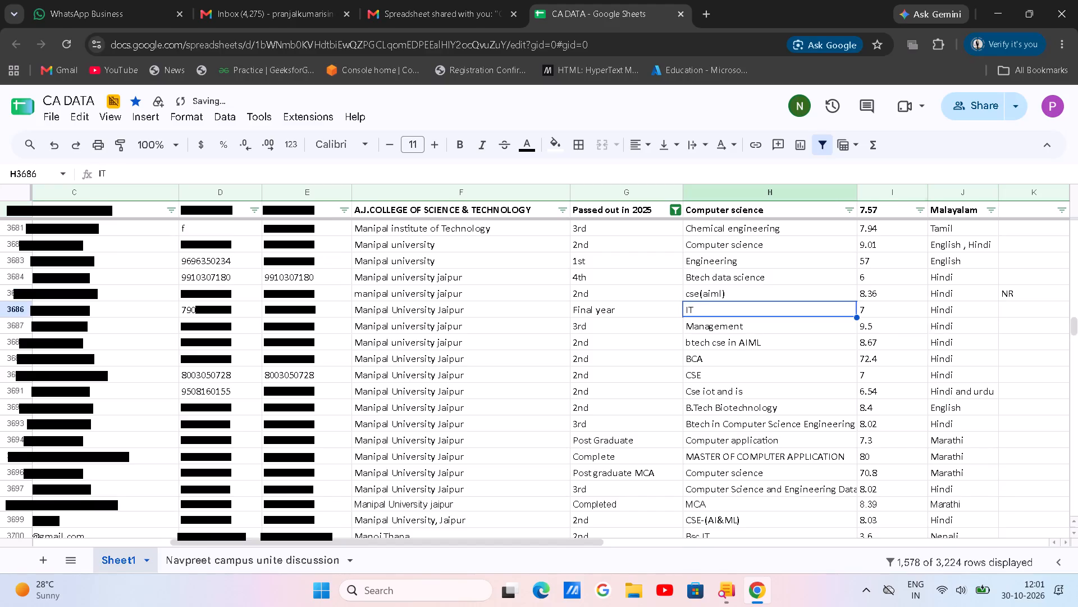
{"action": "key", "text": "Left"}
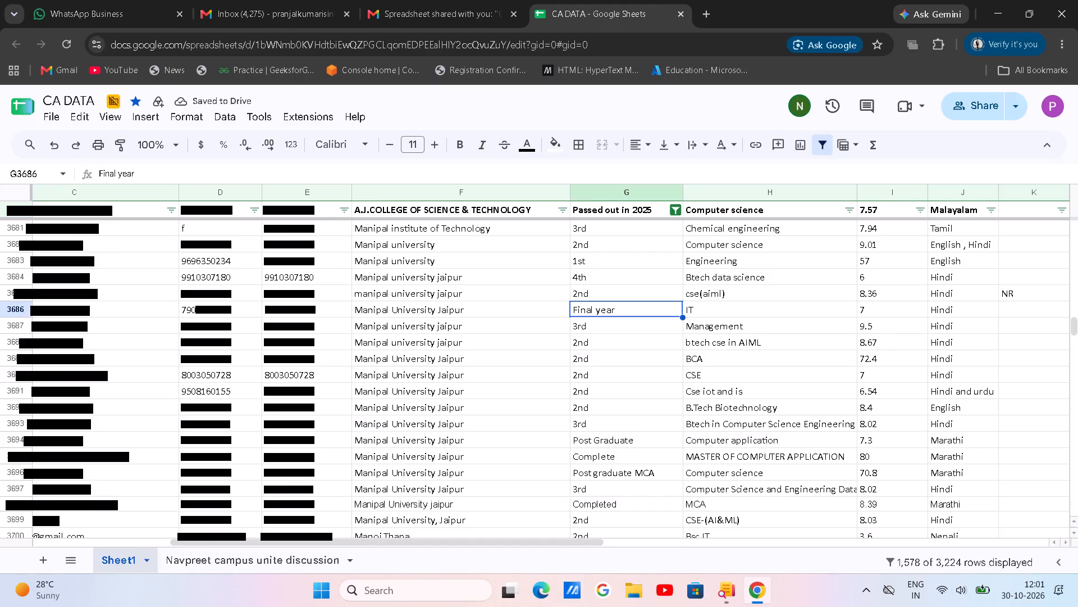
{"action": "key", "text": "Down"}
{"action": "key", "text": "Down"}
{"action": "key", "text": "Left"}
{"action": "key", "text": "Left"}
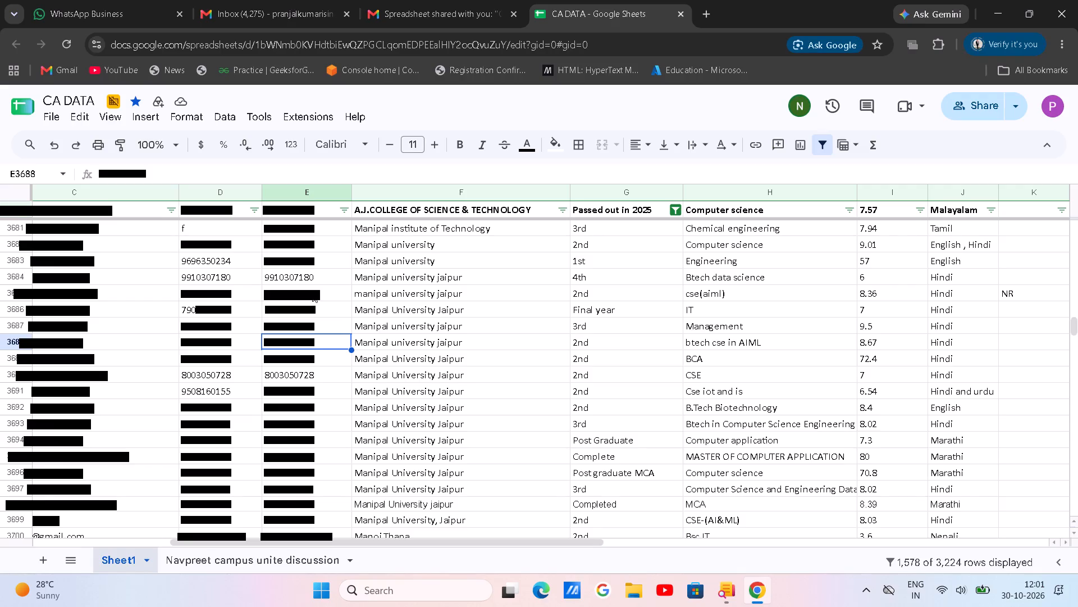
{"action": "key", "text": "Left"}
{"action": "key", "text": "Left"}
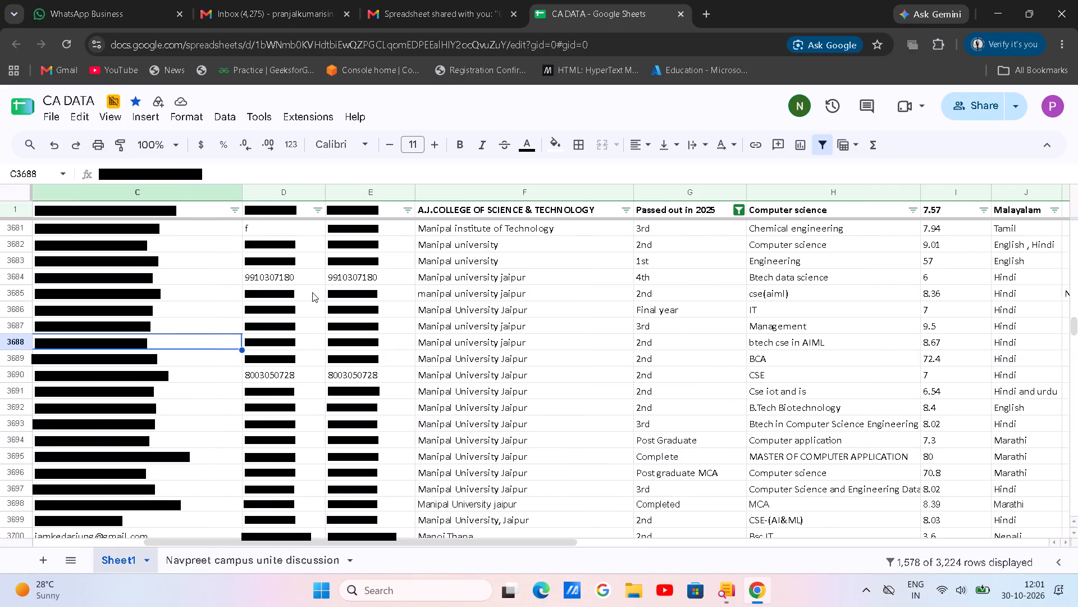
{"action": "key", "text": "Left"}
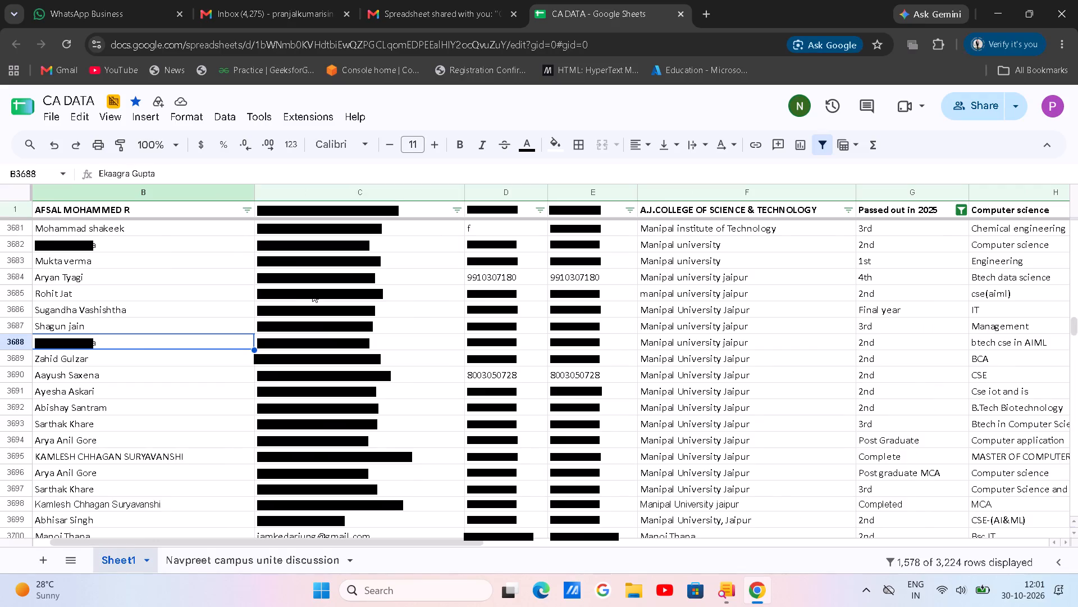
Examine the name, email and phone number cells of the BCA student in row 3689.
{"action": "left_click", "coordinate": [131, 361]}
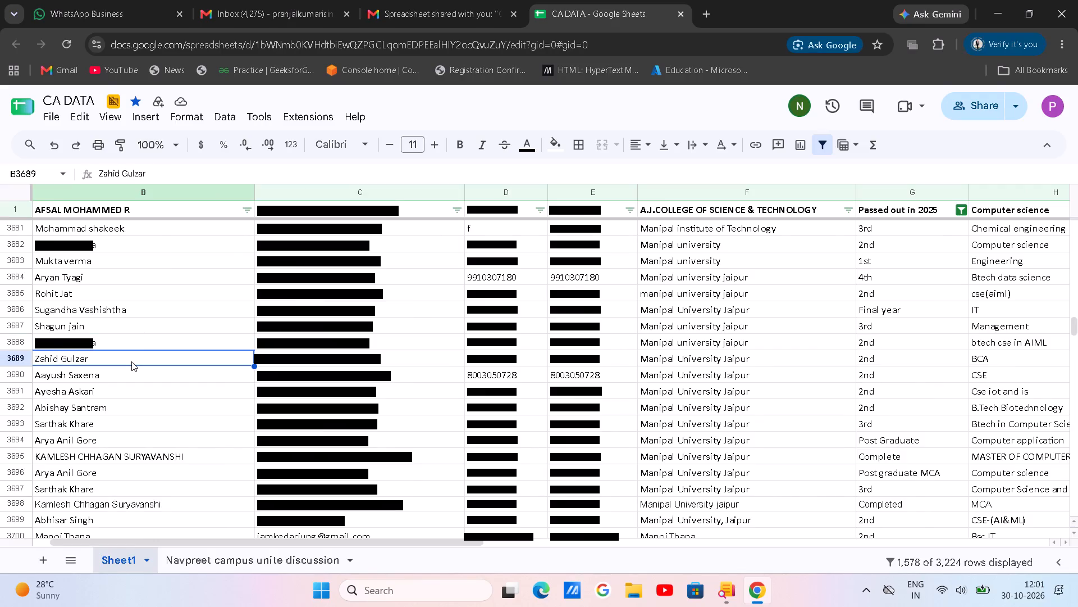
{"action": "key", "text": "Right"}
{"action": "key", "text": "Right"}
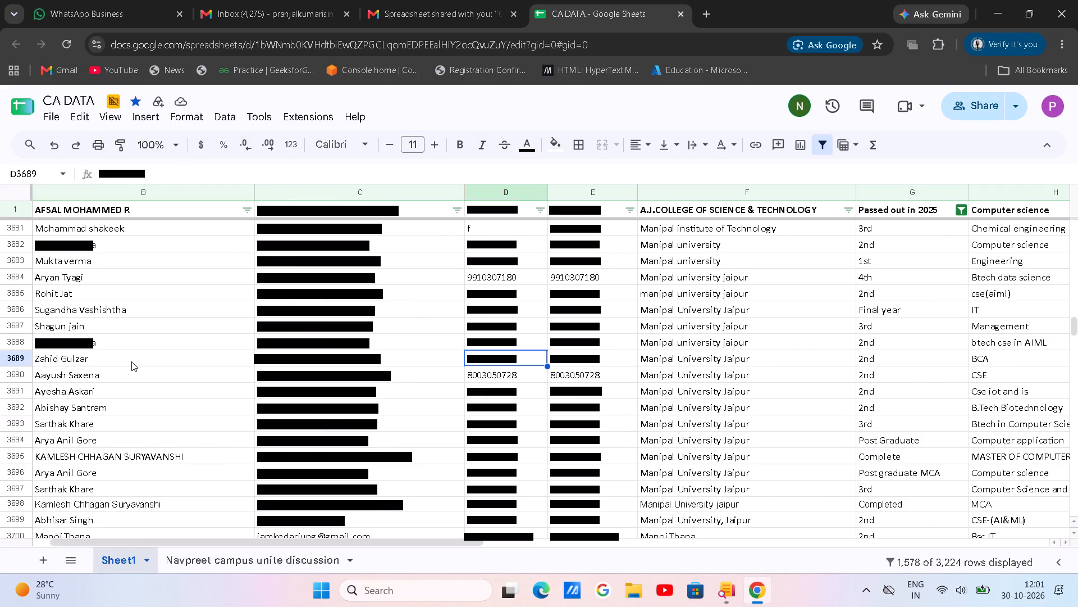
{"action": "key", "text": "Left"}
{"action": "key", "text": "Right"}
{"action": "key", "text": "Left"}
{"action": "key", "text": "Left"}
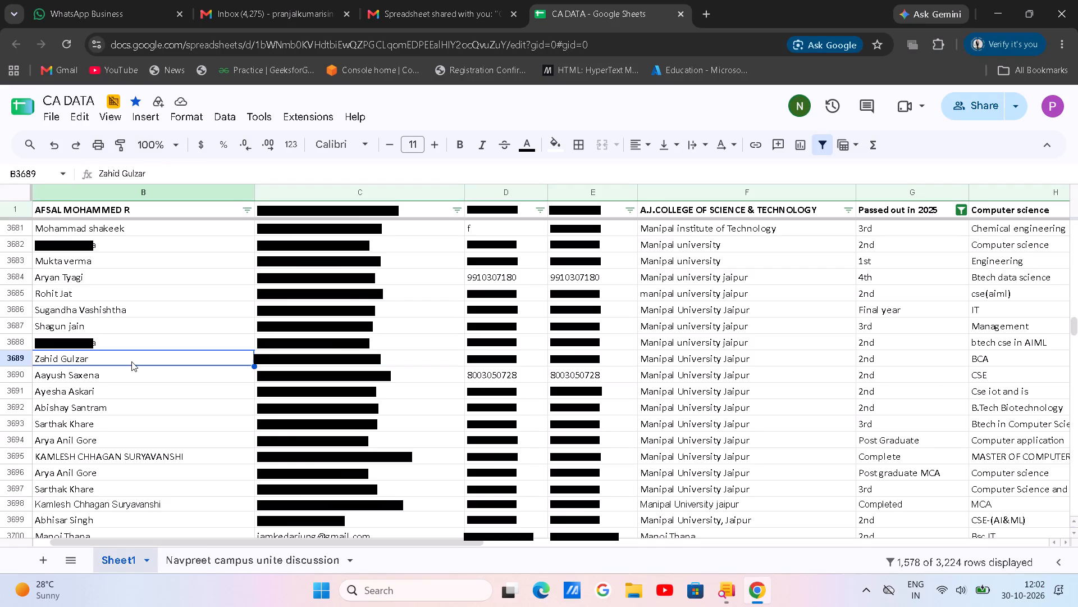
{"action": "key", "text": "Right"}
{"action": "key", "text": "Right"}
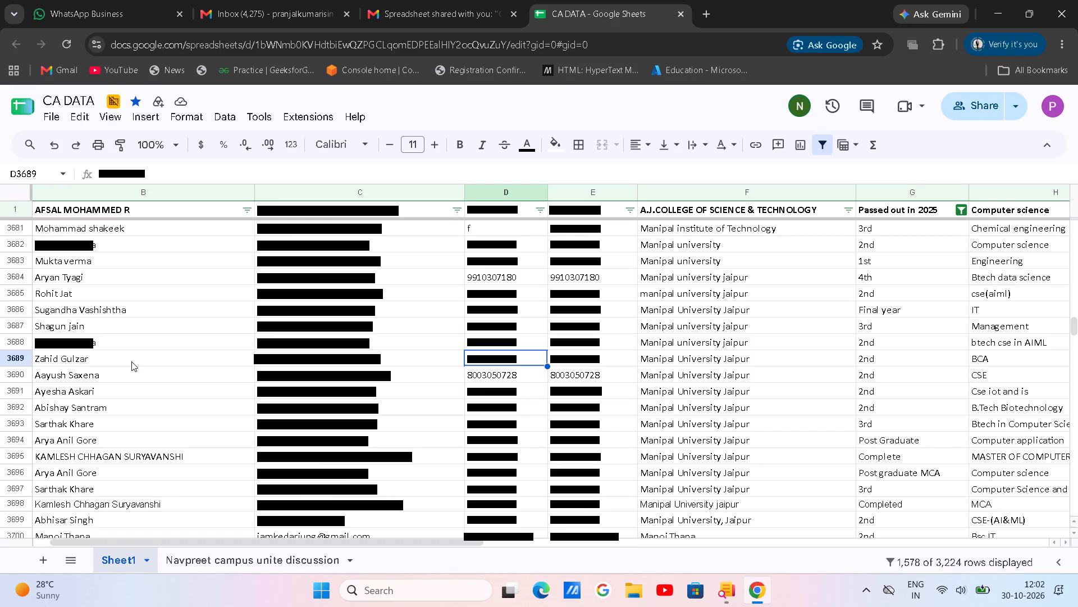
{"action": "left_click", "coordinate": [131, 361]}
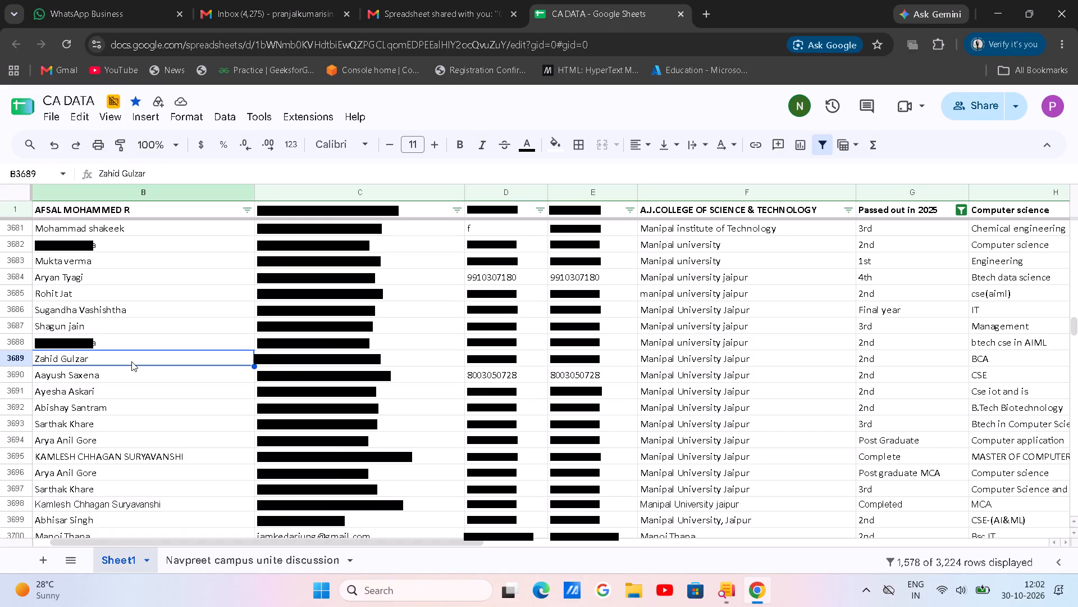
{"action": "left_click", "coordinate": [291, 366]}
{"action": "left_click", "coordinate": [500, 360]}
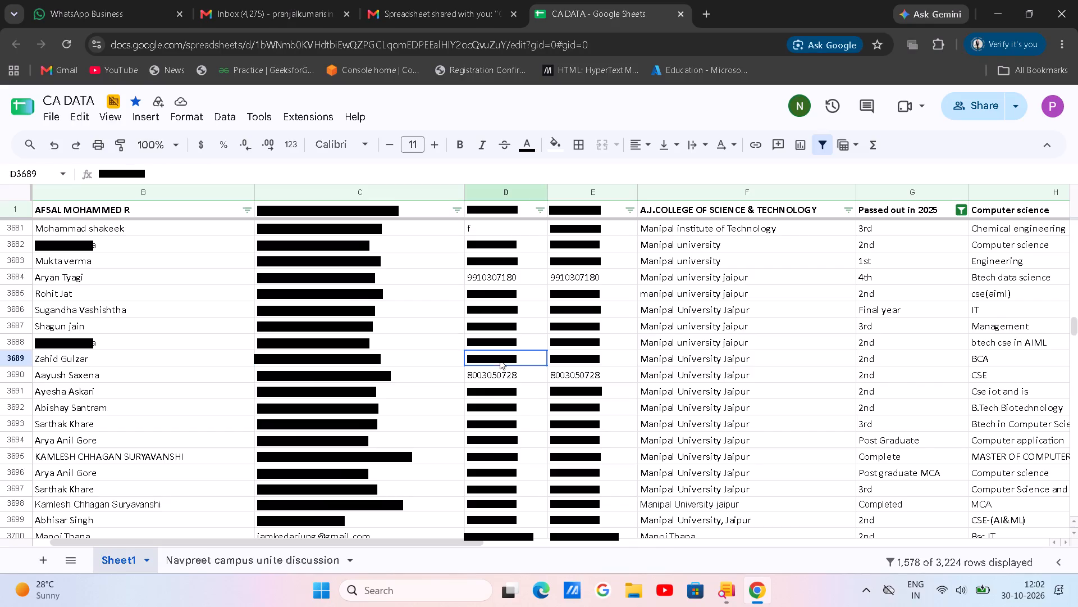
Review the college, year of study, course and marks cells of the student in row 3689.
{"action": "left_click", "coordinate": [687, 365]}
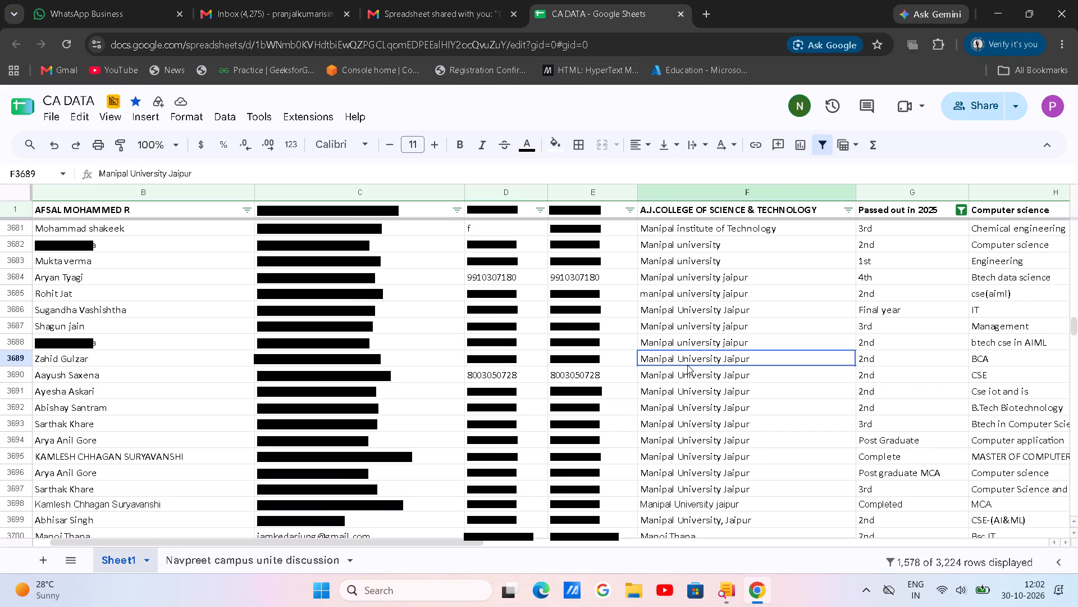
{"action": "scroll", "coordinate": [687, 365], "scroll_direction": "left", "scroll_amount": 2}
{"action": "left_click", "coordinate": [732, 366]}
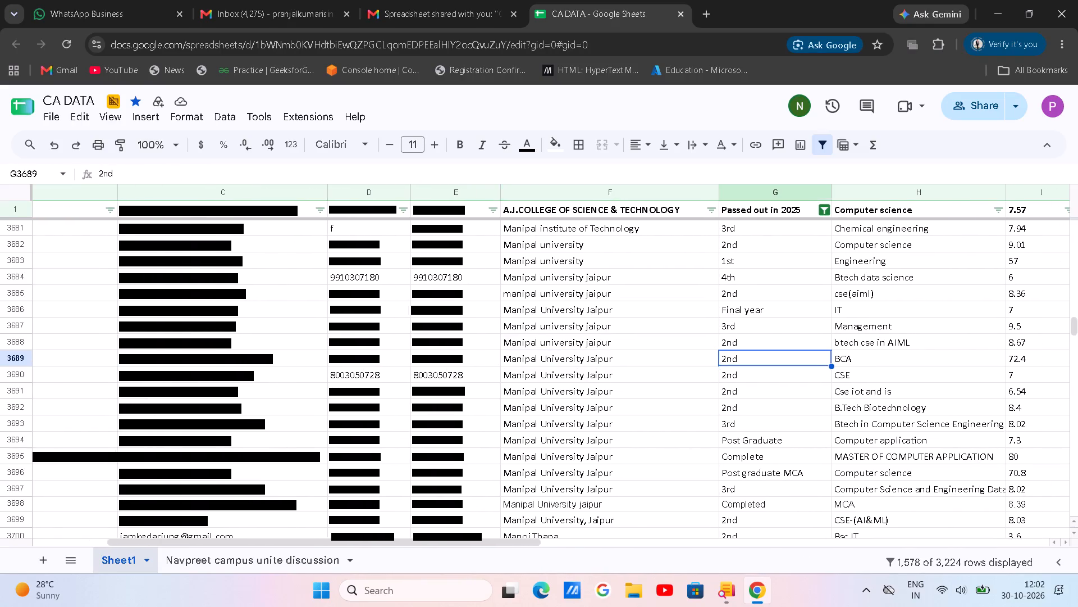
{"action": "scroll", "coordinate": [732, 366], "scroll_direction": "left", "scroll_amount": 1}
{"action": "left_click", "coordinate": [775, 366]}
{"action": "scroll", "coordinate": [775, 366], "scroll_direction": "left", "scroll_amount": 1}
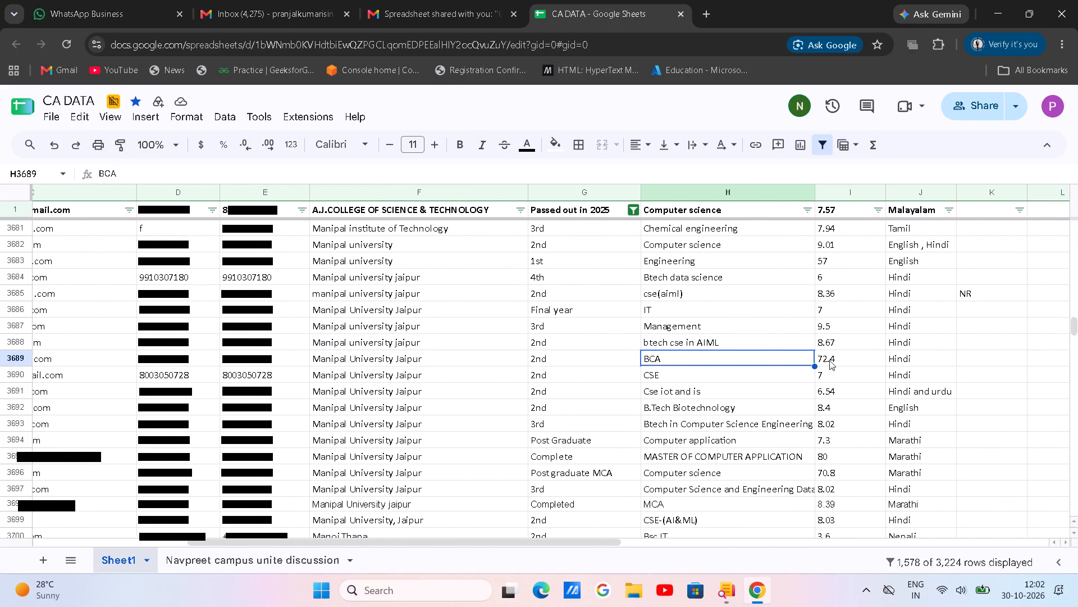
{"action": "left_click", "coordinate": [836, 358]}
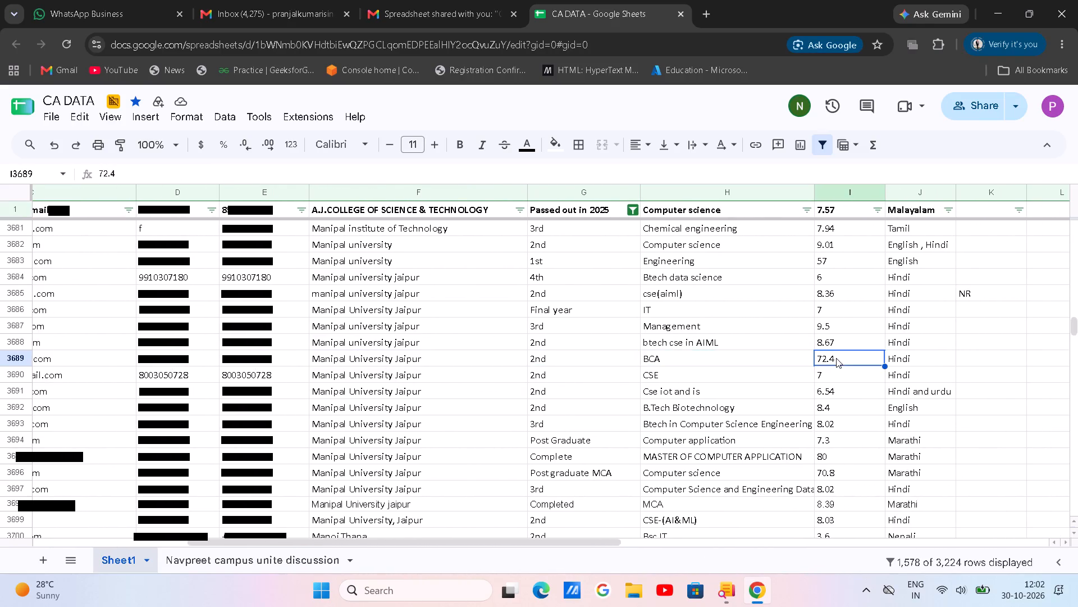
Enter NR in the remarks column K for the BCA student in row 3689.
{"action": "scroll", "coordinate": [836, 358], "scroll_direction": "right", "scroll_amount": 4}
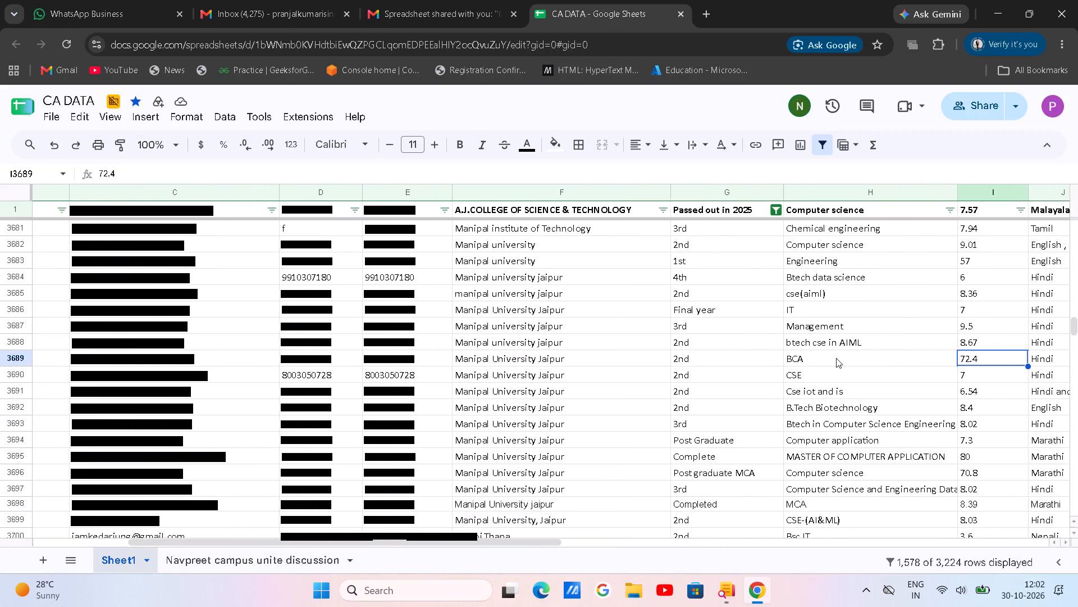
{"action": "scroll", "coordinate": [836, 358], "scroll_direction": "right", "scroll_amount": 6}
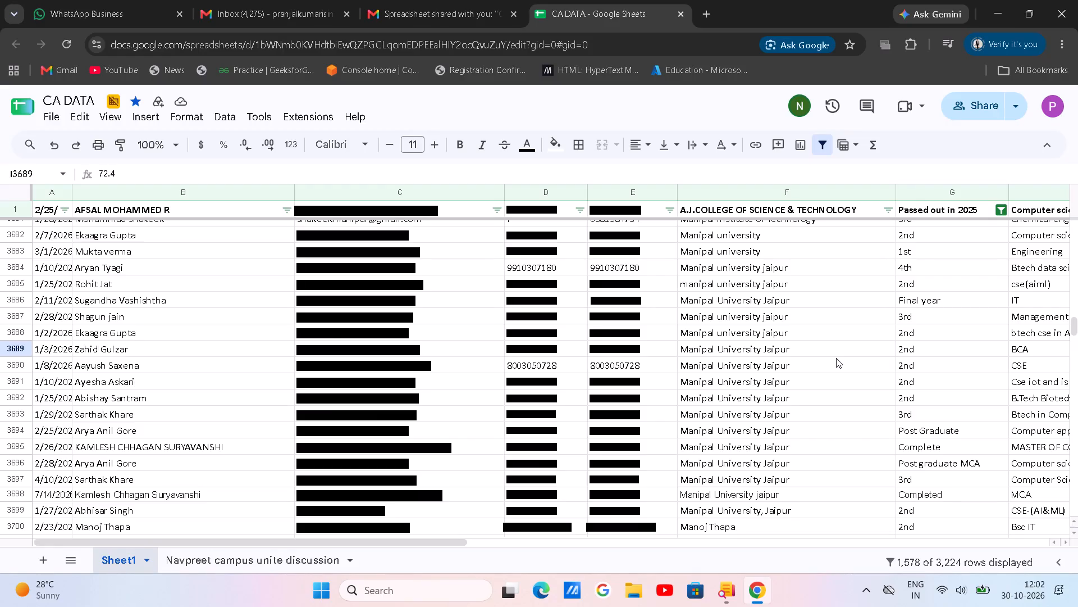
{"action": "left_click", "coordinate": [181, 342]}
{"action": "key", "text": "Right"}
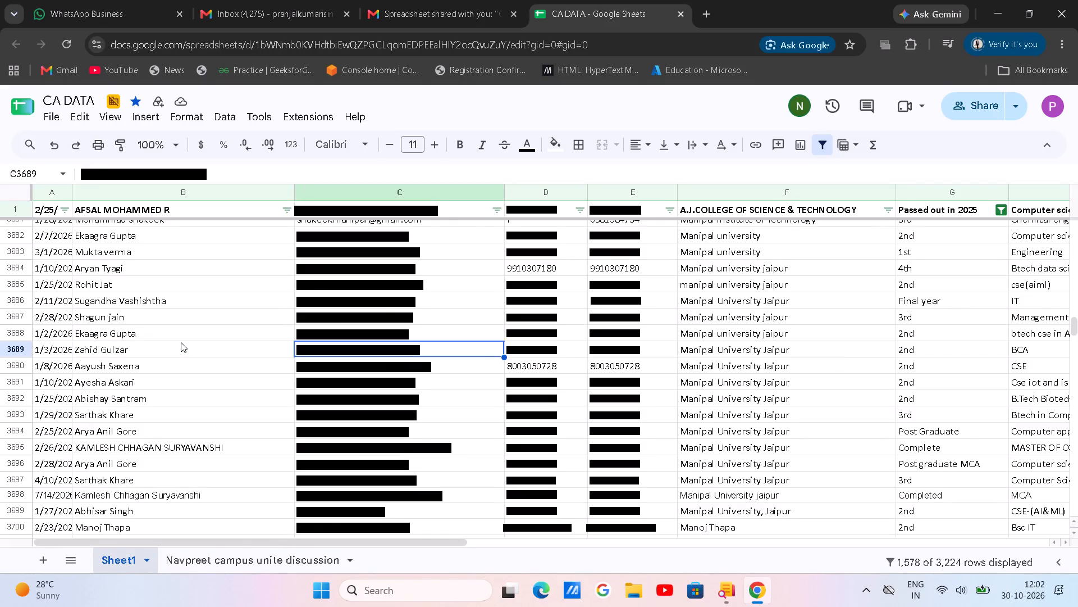
{"action": "key", "text": "Right"}
{"action": "key", "text": "Right"}
{"action": "key", "text": "Right"}
{"action": "key", "text": "Right"}
{"action": "key", "text": "Right"}
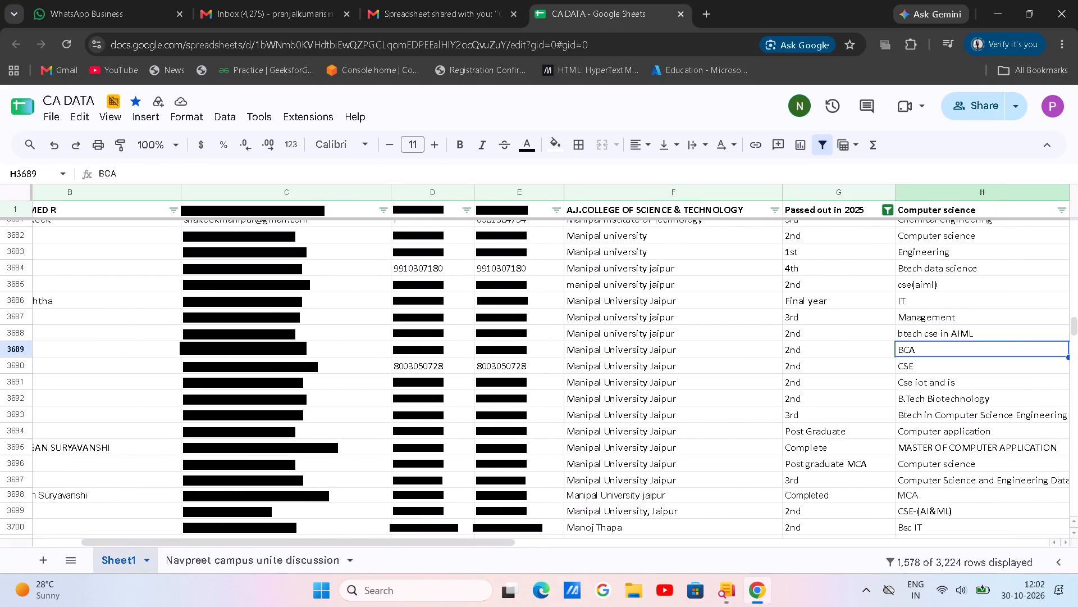
{"action": "key", "text": "Right"}
{"action": "key", "text": "Right"}
{"action": "key", "text": "Right"}
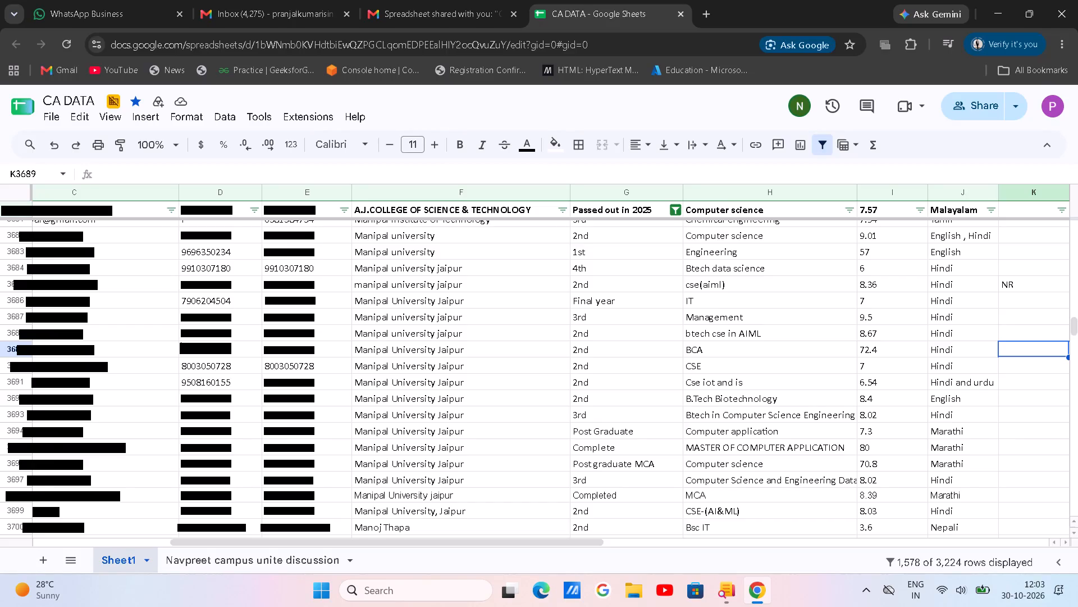
{"action": "type", "text": "NR"}
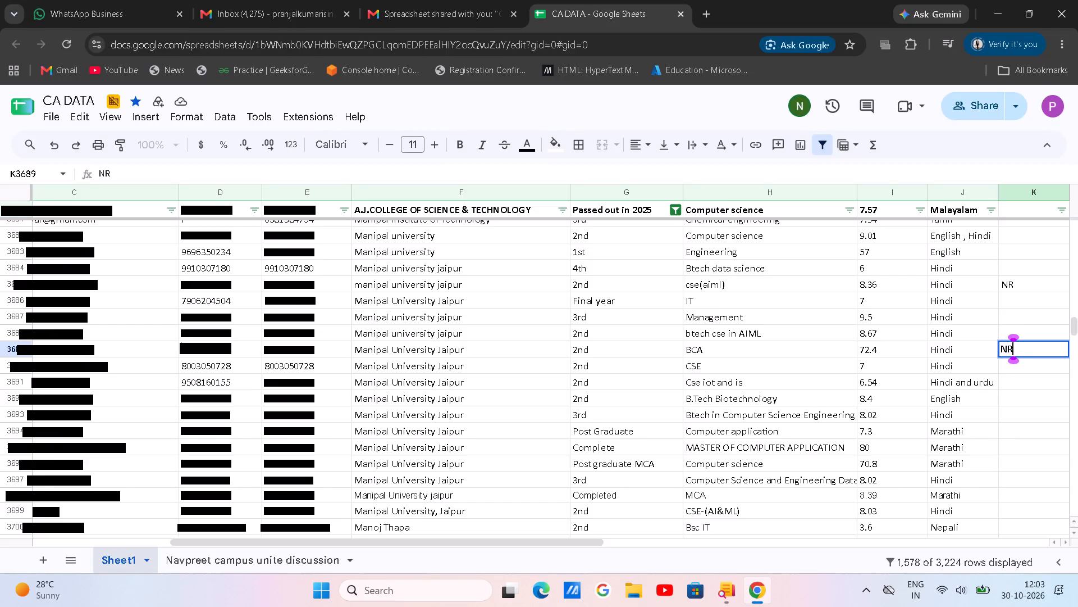
{"action": "key", "text": "Return"}
Check the academic, phone, email and name cells of the CSE student in row 3690.
{"action": "key", "text": "Left"}
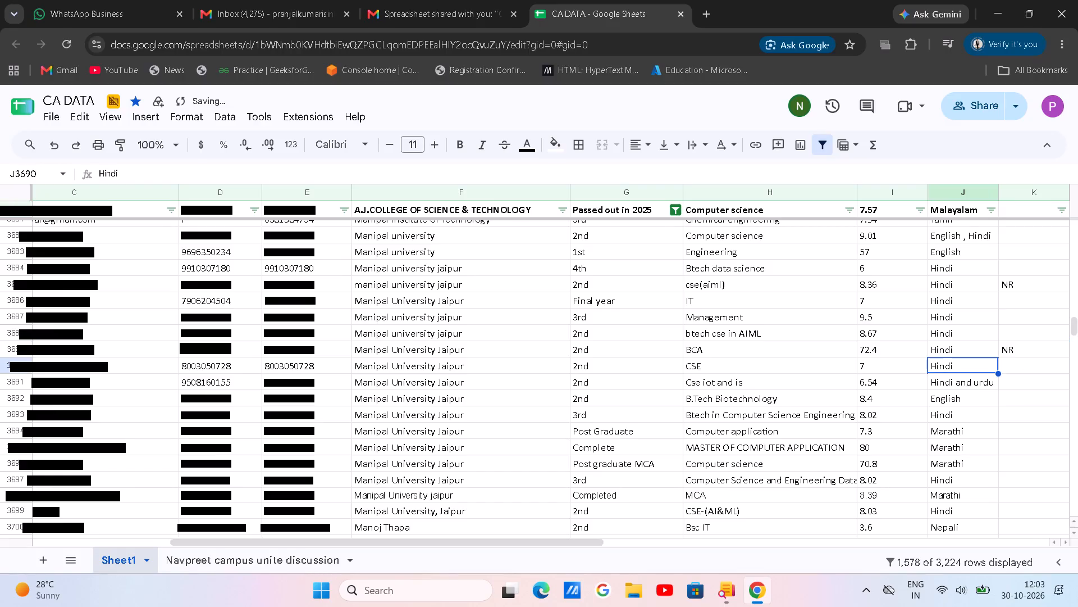
{"action": "key", "text": "Left"}
{"action": "key", "text": "Left"}
{"action": "key", "text": "Left"}
{"action": "key", "text": "Left"}
{"action": "key", "text": "Left"}
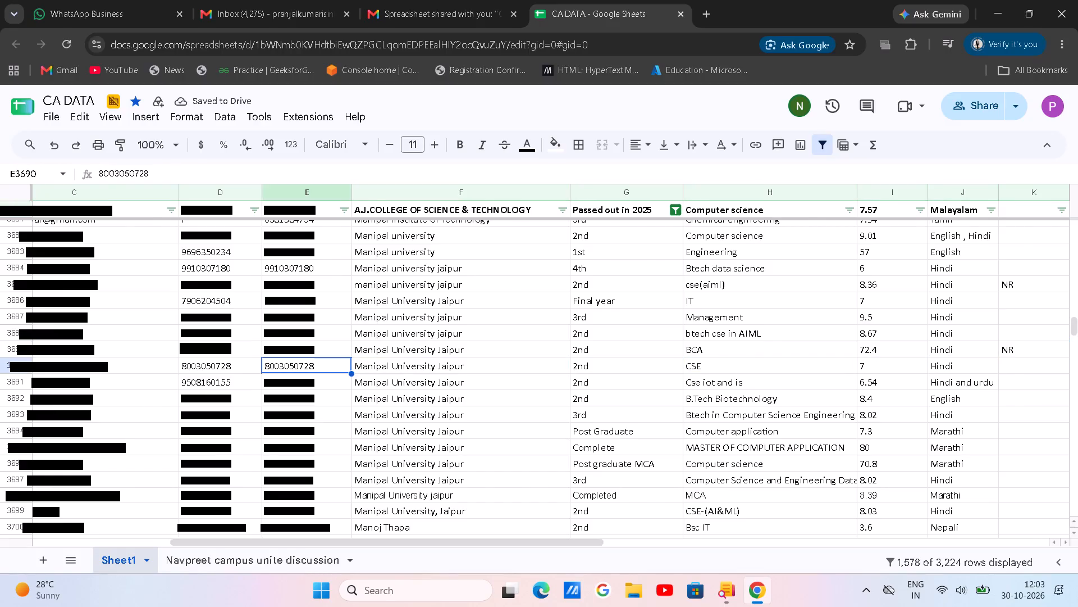
{"action": "key", "text": "Left"}
{"action": "key", "text": "Left"}
{"action": "key", "text": "Left"}
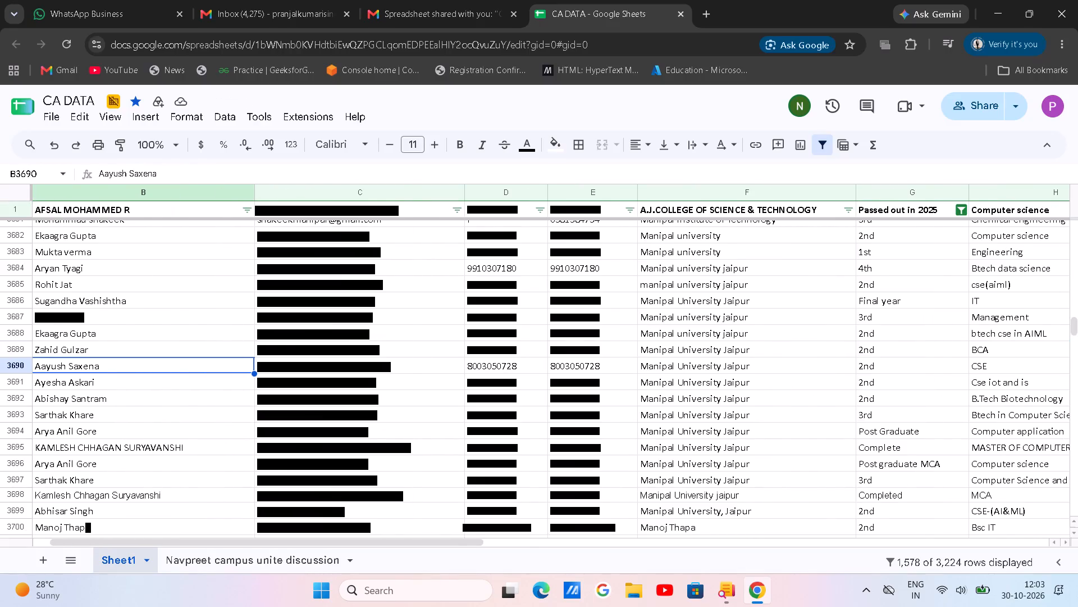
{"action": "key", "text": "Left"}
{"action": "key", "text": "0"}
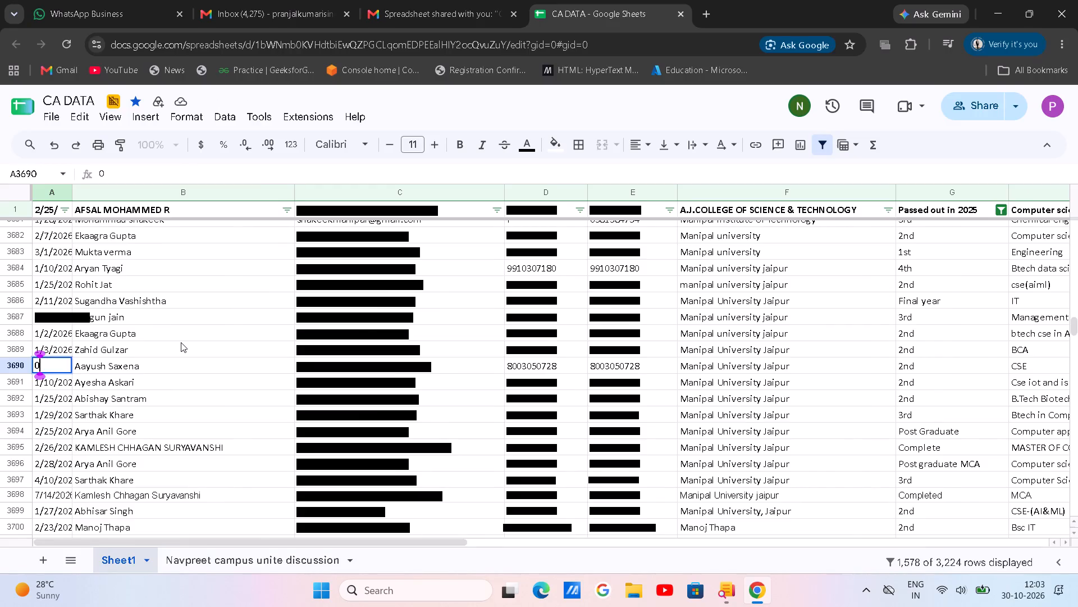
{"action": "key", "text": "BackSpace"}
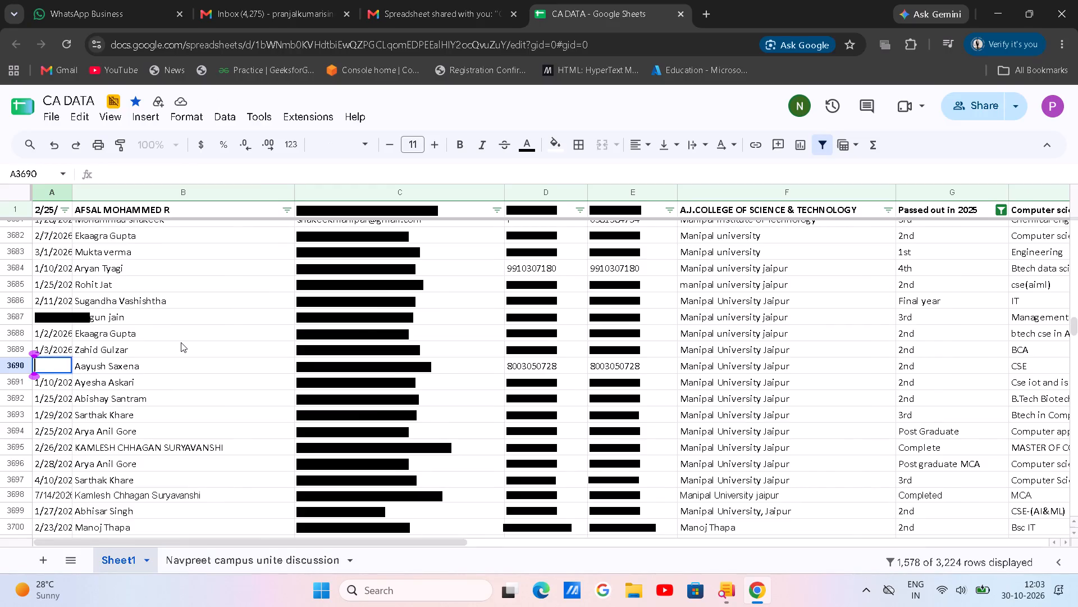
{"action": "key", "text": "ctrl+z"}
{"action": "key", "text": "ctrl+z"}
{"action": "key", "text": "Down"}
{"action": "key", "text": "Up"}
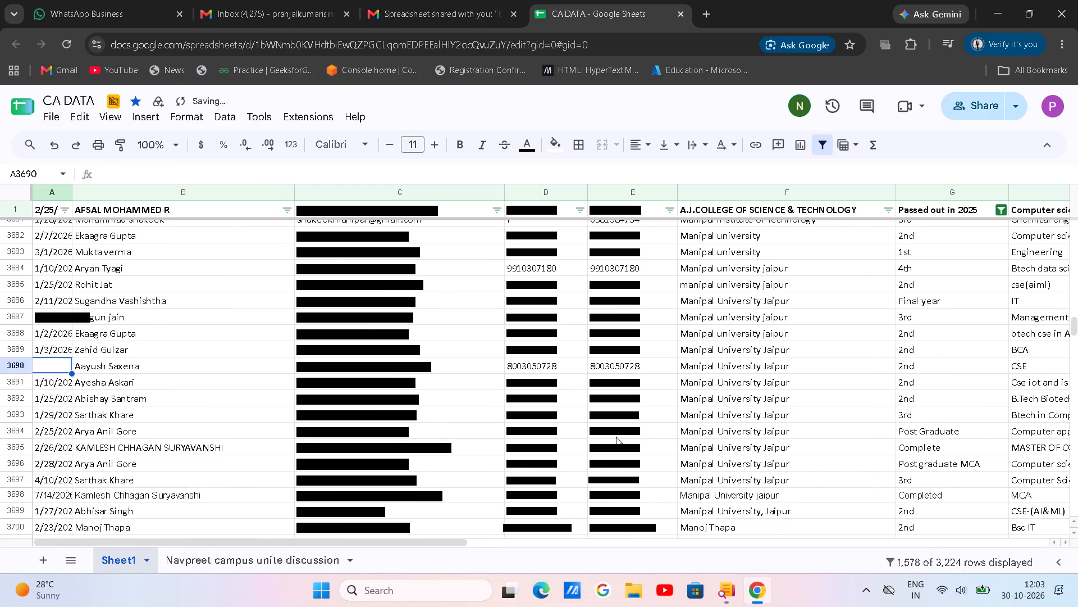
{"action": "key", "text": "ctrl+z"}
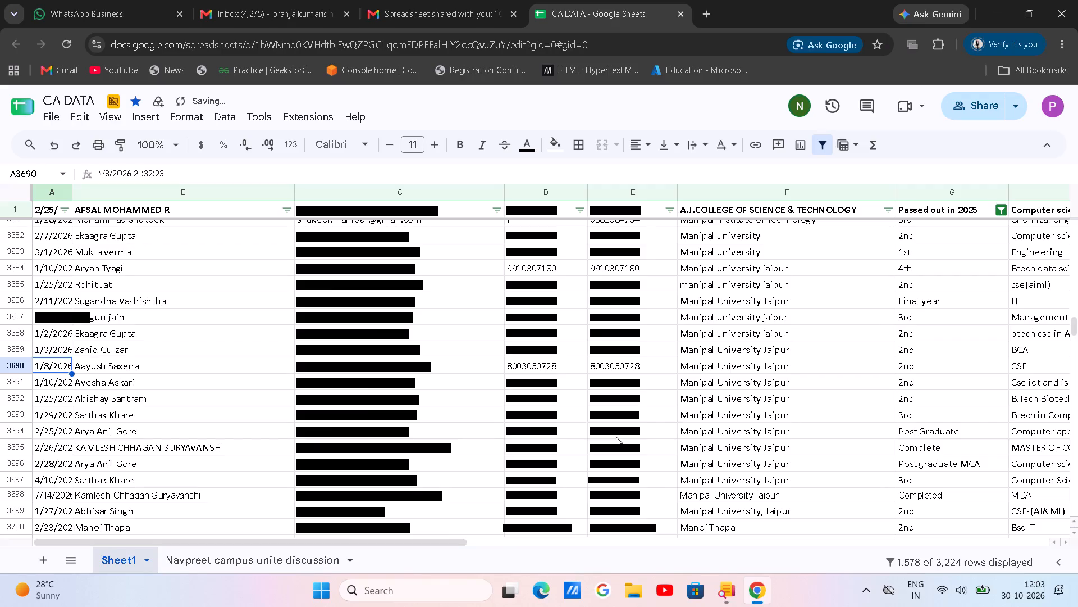
Recheck the name, email and phone number cells of the CSE student in row 3690.
{"action": "key", "text": "Right"}
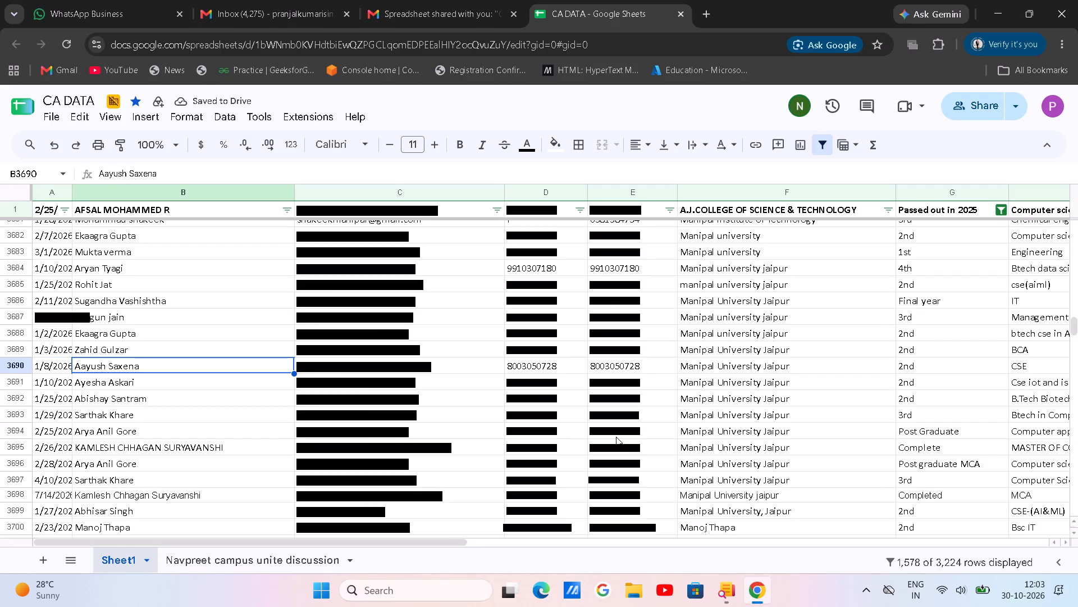
{"action": "key", "text": "Right"}
{"action": "key", "text": "Right"}
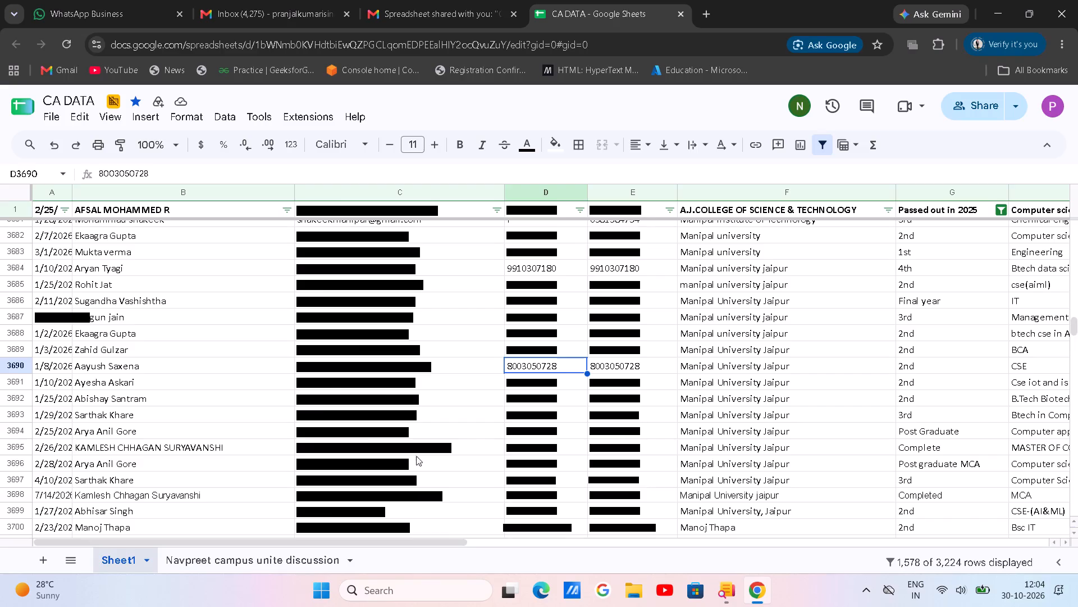
Examine the name, email, phone number, college, year and course details of the Cse iot and is student in row 3691.
{"action": "left_click", "coordinate": [153, 382]}
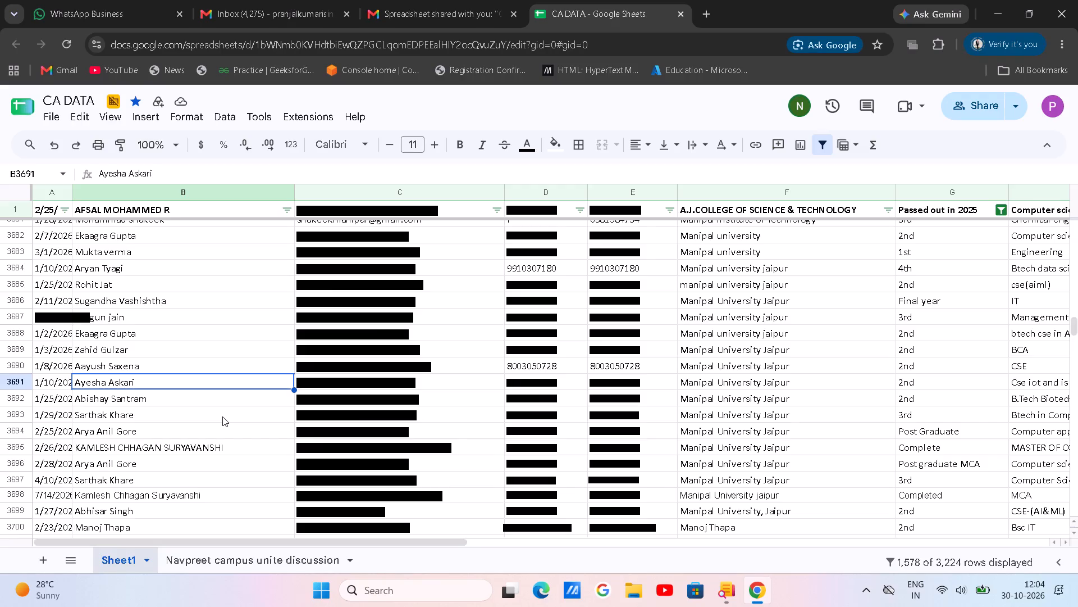
{"action": "left_click", "coordinate": [367, 380]}
{"action": "left_click", "coordinate": [526, 378]}
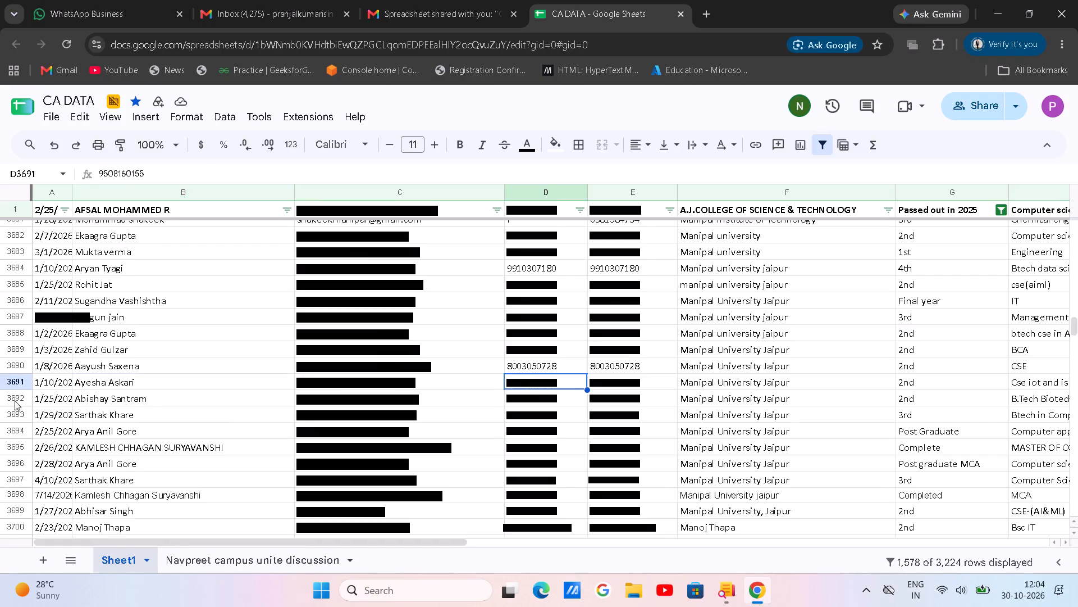
{"action": "left_click", "coordinate": [135, 388]}
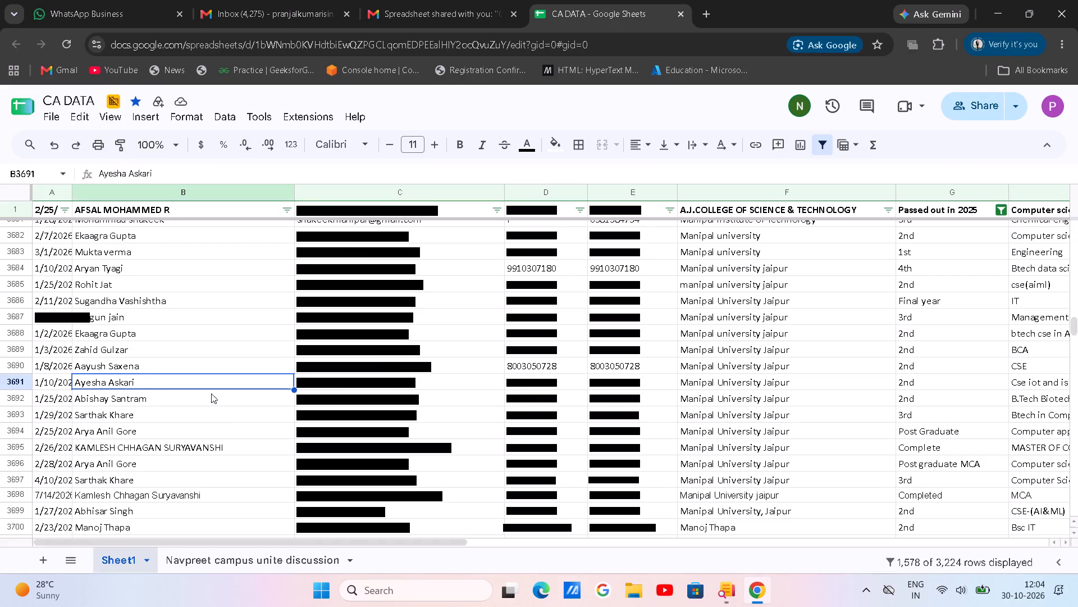
{"action": "left_click", "coordinate": [330, 384]}
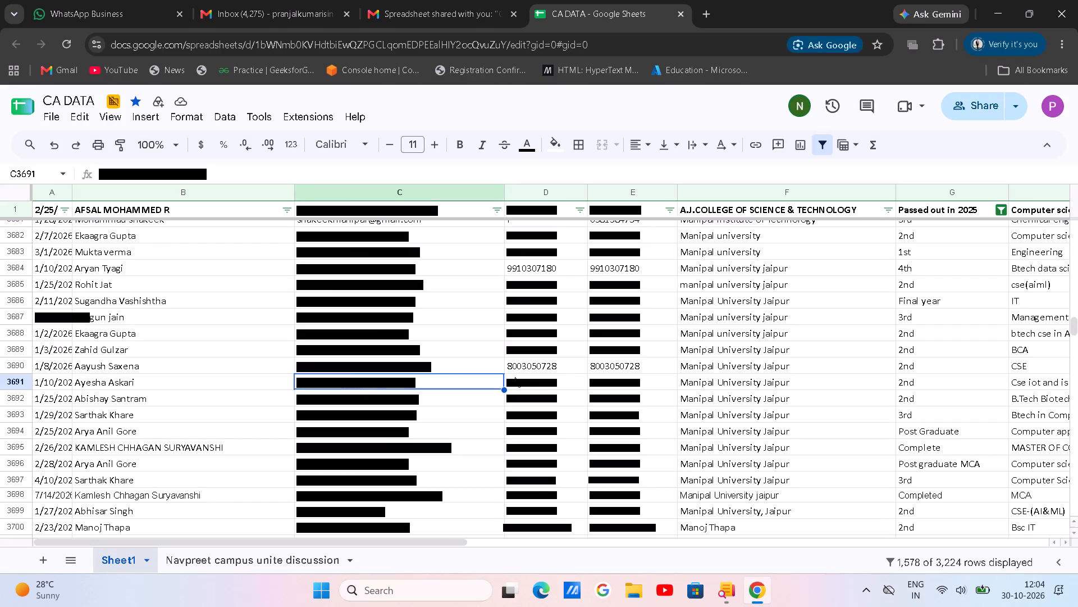
{"action": "left_click", "coordinate": [540, 380]}
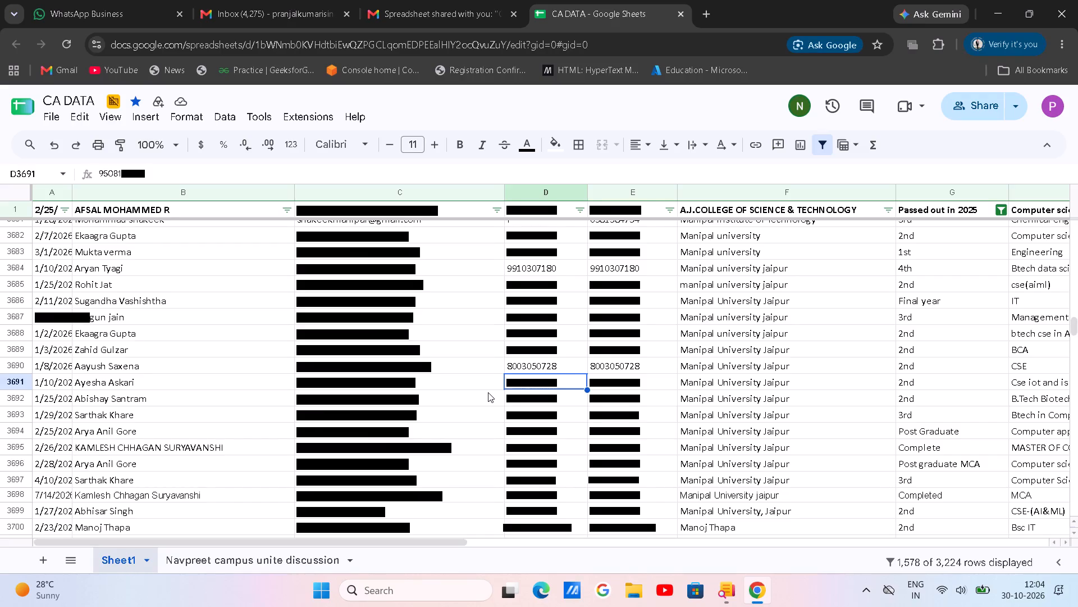
{"action": "scroll", "coordinate": [488, 392], "scroll_direction": "down", "scroll_amount": 1}
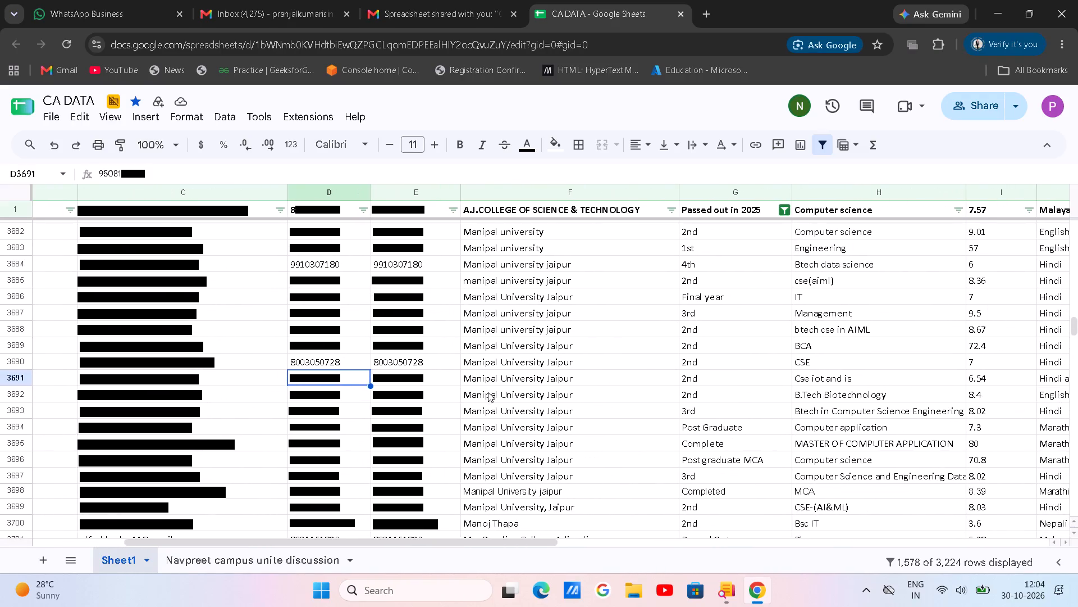
{"action": "scroll", "coordinate": [488, 392], "scroll_direction": "down", "scroll_amount": 1}
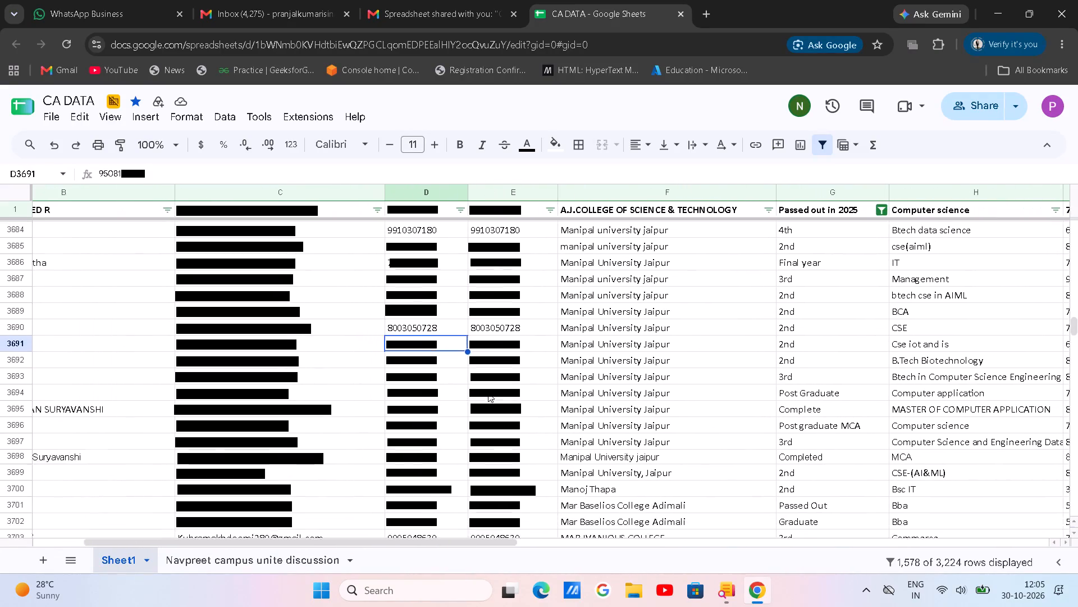
{"action": "scroll", "coordinate": [488, 392], "scroll_direction": "down", "scroll_amount": 1}
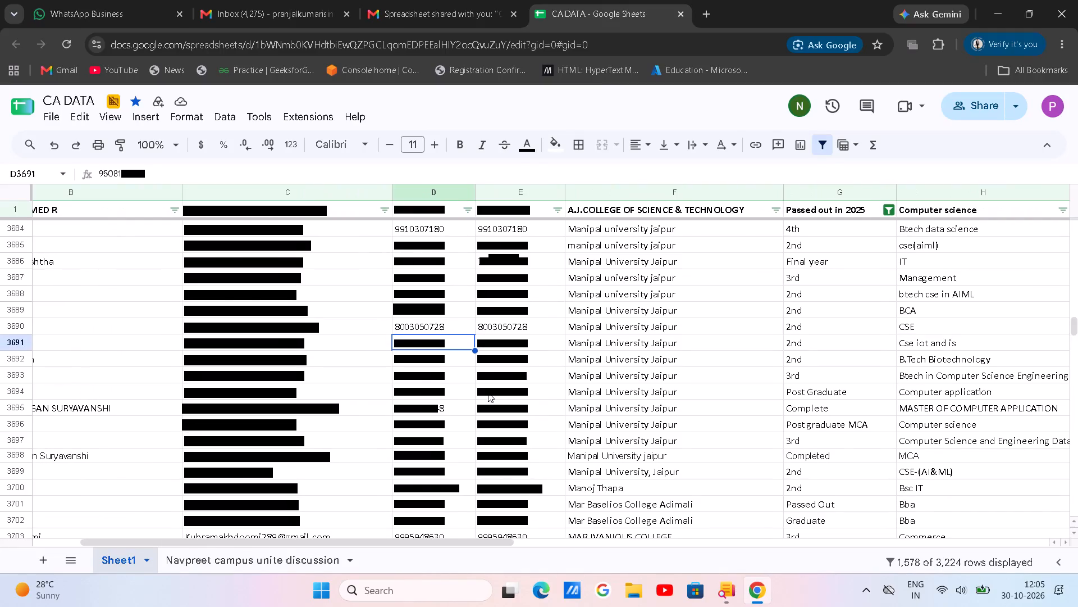
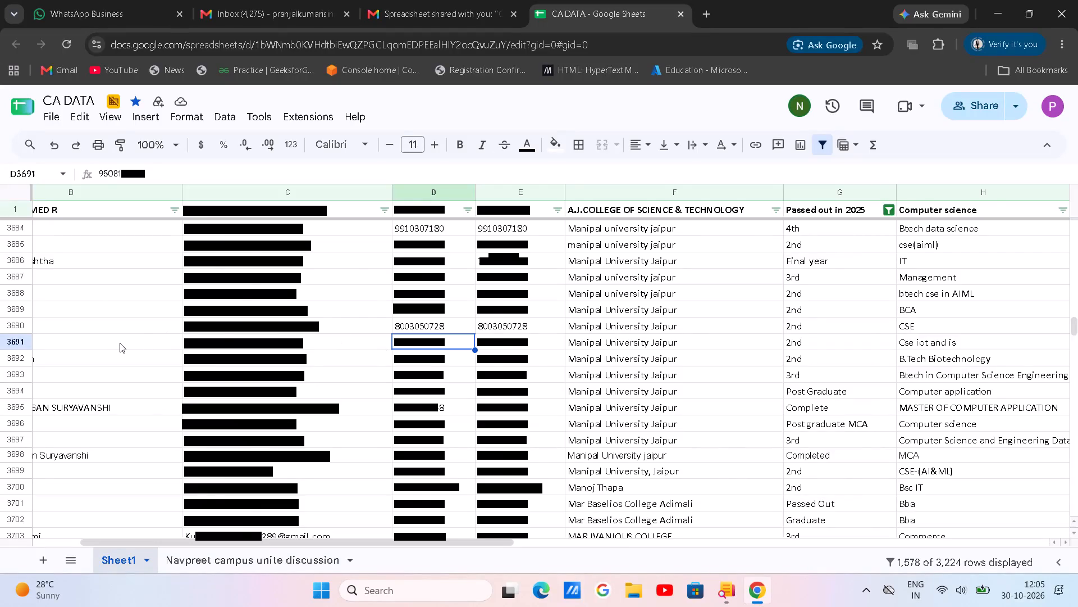
Enter NI in the remarks column K for the Cse iot and is student in row 3691.
{"action": "left_click", "coordinate": [121, 343]}
{"action": "scroll", "coordinate": [121, 343], "scroll_direction": "right", "scroll_amount": 2}
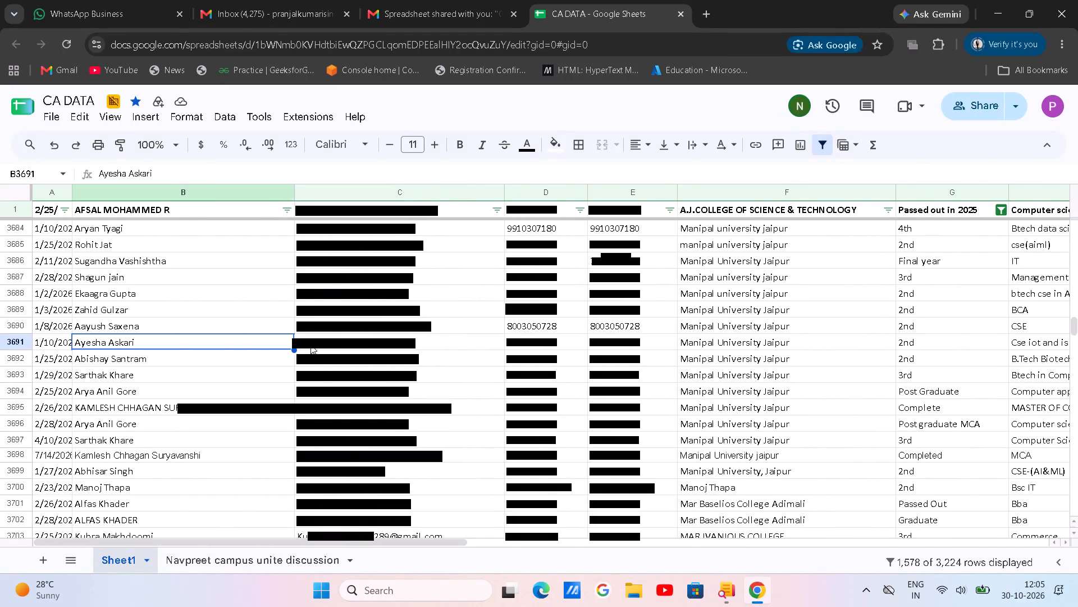
{"action": "left_click", "coordinate": [310, 345]}
{"action": "left_click_drag", "start_coordinate": [563, 345], "coordinate": [658, 346]}
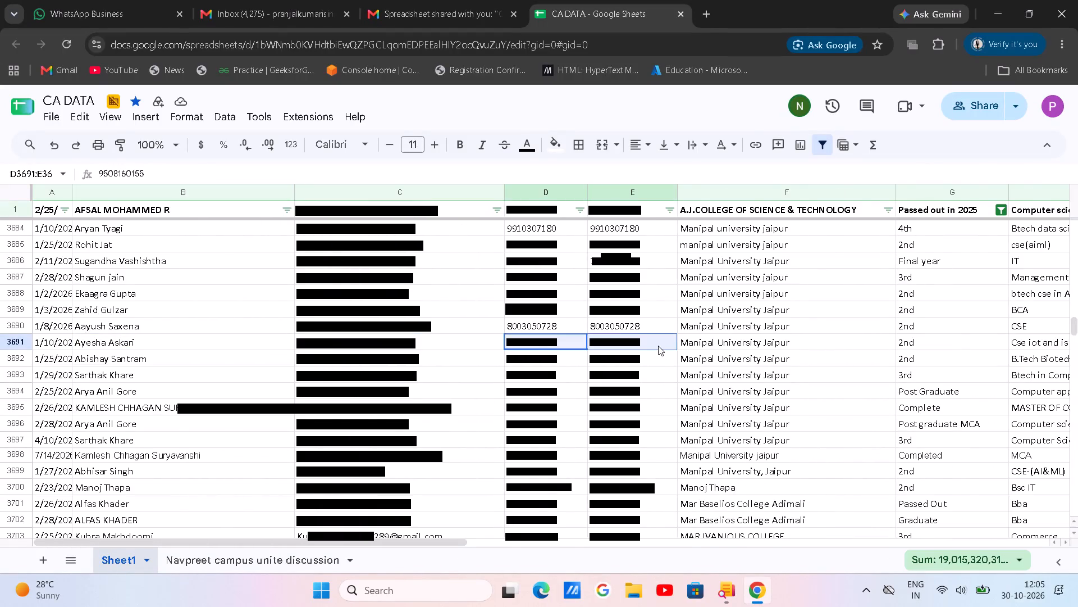
{"action": "left_click_drag", "start_coordinate": [658, 346], "coordinate": [718, 346]}
{"action": "left_click", "coordinate": [718, 346]}
{"action": "scroll", "coordinate": [718, 346], "scroll_direction": "left", "scroll_amount": 2}
{"action": "left_click", "coordinate": [718, 346]}
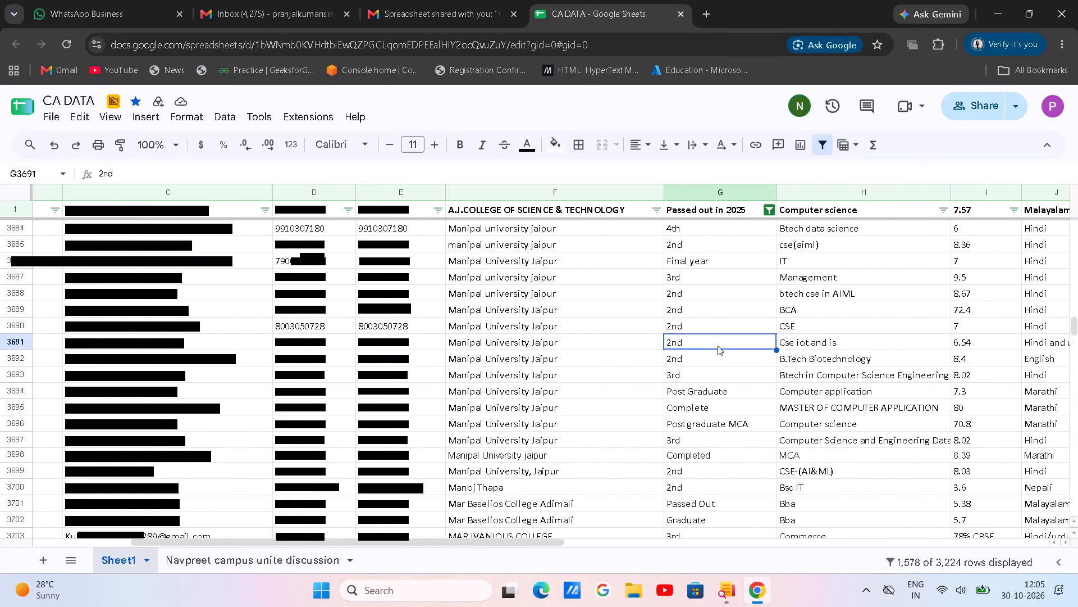
{"action": "left_click", "coordinate": [880, 342]}
{"action": "scroll", "coordinate": [880, 342], "scroll_direction": "left", "scroll_amount": 2}
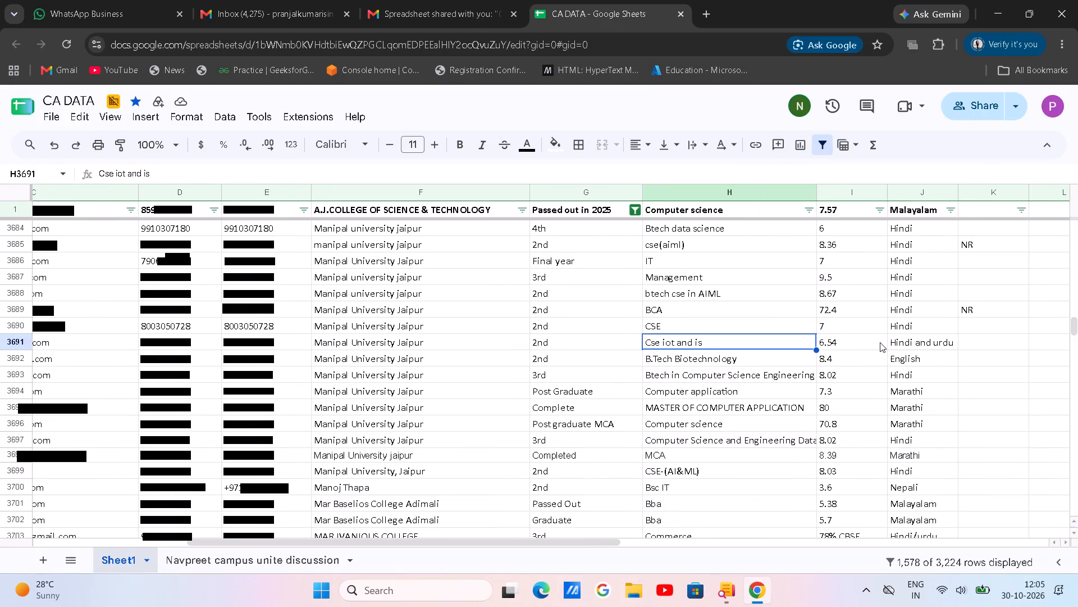
{"action": "left_click_drag", "start_coordinate": [934, 341], "coordinate": [1023, 340]}
{"action": "left_click", "coordinate": [1023, 340]}
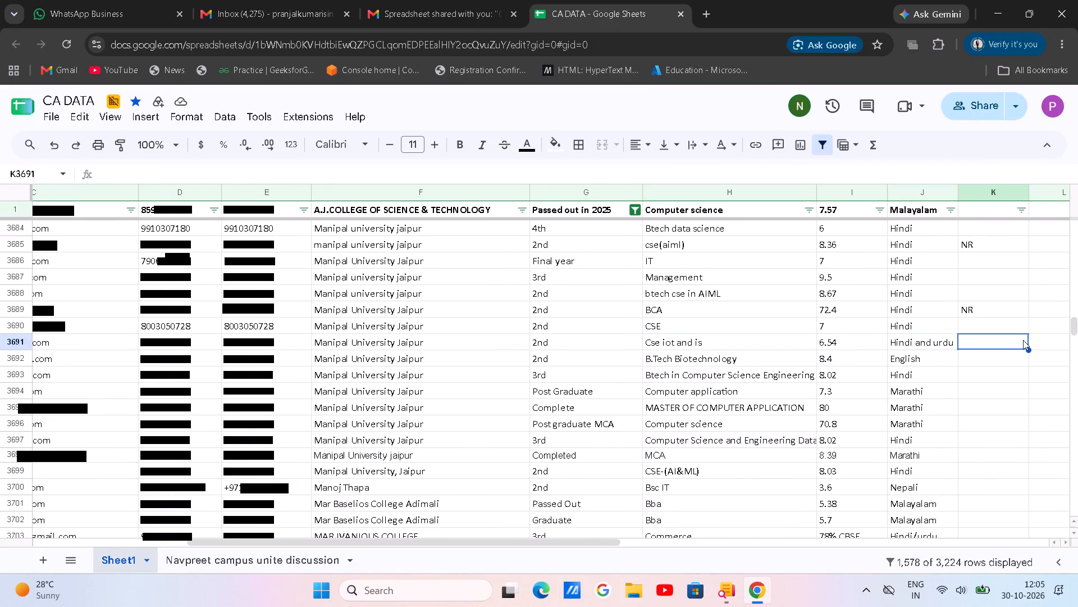
{"action": "type", "text": "NI"}
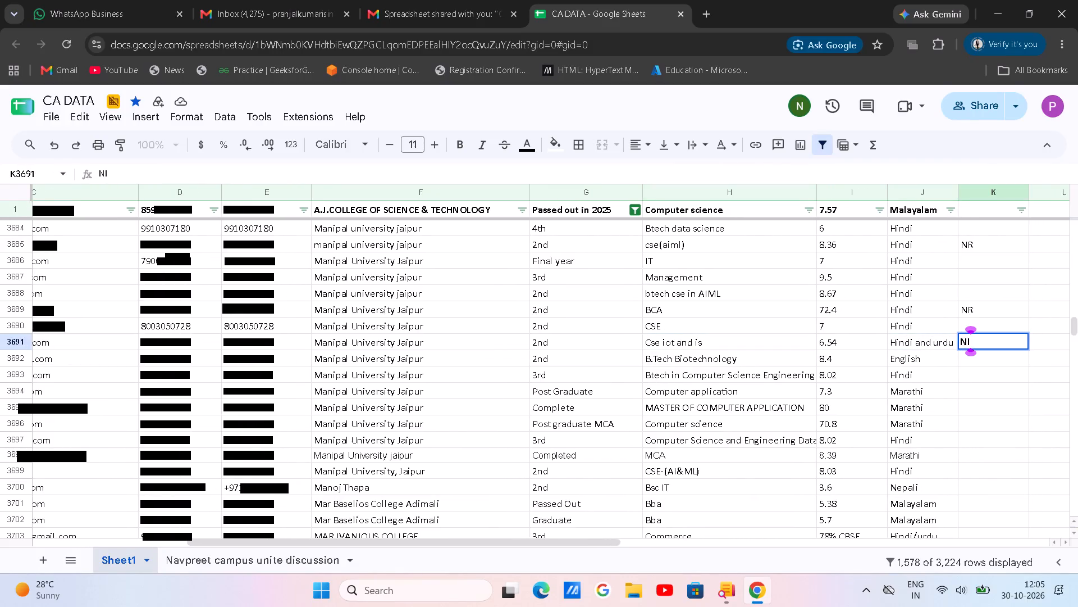
{"action": "key", "text": "Return"}
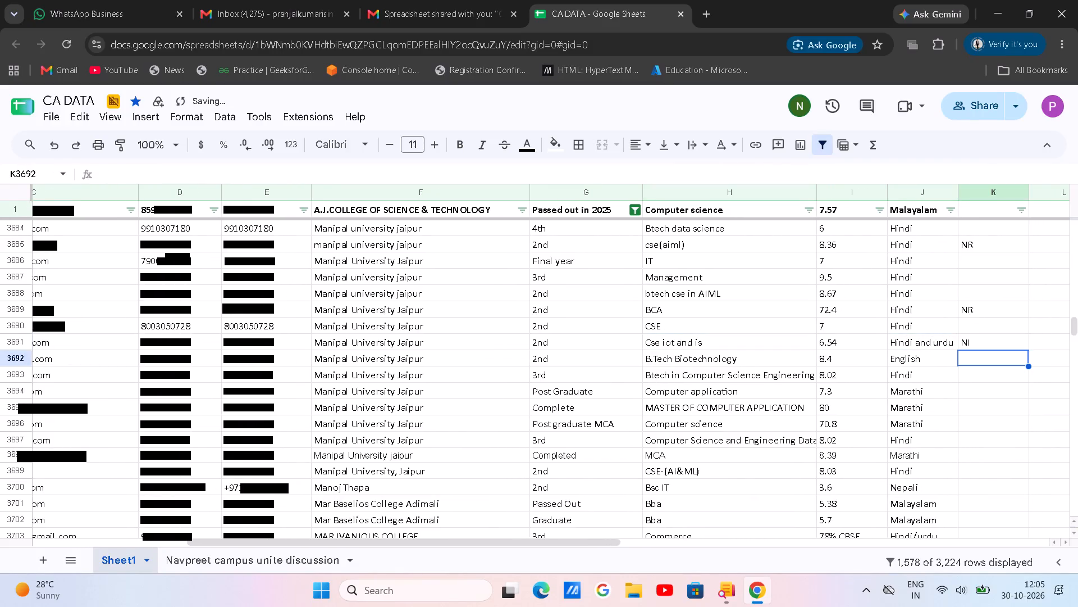
Check the course, year, college, phone, email and name cells of the B.Tech Biotechnology student in row 3692.
{"action": "key", "text": "Left"}
{"action": "key", "text": "Left"}
{"action": "key", "text": "Left"}
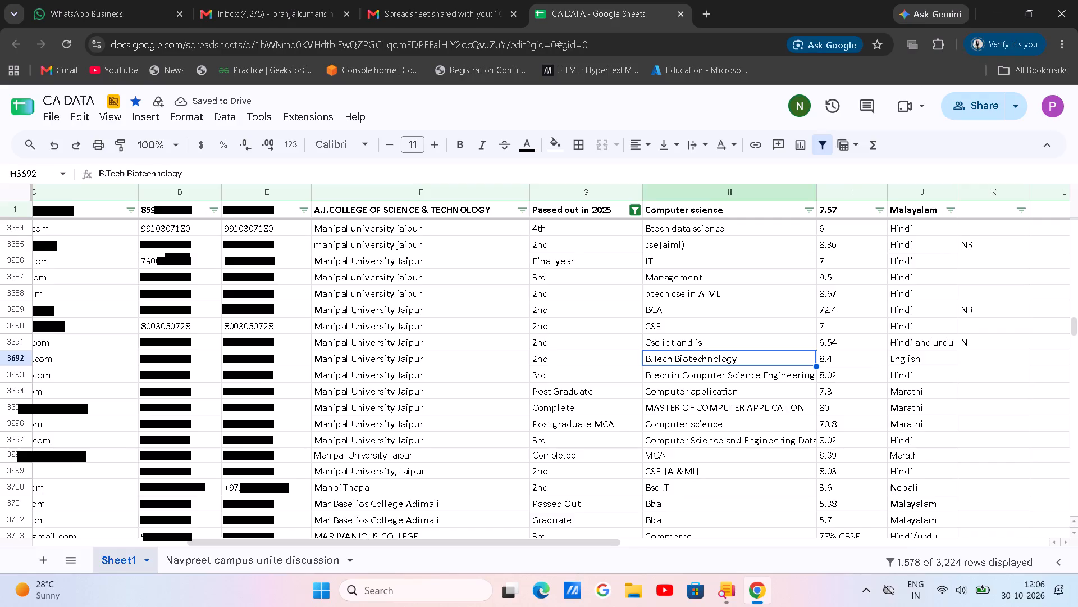
{"action": "key", "text": "Left"}
{"action": "key", "text": "Left"}
{"action": "key", "text": "Left"}
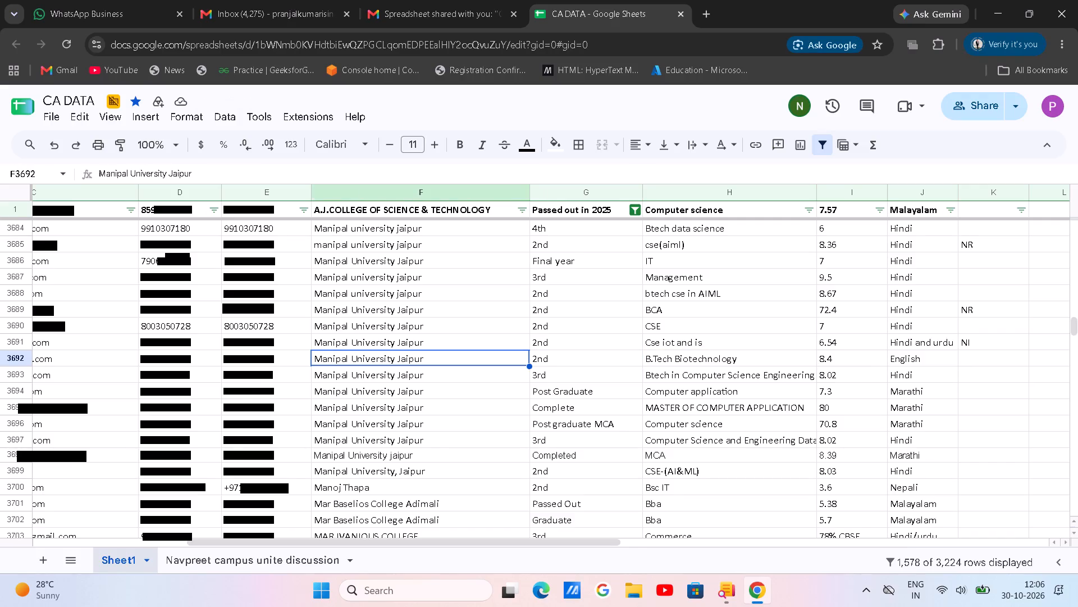
{"action": "key", "text": "Left"}
{"action": "scroll", "coordinate": [1023, 340], "scroll_direction": "right", "scroll_amount": 2}
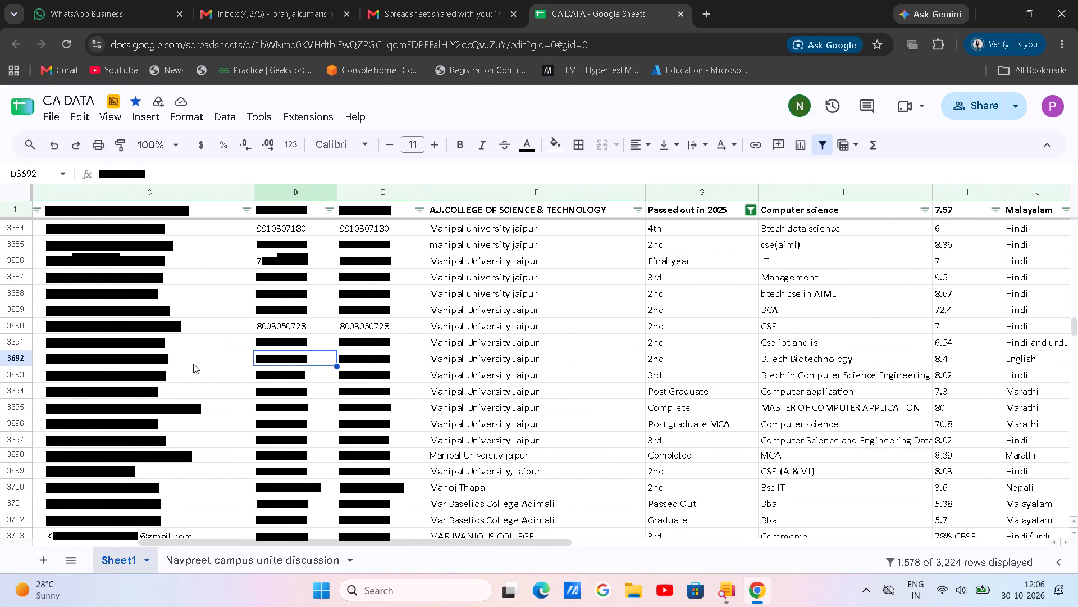
{"action": "left_click", "coordinate": [177, 361]}
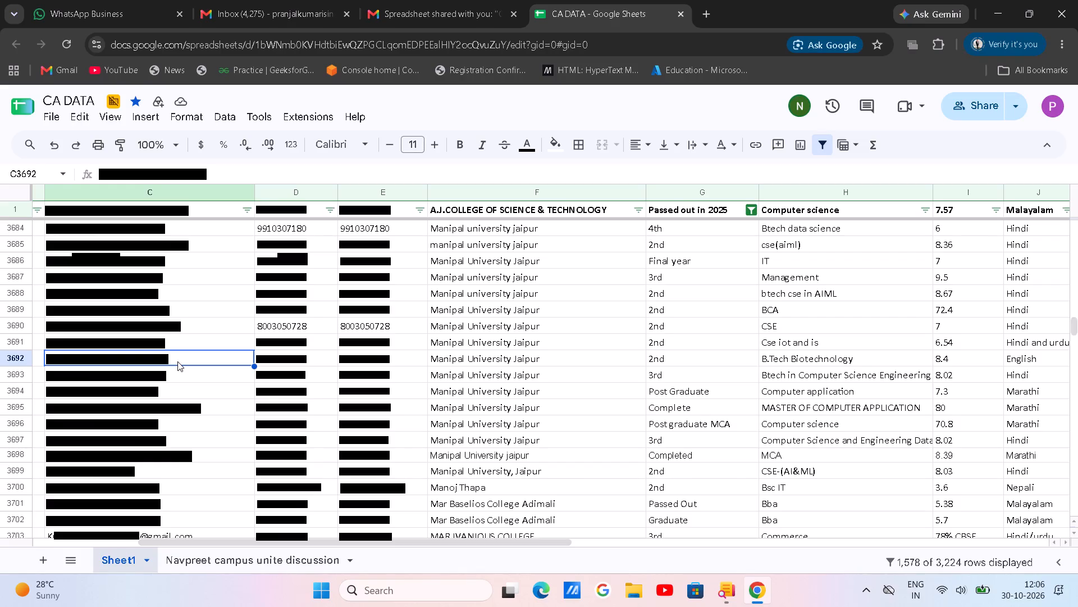
{"action": "key", "text": "Left"}
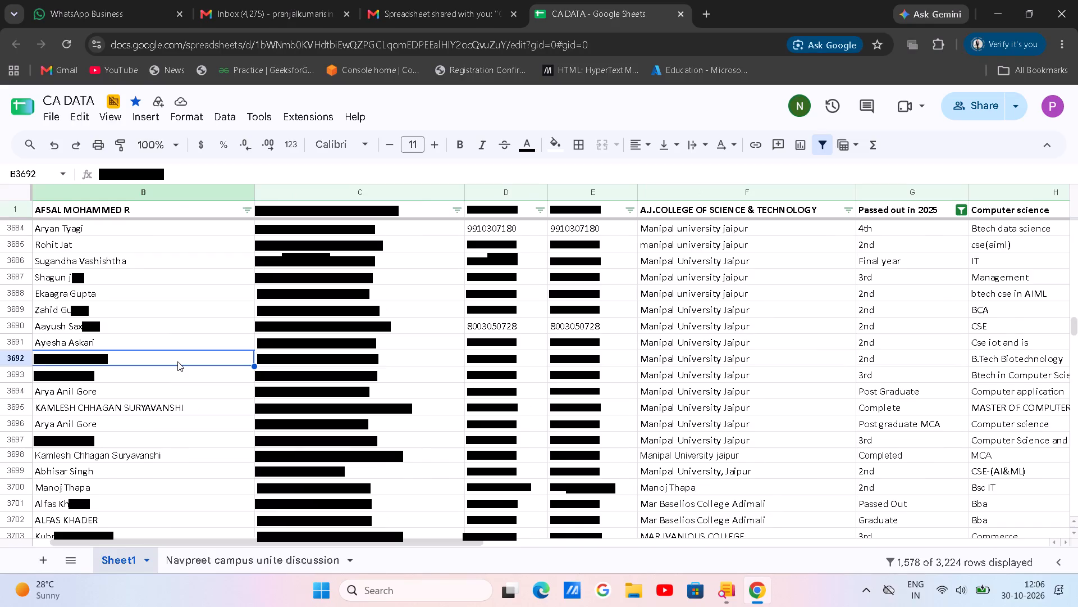
Check the name, email and phone number cells of the third-year Computer Science Engineering student in row 3693.
{"action": "key", "text": "Down"}
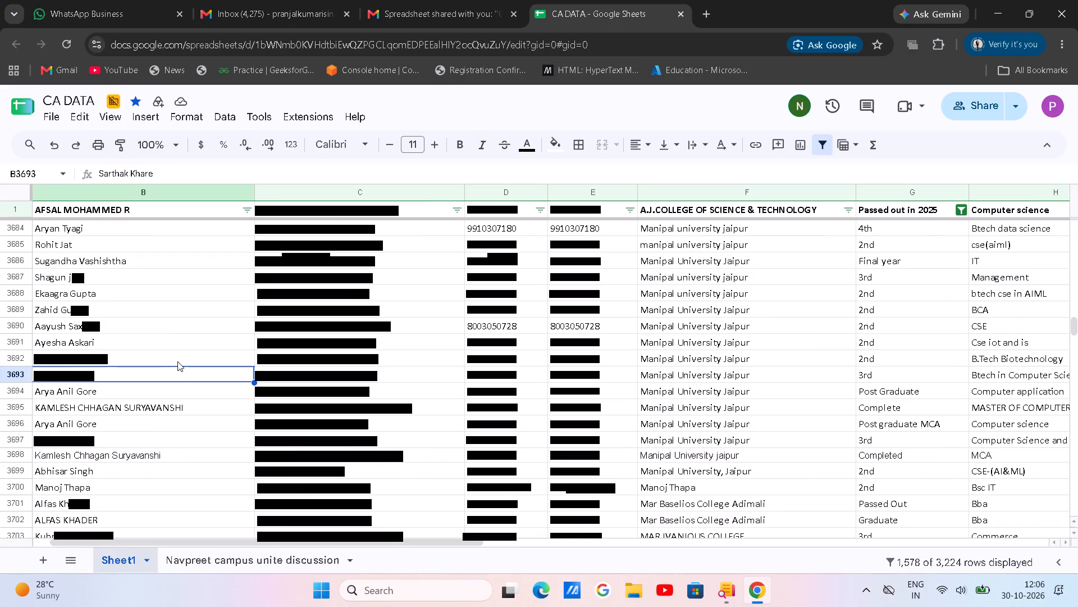
{"action": "key", "text": "Right"}
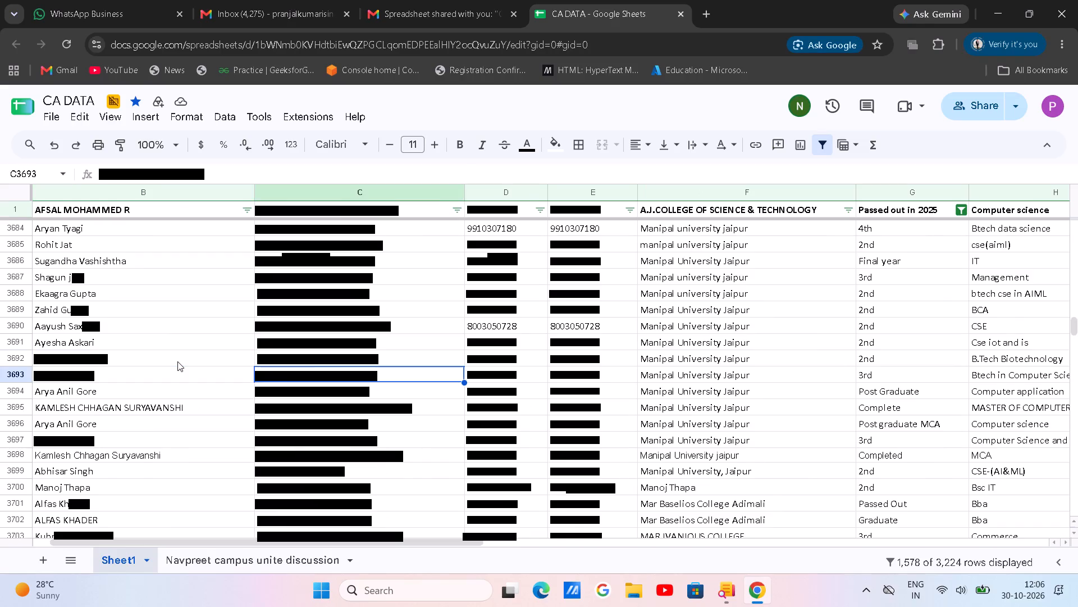
{"action": "key", "text": "Right"}
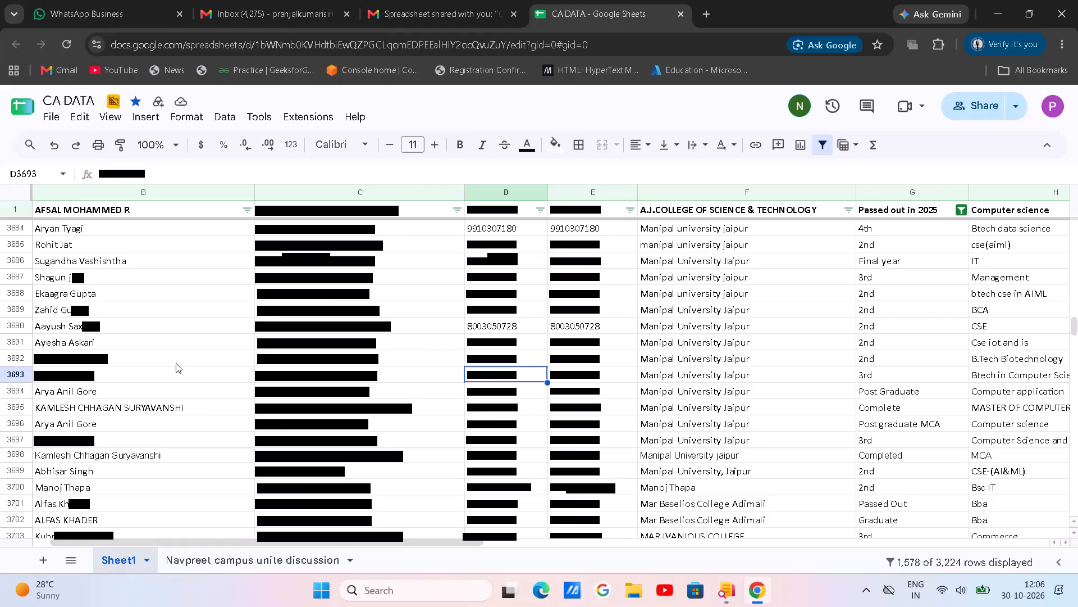
Examine the name, email and phone number cells of the Computer application postgraduate in row 3694.
{"action": "left_click", "coordinate": [74, 389]}
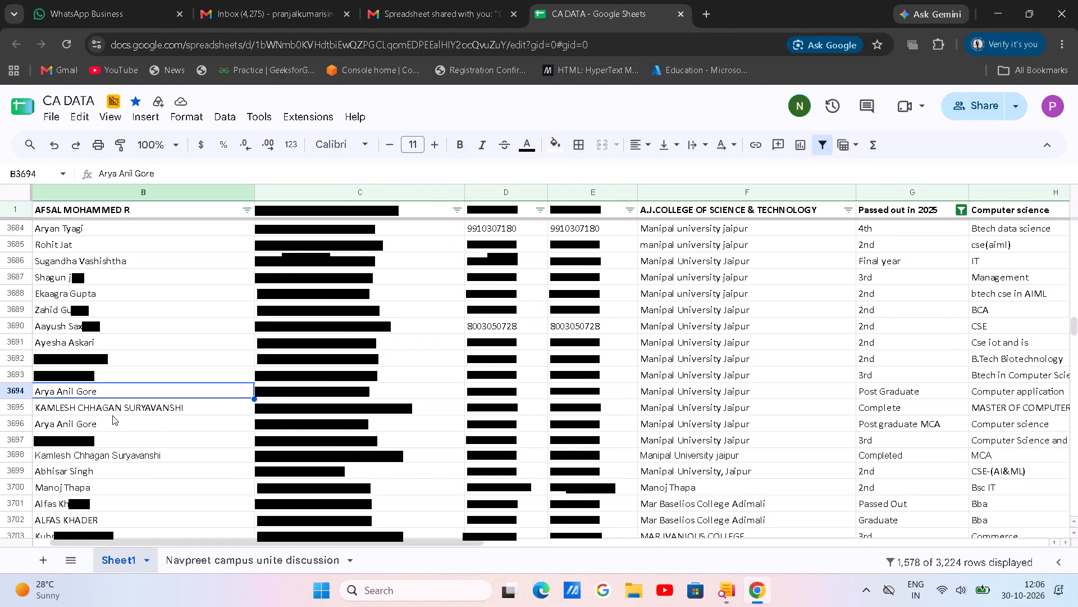
{"action": "left_click", "coordinate": [273, 399]}
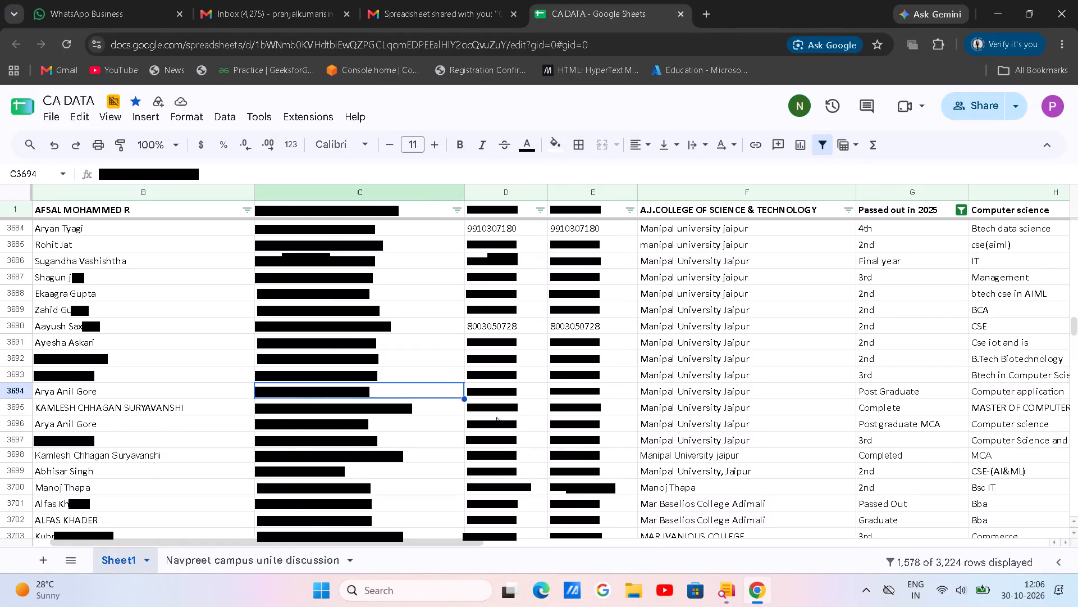
{"action": "left_click", "coordinate": [503, 387]}
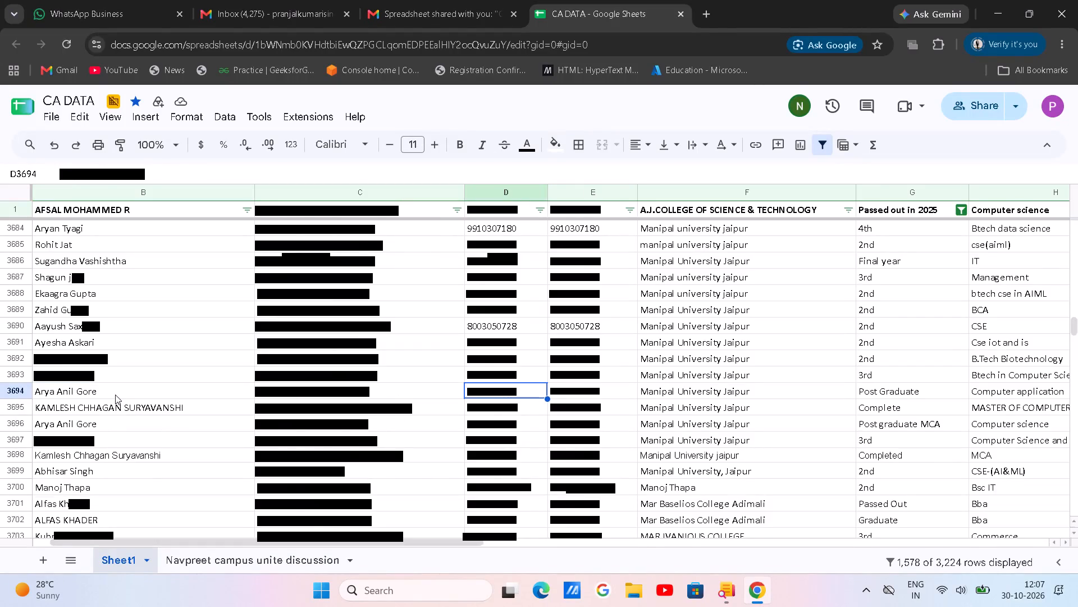
{"action": "left_click", "coordinate": [115, 395]}
{"action": "left_click", "coordinate": [317, 396]}
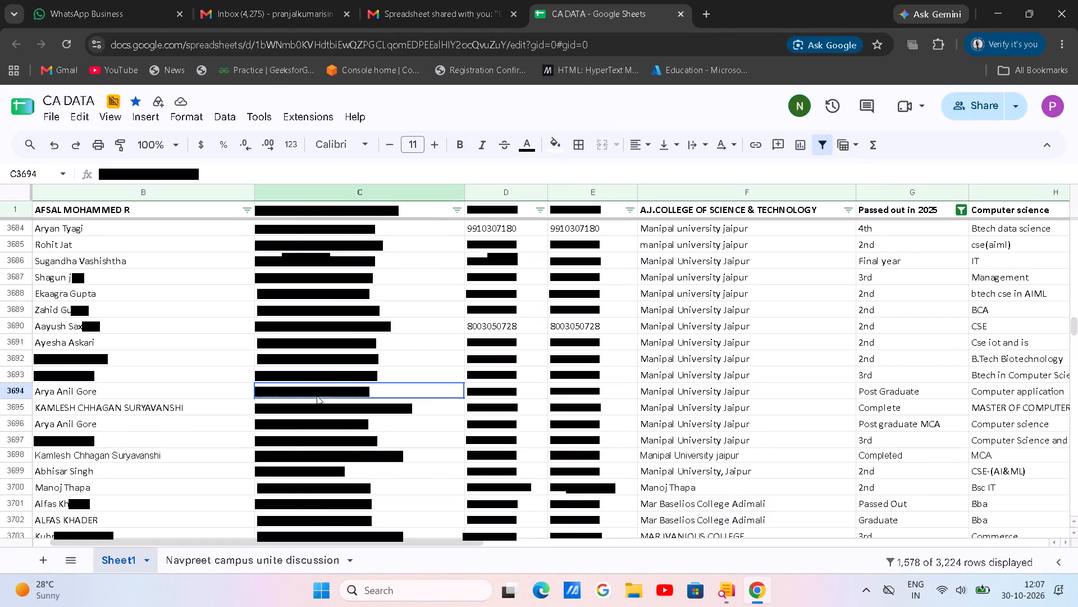
{"action": "left_click", "coordinate": [482, 392]}
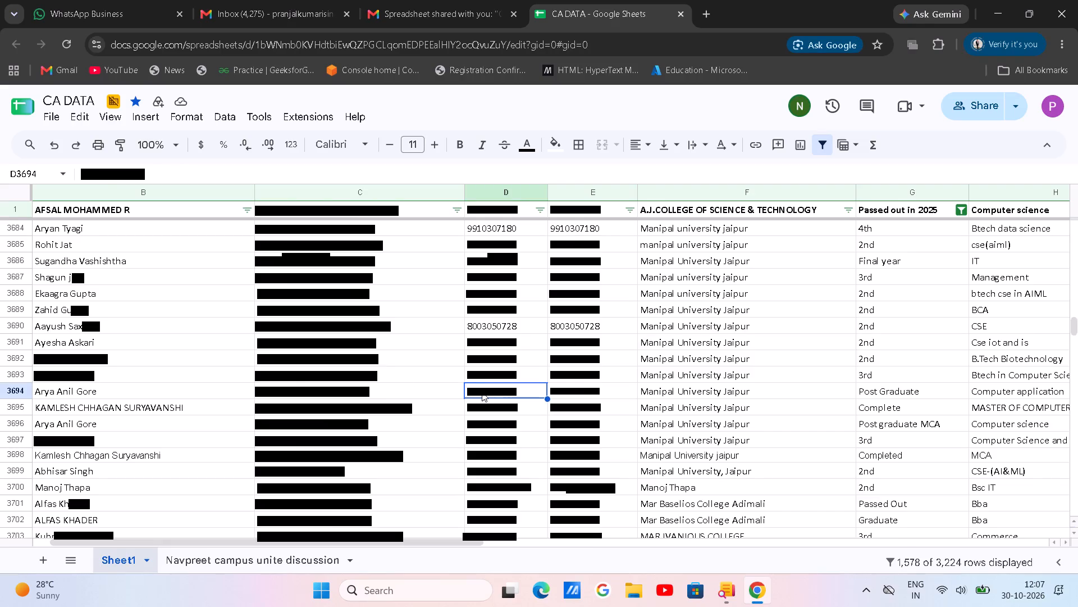
{"action": "left_click", "coordinate": [314, 384]}
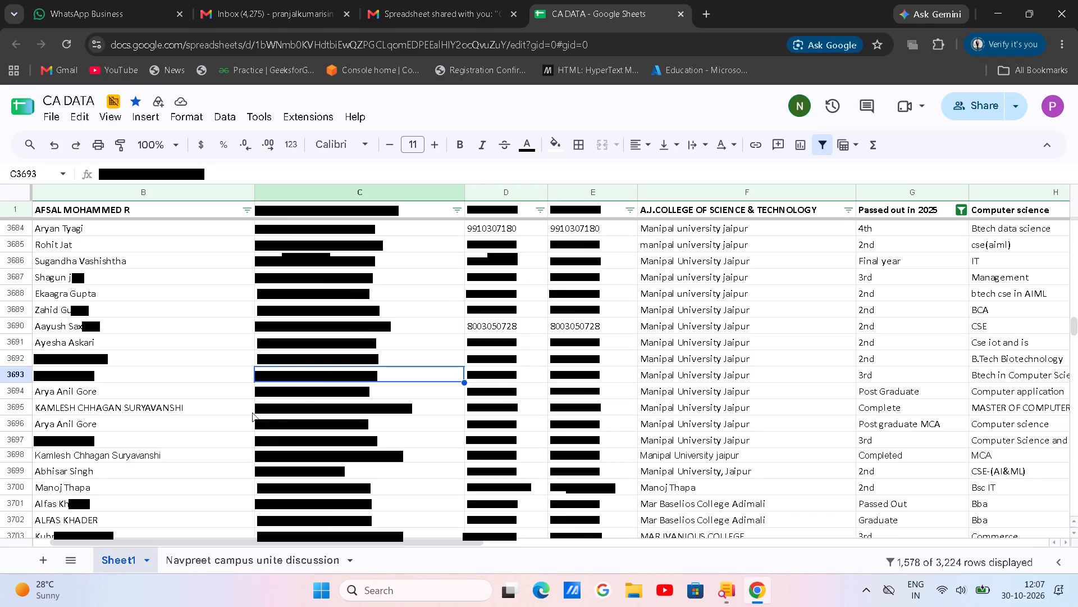
{"action": "left_click", "coordinate": [299, 393]}
{"action": "left_click", "coordinate": [486, 390]}
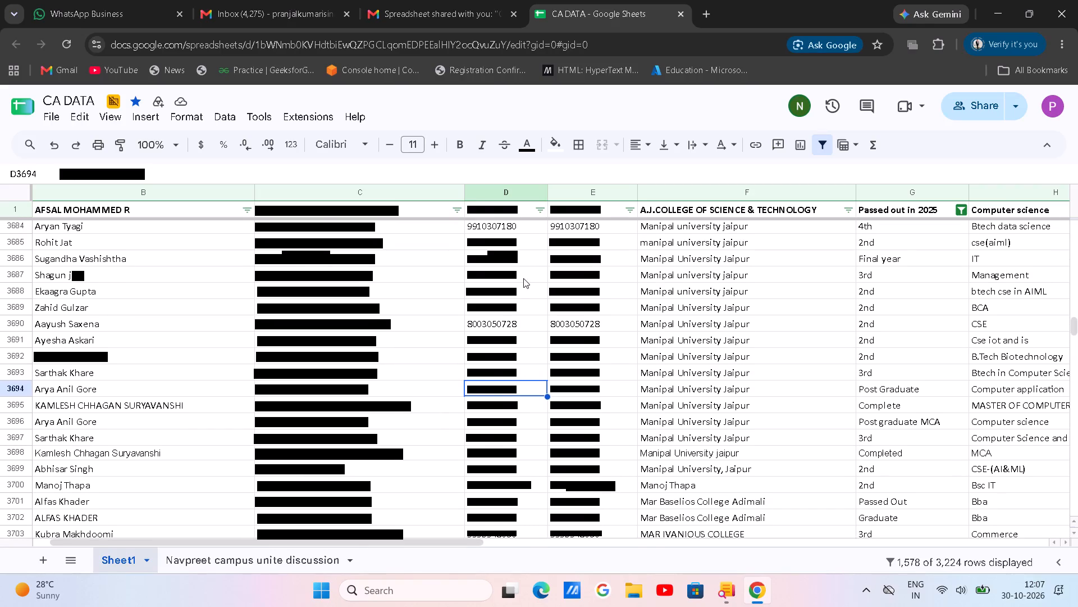
Review the phone, college, year, course, score, language and remarks cells of the btech cse in AIML student in row 3688.
{"action": "left_click", "coordinate": [503, 294]}
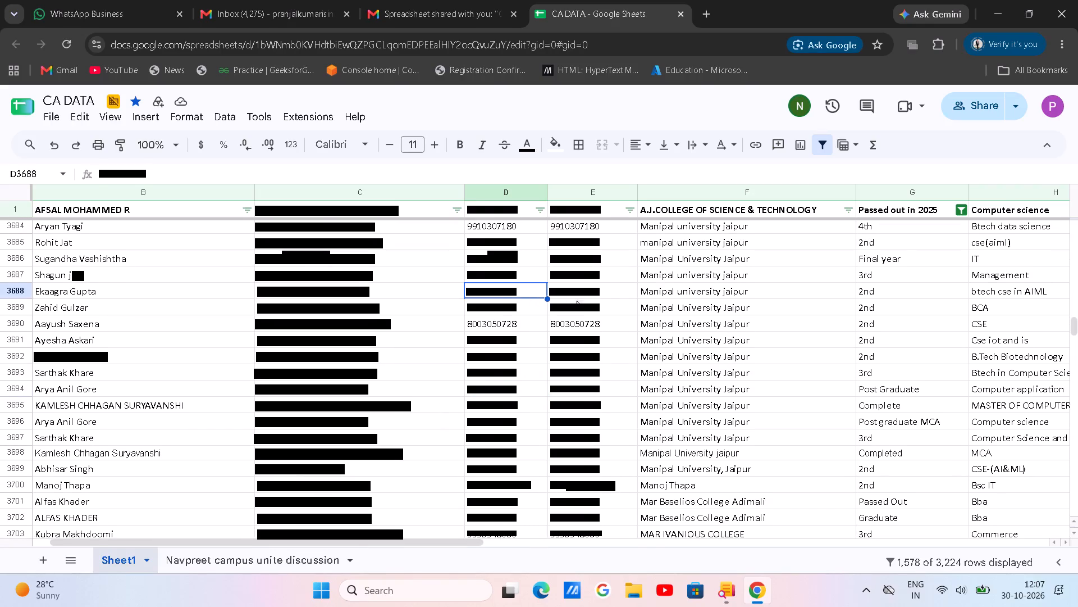
{"action": "left_click", "coordinate": [697, 293]}
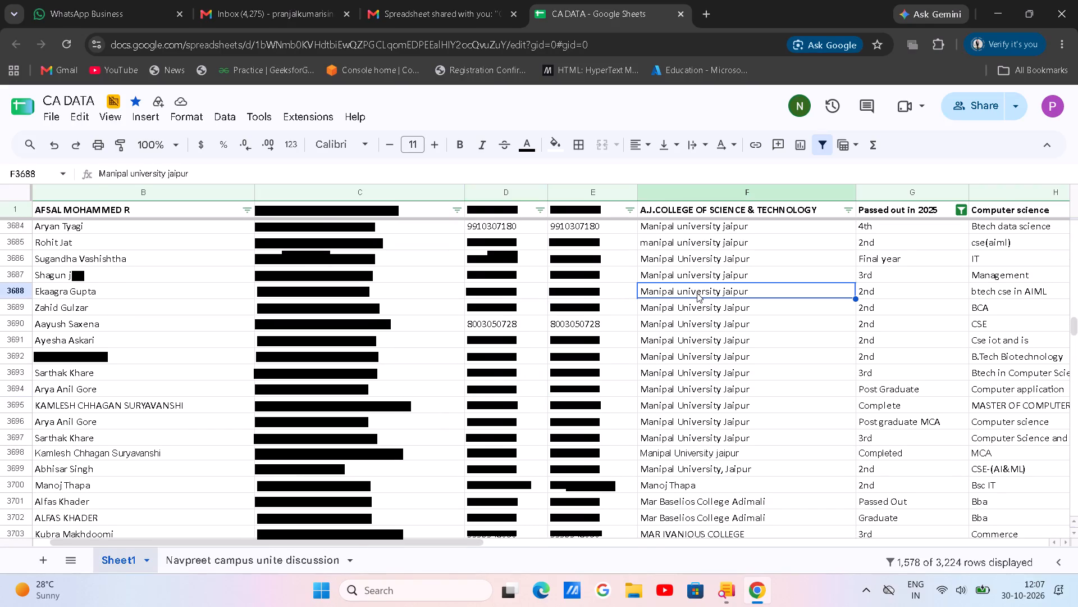
{"action": "scroll", "coordinate": [638, 300], "scroll_direction": "left", "scroll_amount": 1}
{"action": "left_click", "coordinate": [895, 298]}
{"action": "scroll", "coordinate": [895, 298], "scroll_direction": "left", "scroll_amount": 2}
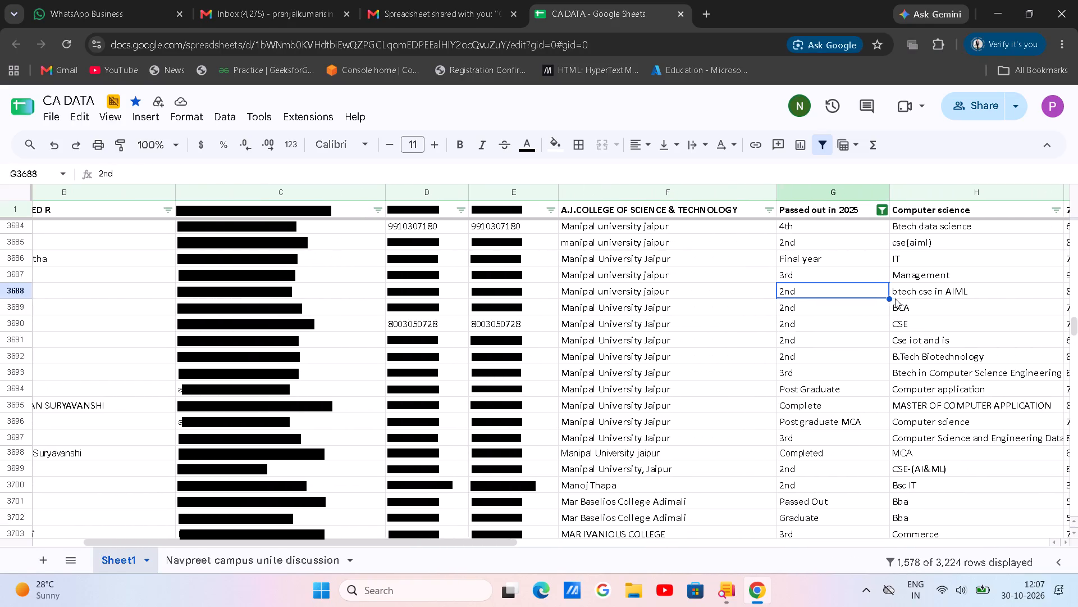
{"action": "scroll", "coordinate": [895, 298], "scroll_direction": "left", "scroll_amount": 1}
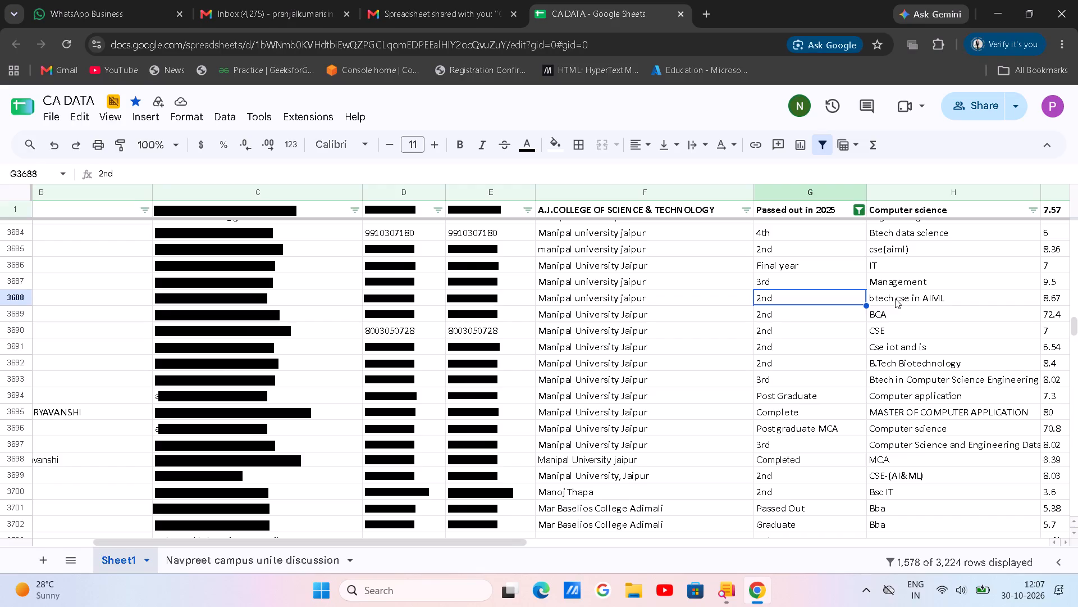
{"action": "scroll", "coordinate": [895, 298], "scroll_direction": "left", "scroll_amount": 1}
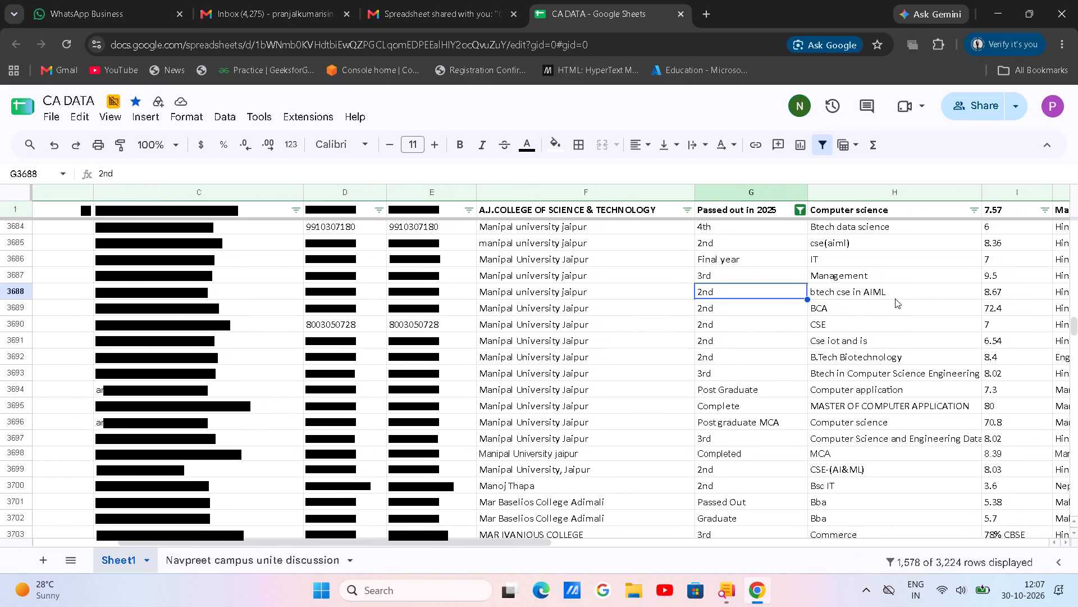
{"action": "left_click", "coordinate": [895, 298]}
{"action": "scroll", "coordinate": [878, 330], "scroll_direction": "left", "scroll_amount": 1}
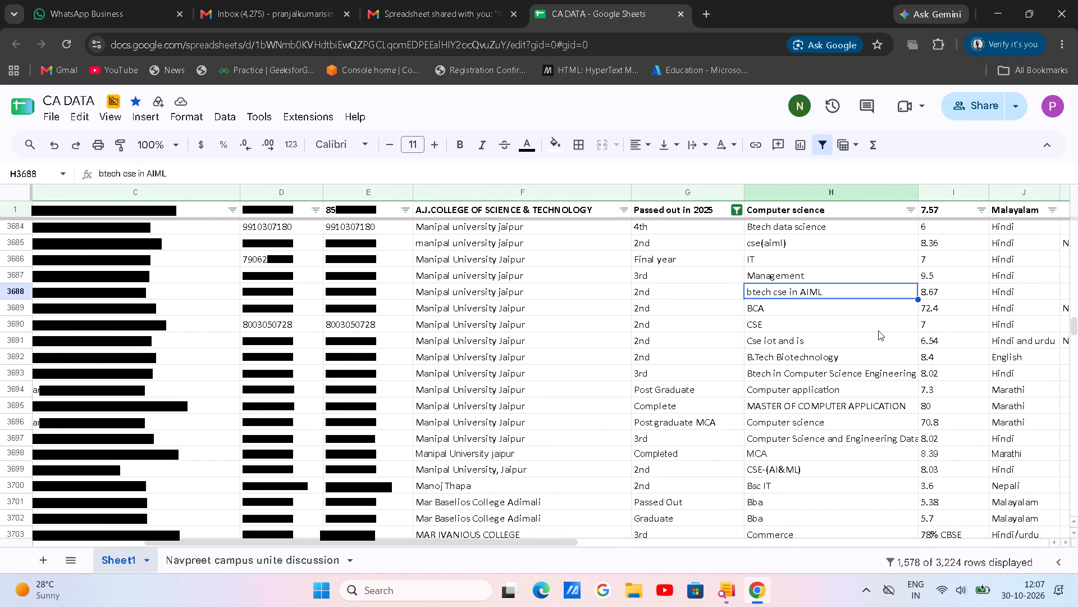
{"action": "scroll", "coordinate": [878, 330], "scroll_direction": "left", "scroll_amount": 2}
{"action": "left_click", "coordinate": [859, 296]}
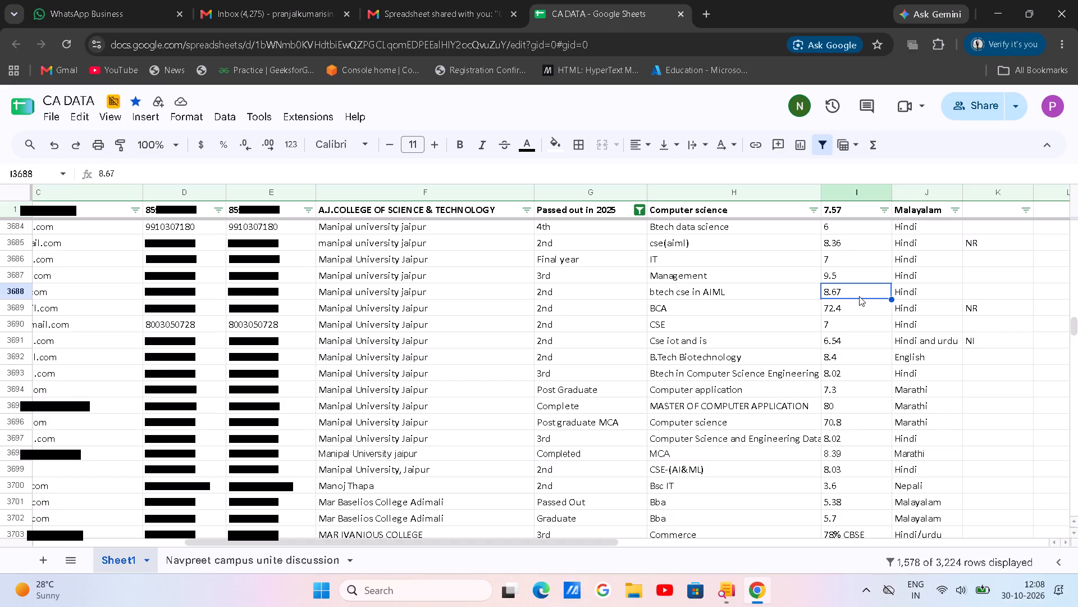
{"action": "left_click", "coordinate": [942, 290]}
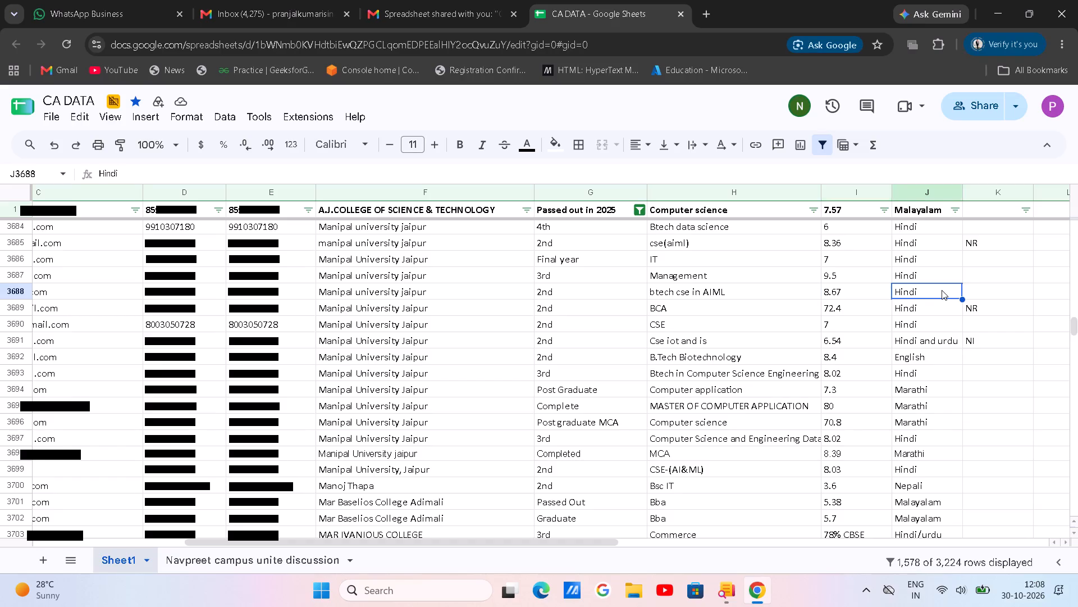
{"action": "left_click", "coordinate": [1003, 291]}
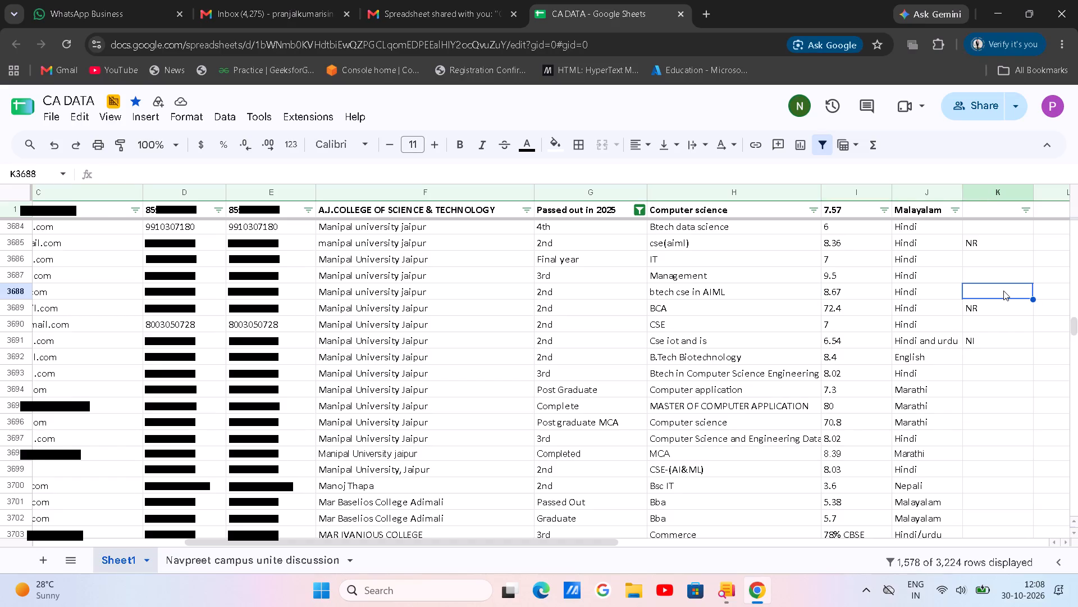
Recheck the language, score and course cells of the btech cse in AIML student in row 3688.
{"action": "left_click", "coordinate": [913, 292]}
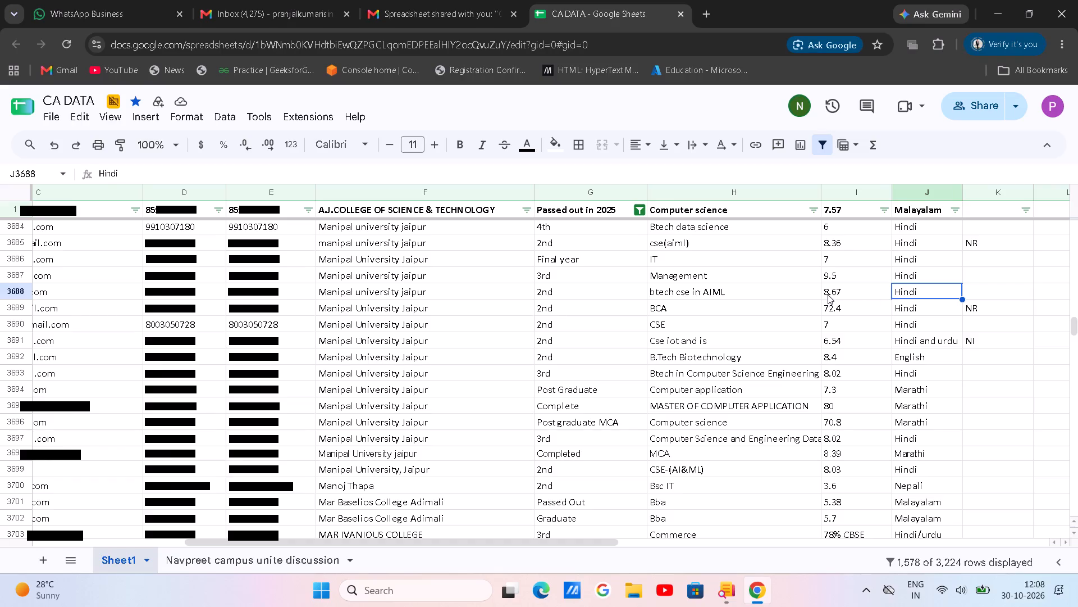
{"action": "left_click", "coordinate": [828, 295]}
{"action": "left_click", "coordinate": [771, 295]}
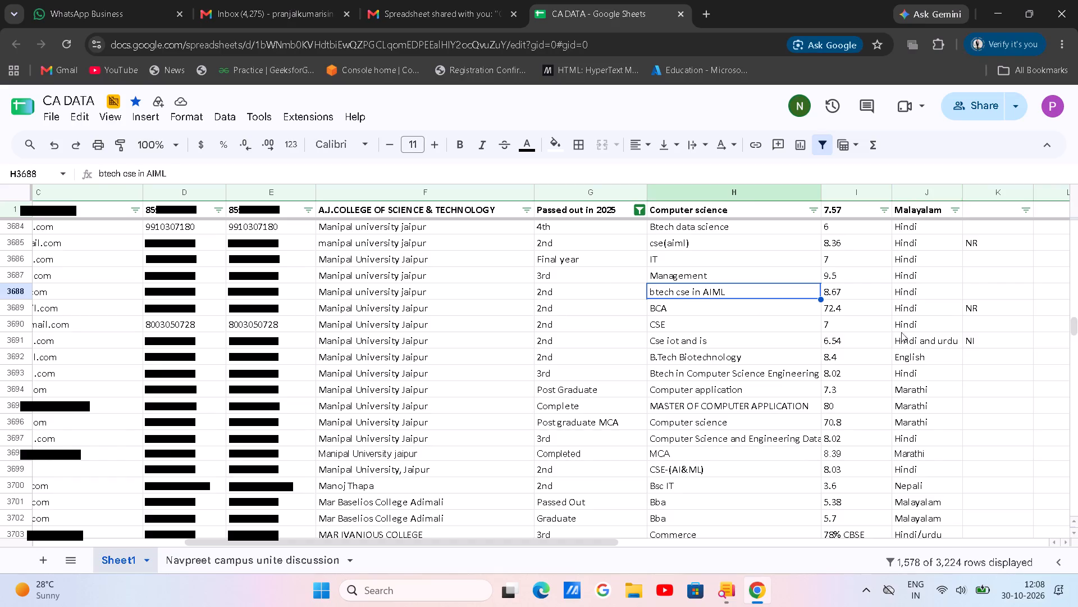
{"action": "left_click", "coordinate": [924, 293]}
{"action": "left_click", "coordinate": [675, 296]}
Review the college, phone, email and name cells of the btech cse in AIML student in row 3688.
{"action": "left_click", "coordinate": [533, 286]}
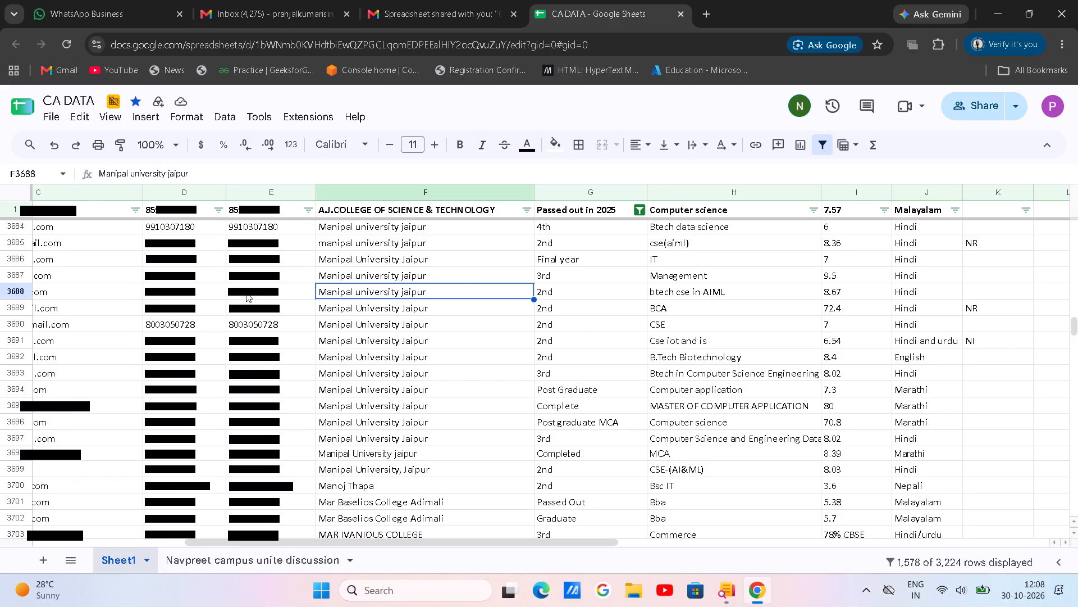
{"action": "left_click", "coordinate": [246, 292]}
{"action": "scroll", "coordinate": [246, 292], "scroll_direction": "right", "scroll_amount": 2}
{"action": "left_click", "coordinate": [190, 296]}
{"action": "scroll", "coordinate": [190, 296], "scroll_direction": "right", "scroll_amount": 1}
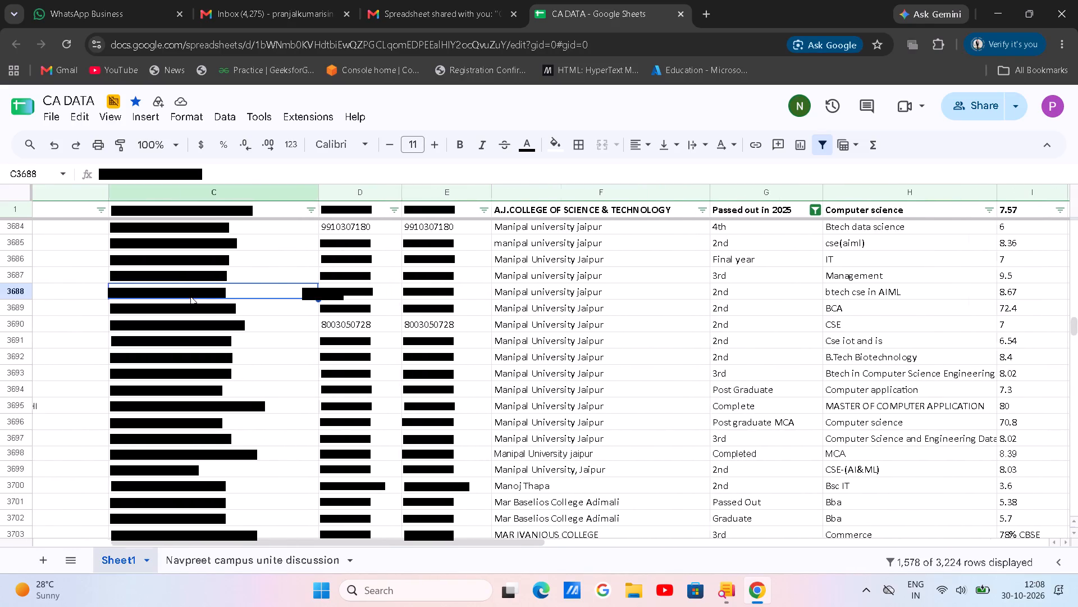
{"action": "scroll", "coordinate": [190, 296], "scroll_direction": "right", "scroll_amount": 1}
{"action": "left_click", "coordinate": [190, 296]}
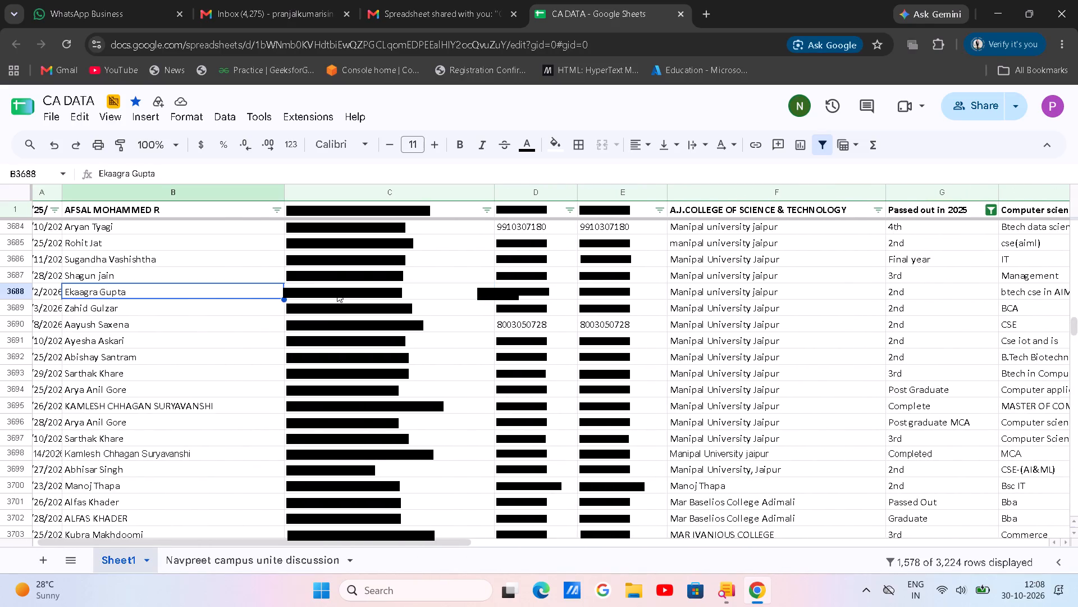
{"action": "left_click", "coordinate": [337, 292]}
{"action": "scroll", "coordinate": [337, 292], "scroll_direction": "right", "scroll_amount": 1}
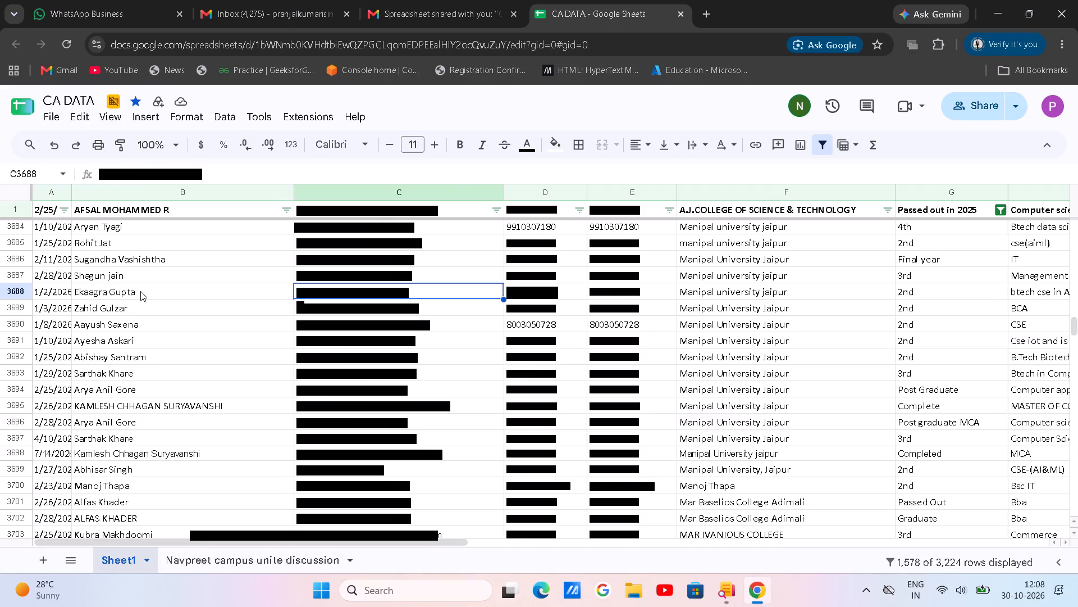
Recheck row 3688 from the name through the email, phone and college to the course cell.
{"action": "left_click", "coordinate": [140, 291]}
{"action": "left_click", "coordinate": [409, 298]}
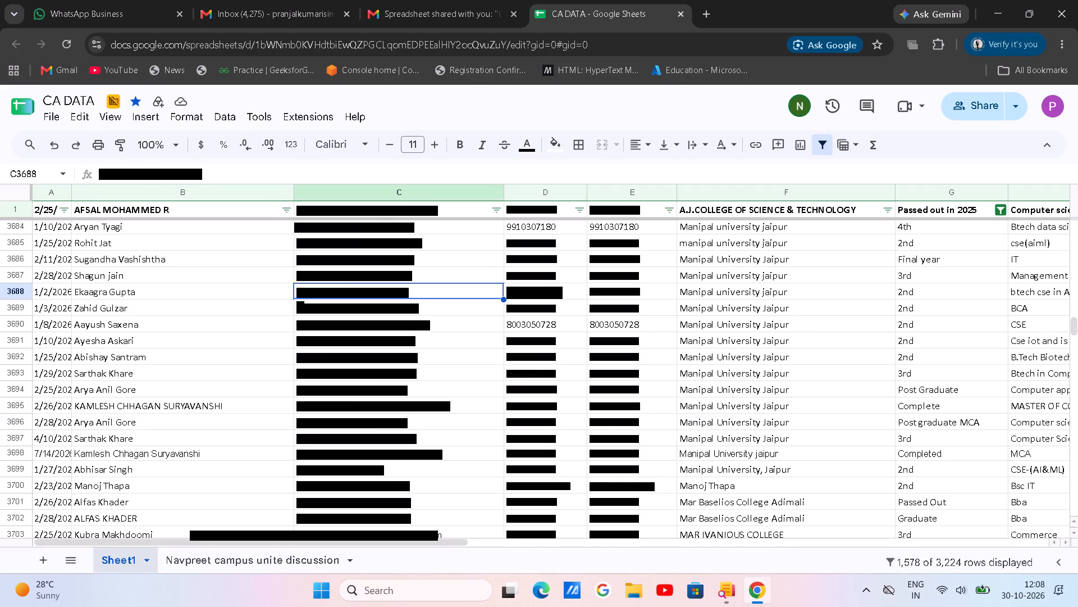
{"action": "left_click", "coordinate": [555, 287]}
{"action": "left_click", "coordinate": [705, 292]}
{"action": "scroll", "coordinate": [705, 292], "scroll_direction": "left", "scroll_amount": 3}
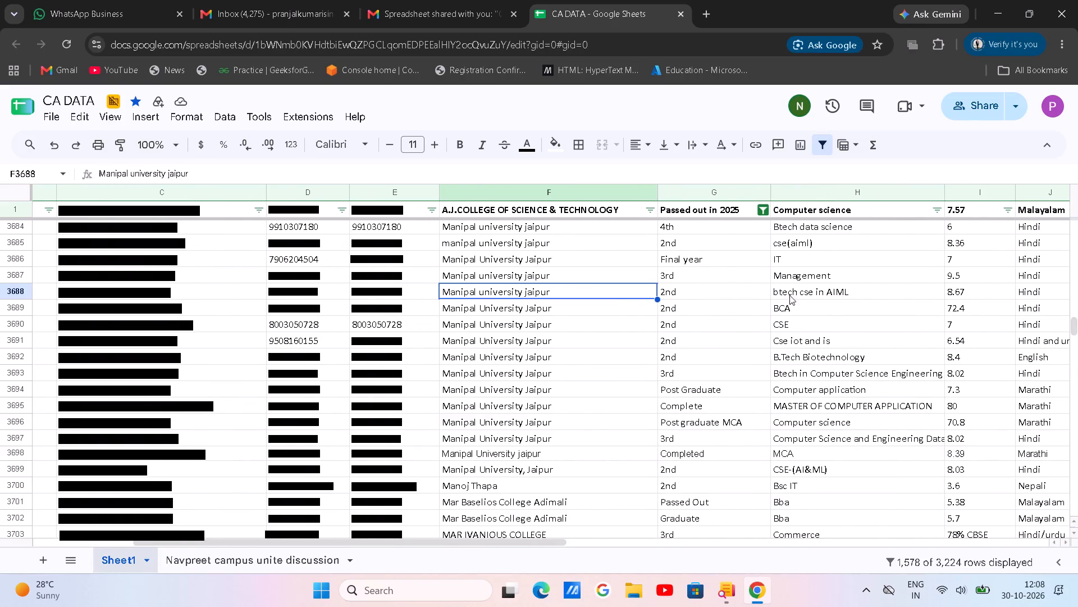
{"action": "left_click", "coordinate": [862, 295]}
{"action": "scroll", "coordinate": [862, 295], "scroll_direction": "left", "scroll_amount": 2}
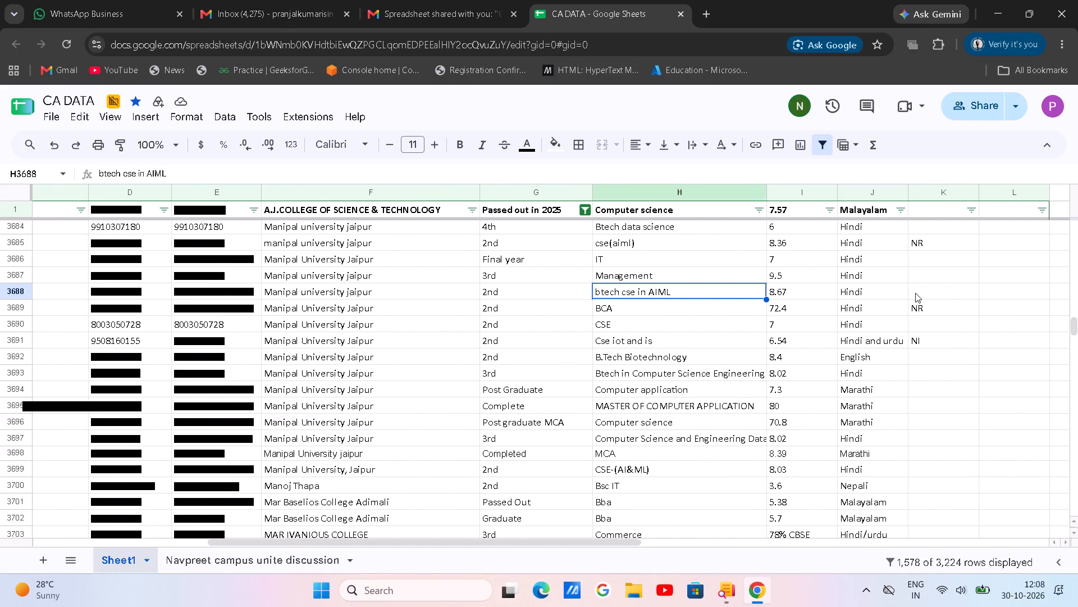
Enter the remark NI in column K for the btech cse in AIML student in row 3688.
{"action": "left_click", "coordinate": [915, 293]}
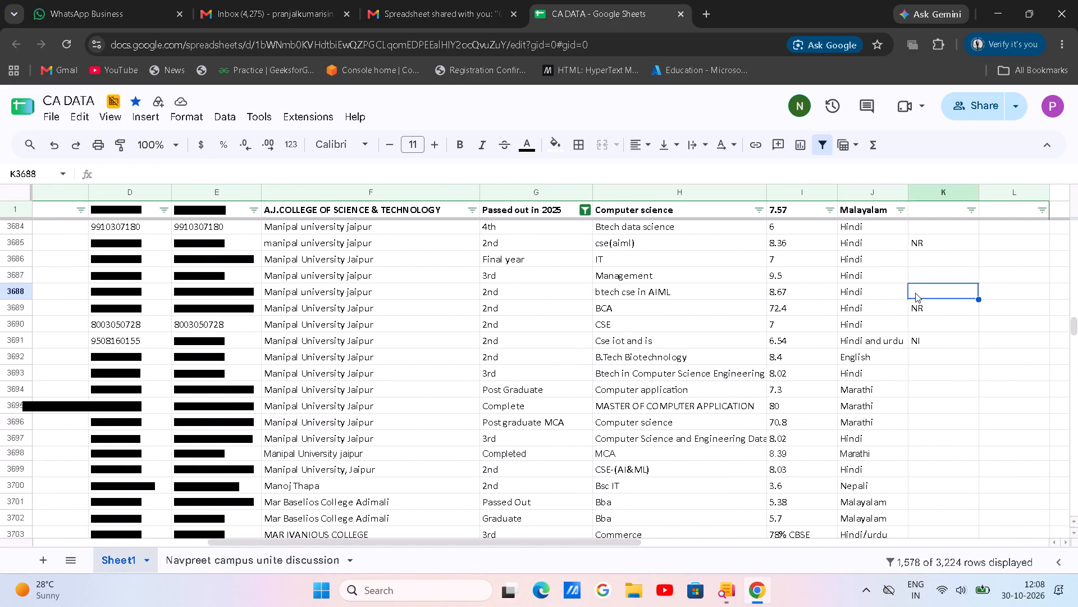
{"action": "key", "text": "n"}
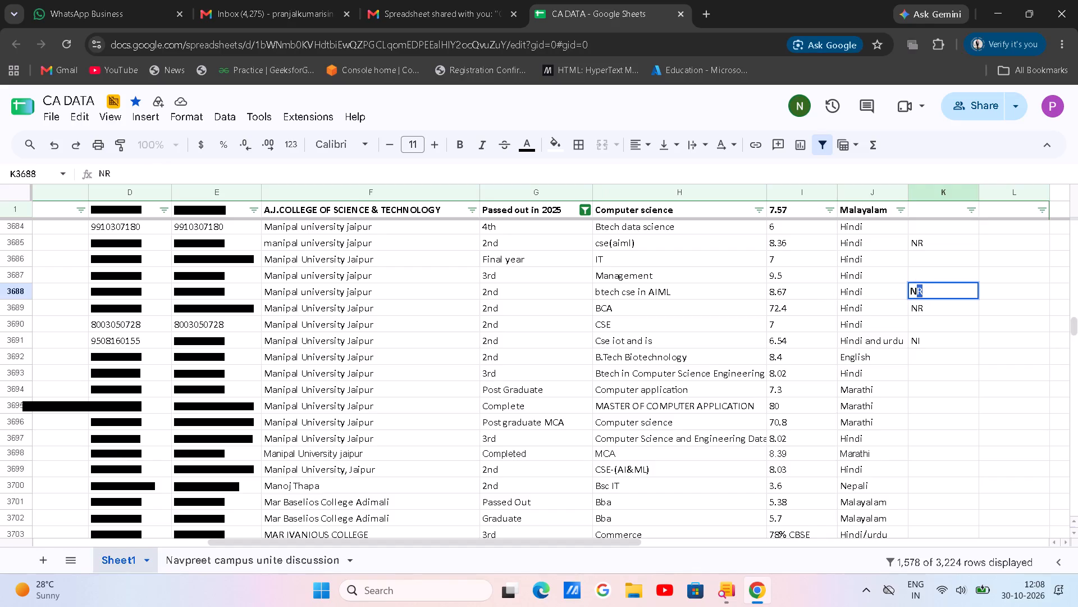
{"action": "key", "text": "i"}
{"action": "key", "text": "Return"}
Review the language, score, course, year, college, phone and email cells of the second-year CSE student in row 3690.
{"action": "left_click", "coordinate": [864, 325]}
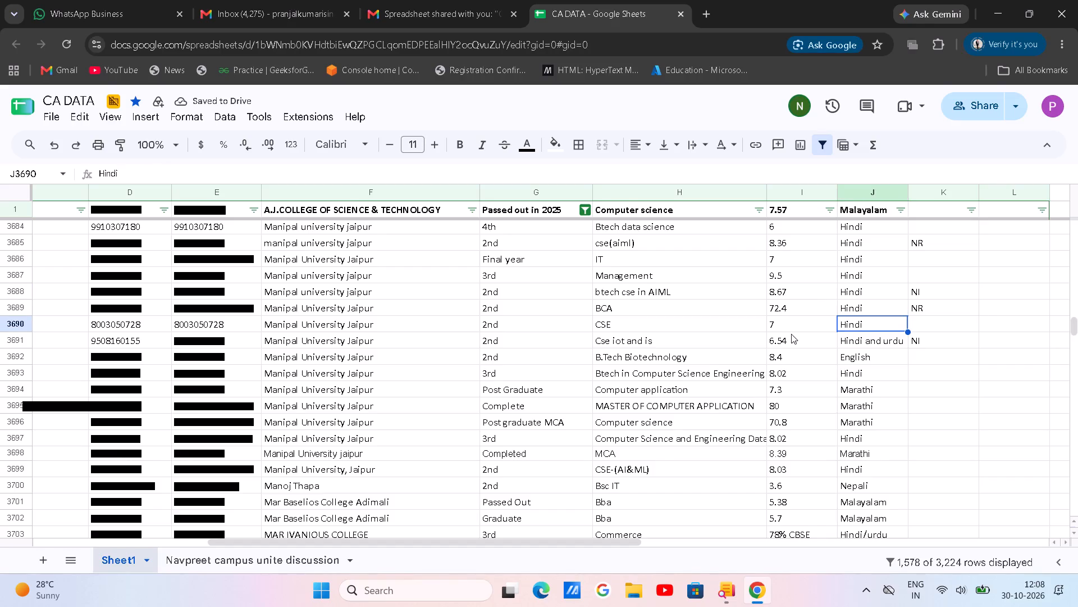
{"action": "left_click", "coordinate": [783, 323]}
{"action": "left_click", "coordinate": [620, 329]}
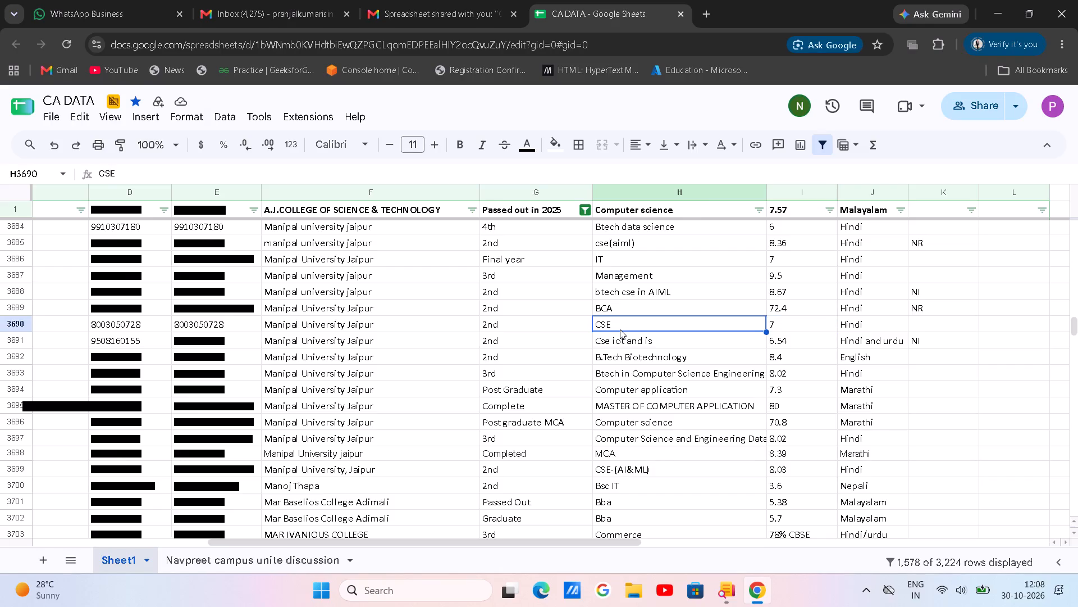
{"action": "left_click", "coordinate": [504, 331]}
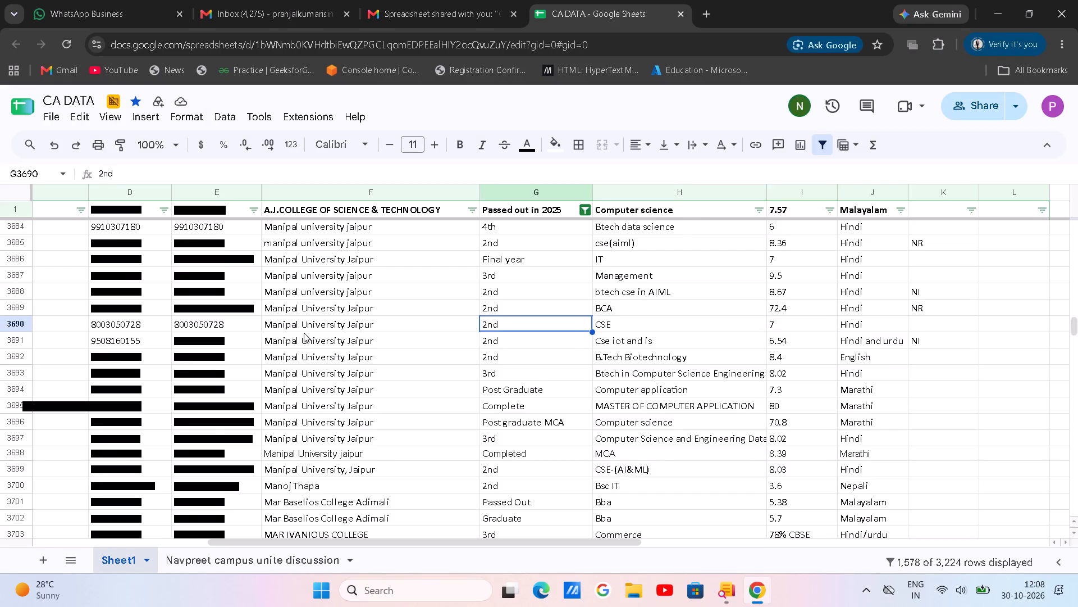
{"action": "left_click", "coordinate": [302, 331]}
{"action": "scroll", "coordinate": [302, 331], "scroll_direction": "right", "scroll_amount": 2}
{"action": "left_click", "coordinate": [226, 321]}
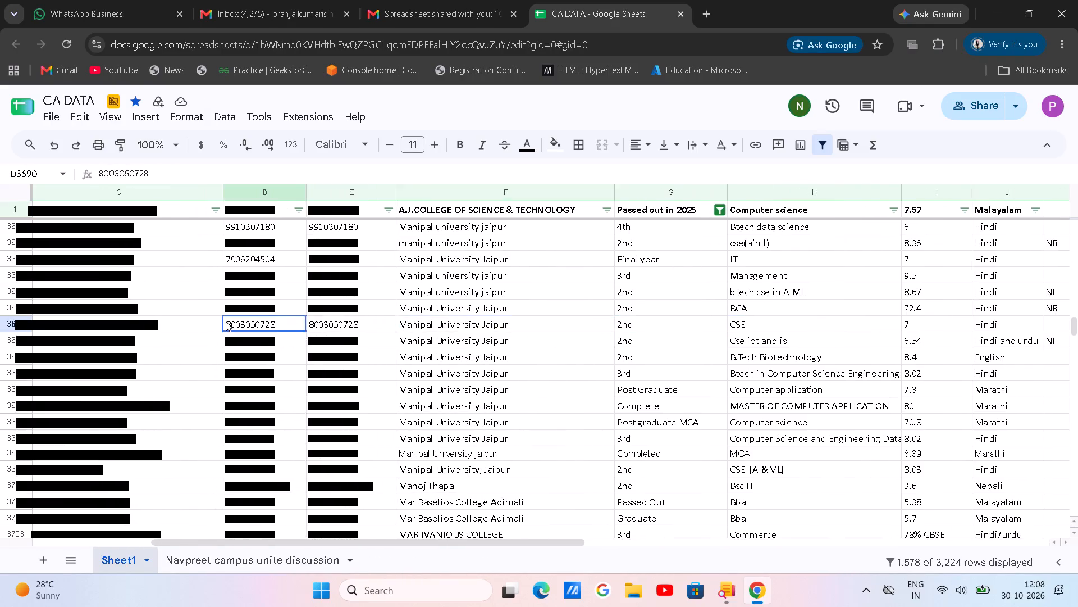
{"action": "scroll", "coordinate": [226, 321], "scroll_direction": "right", "scroll_amount": 2}
{"action": "left_click", "coordinate": [226, 321]}
{"action": "scroll", "coordinate": [226, 321], "scroll_direction": "right", "scroll_amount": 2}
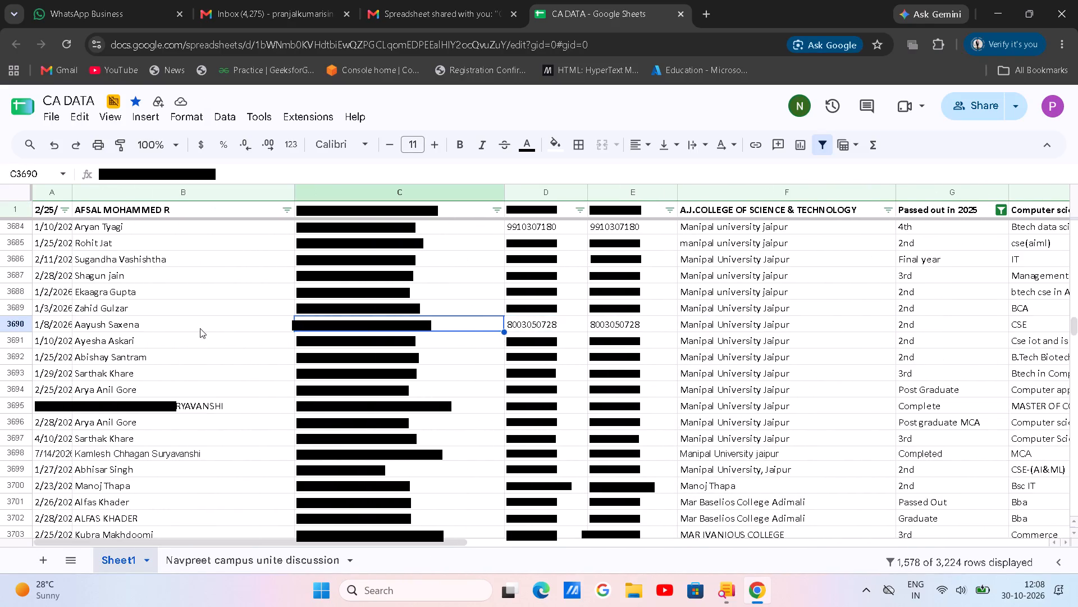
Recheck the name, email and phone number cells of the CSE student in row 3690.
{"action": "left_click", "coordinate": [130, 328]}
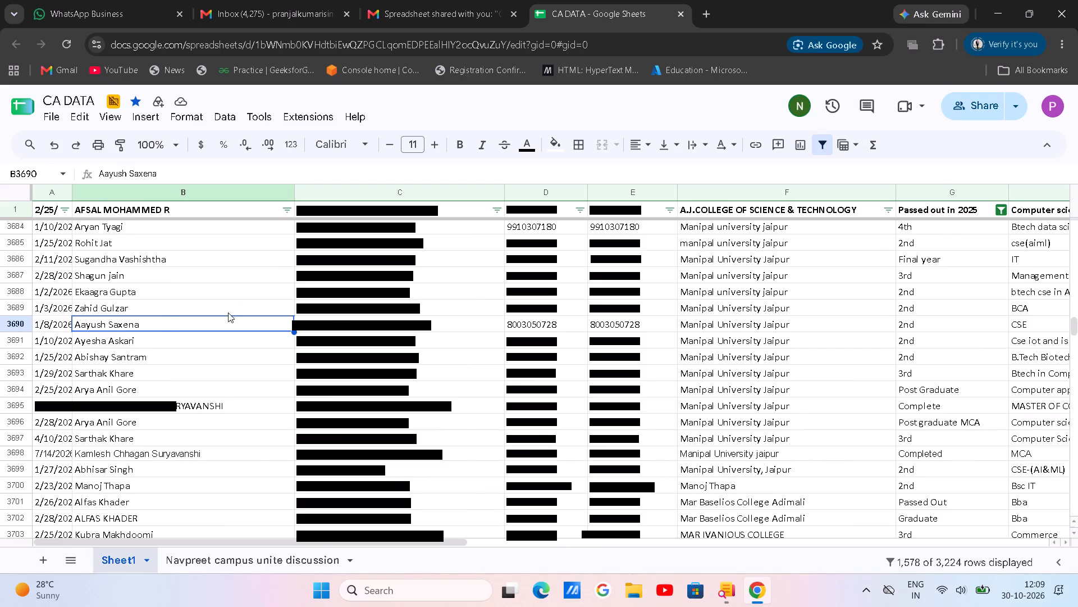
{"action": "left_click", "coordinate": [339, 319]}
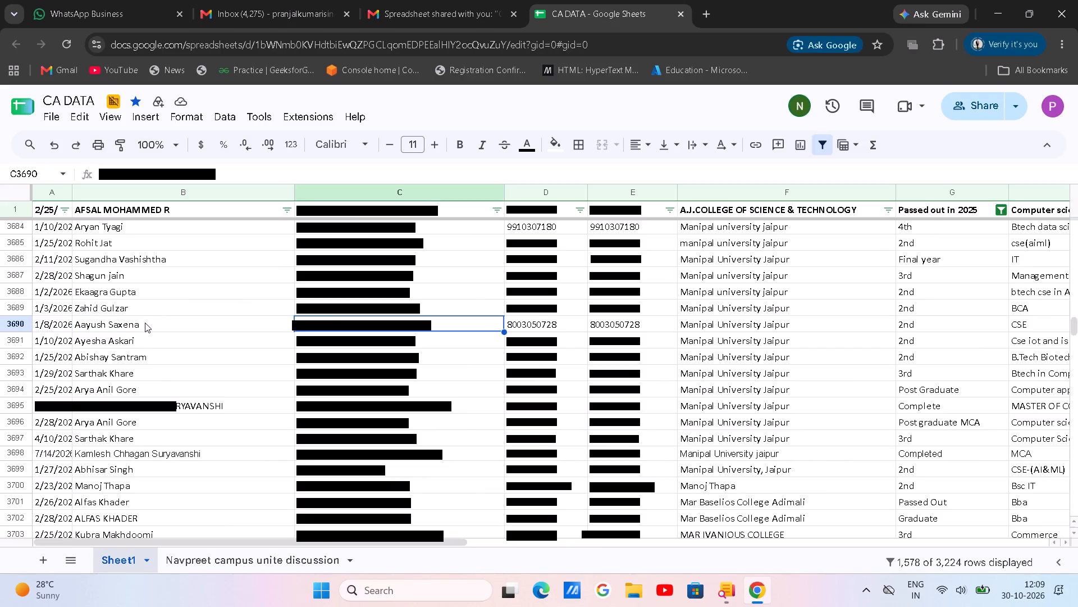
{"action": "left_click", "coordinate": [145, 323]}
{"action": "left_click", "coordinate": [354, 329]}
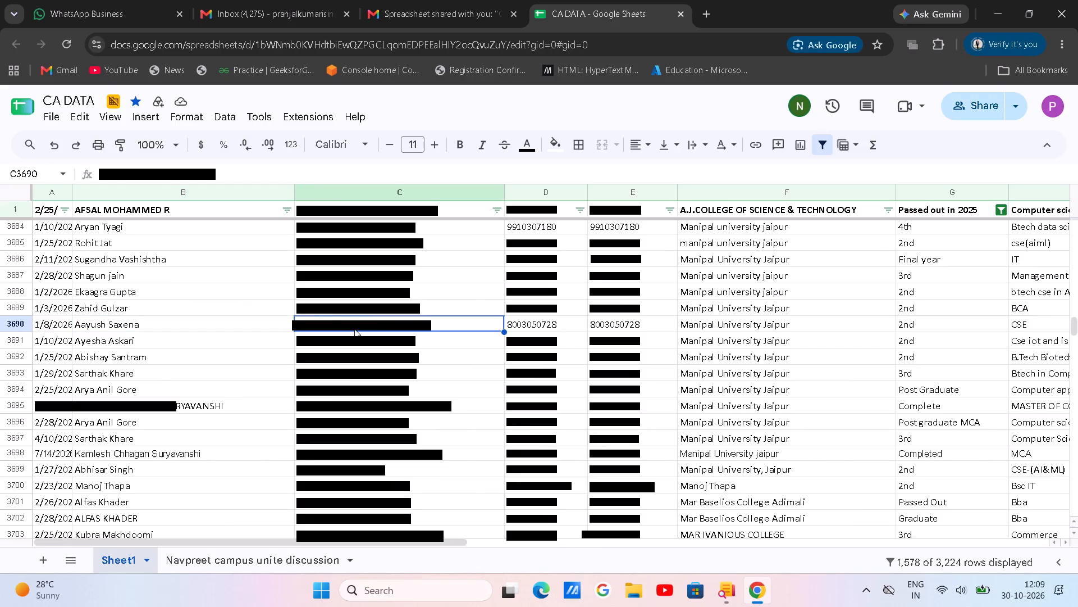
{"action": "left_click", "coordinate": [516, 324]}
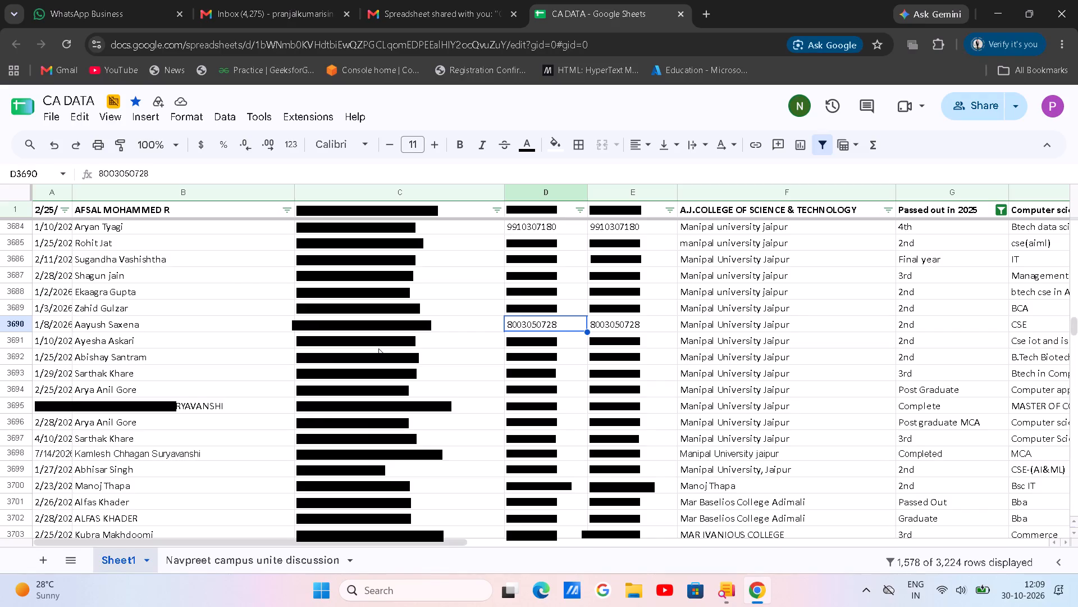
{"action": "left_click", "coordinate": [139, 329]}
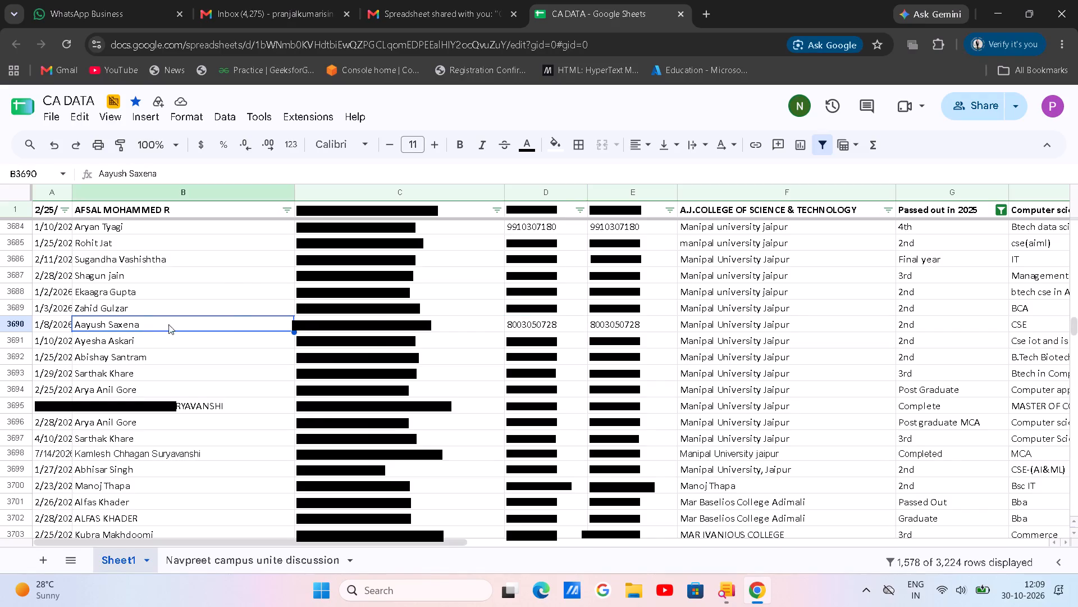
{"action": "left_click", "coordinate": [362, 323]}
{"action": "left_click", "coordinate": [558, 326]}
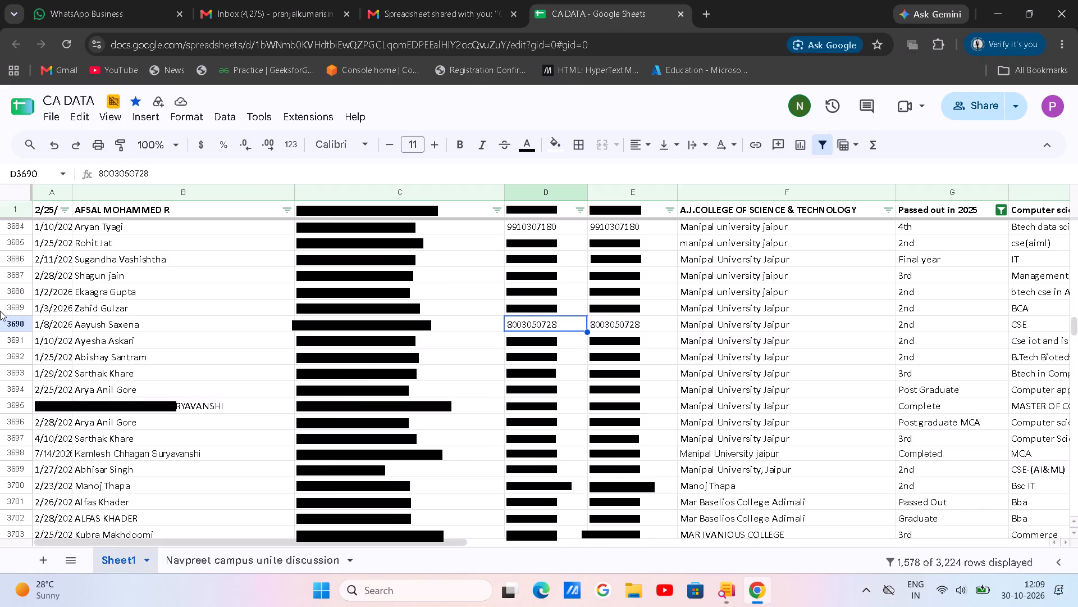
Fill the whole of row 3688 with red.
{"action": "left_click", "coordinate": [16, 293]}
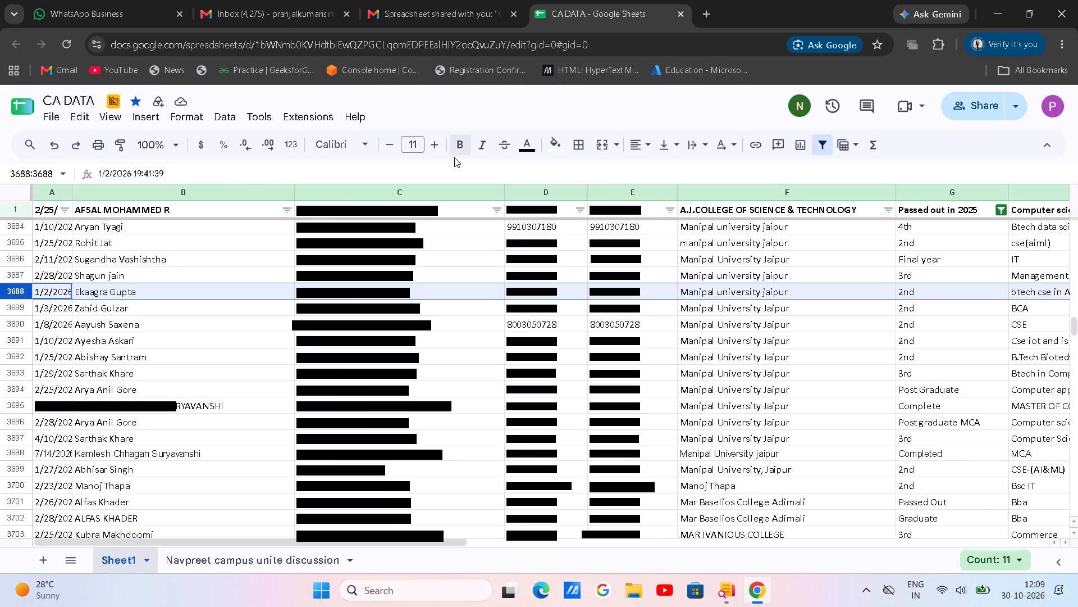
{"action": "left_click", "coordinate": [552, 143]}
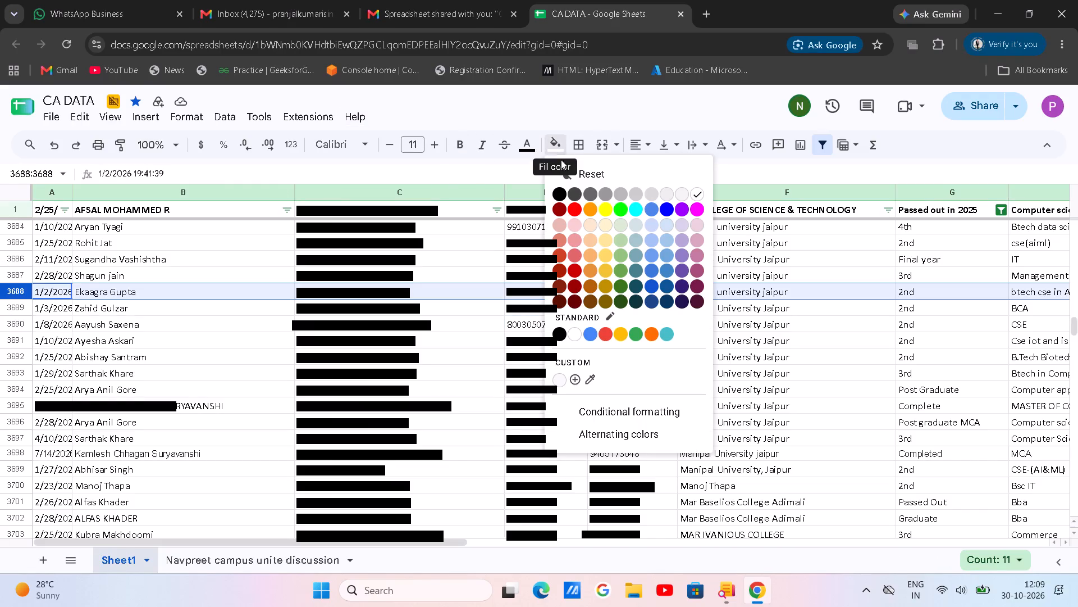
{"action": "left_click", "coordinate": [574, 212]}
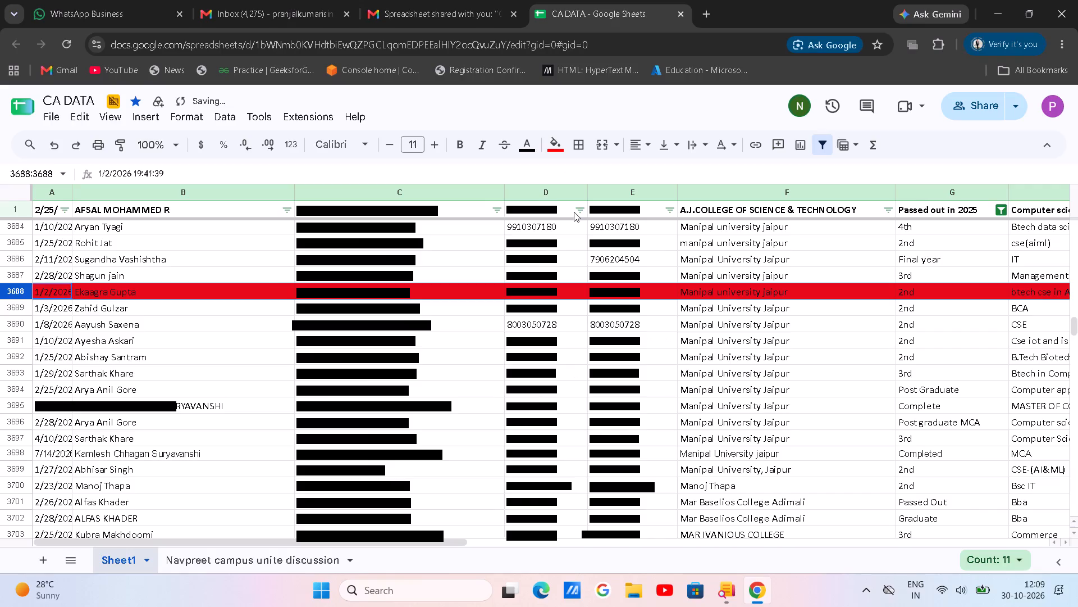
Fill the whole of row 3689, the second-year BCA student, with red.
{"action": "left_click", "coordinate": [102, 307]}
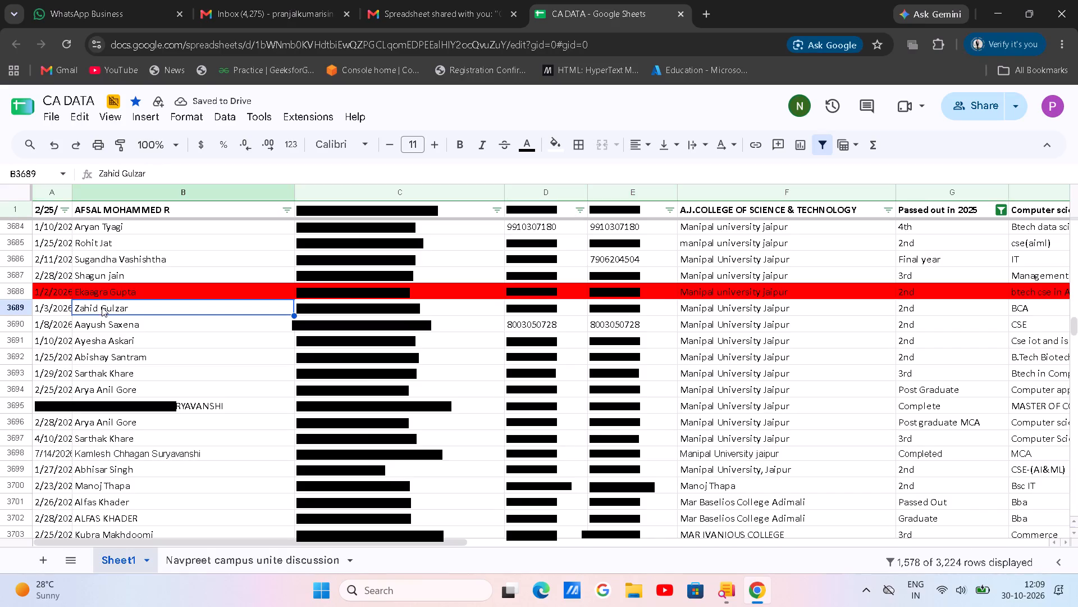
{"action": "left_click", "coordinate": [0, 305]}
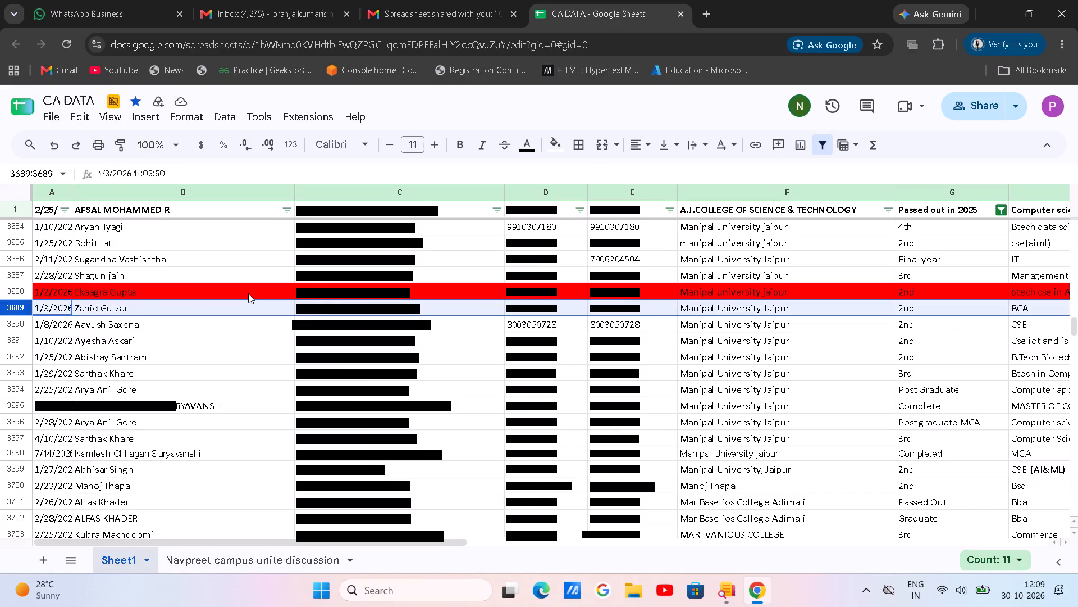
{"action": "left_click", "coordinate": [561, 149]}
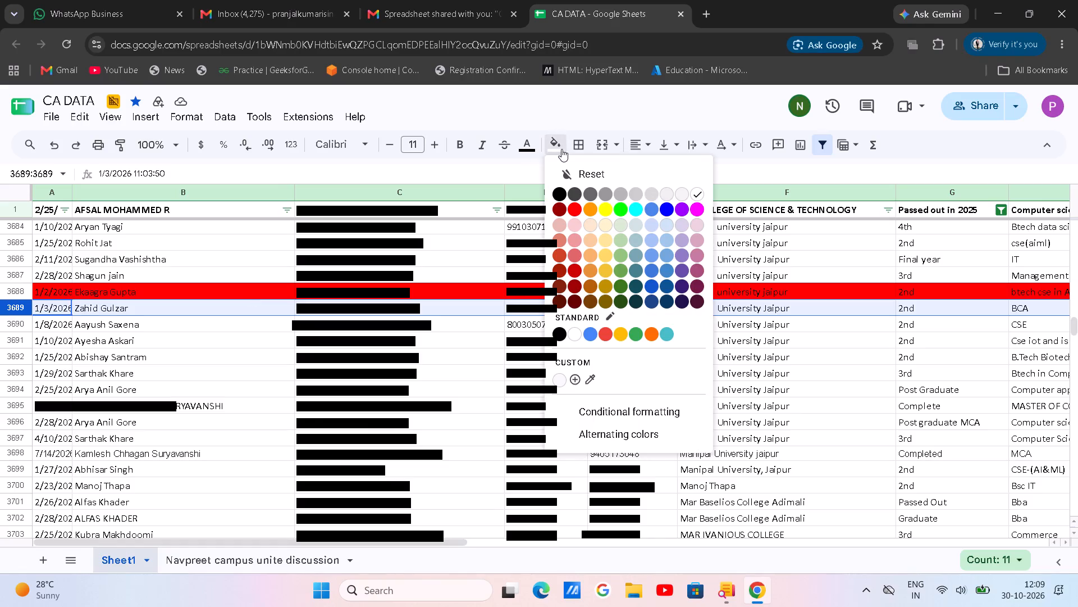
{"action": "left_click", "coordinate": [570, 213]}
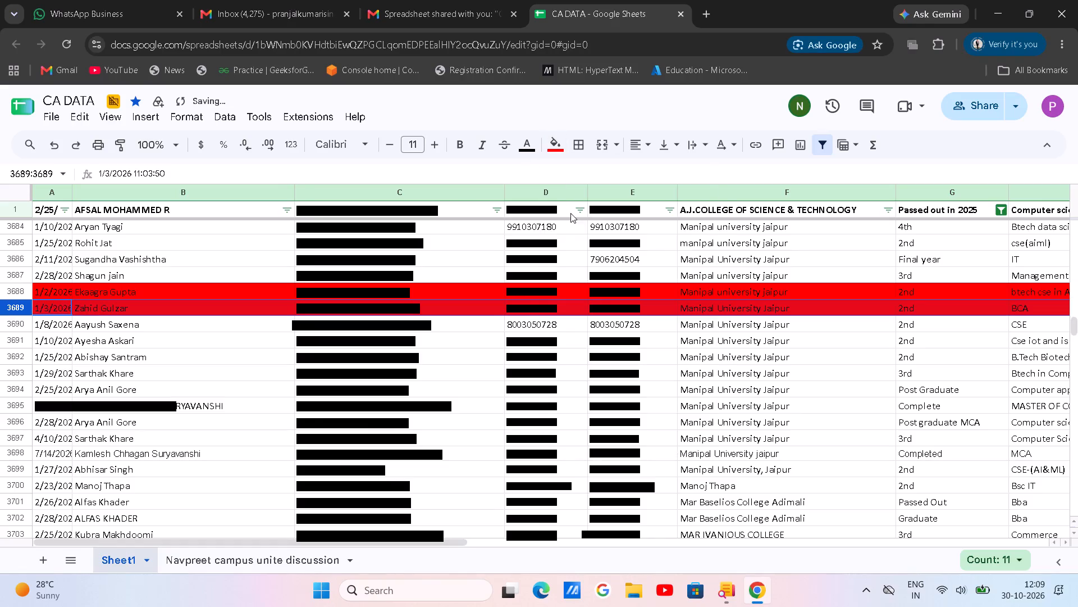
Look through the college entries below the Manipal University Jaipur group, down to the Medhavi Skills University rows.
{"action": "scroll", "coordinate": [495, 437], "scroll_direction": "left", "scroll_amount": 3}
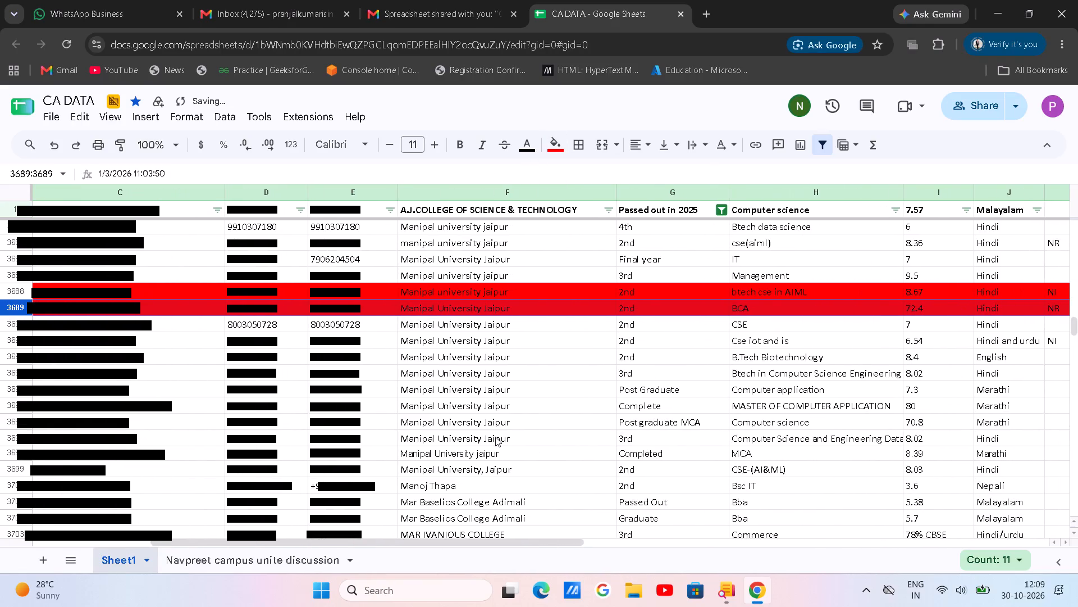
{"action": "scroll", "coordinate": [495, 437], "scroll_direction": "down", "scroll_amount": 3}
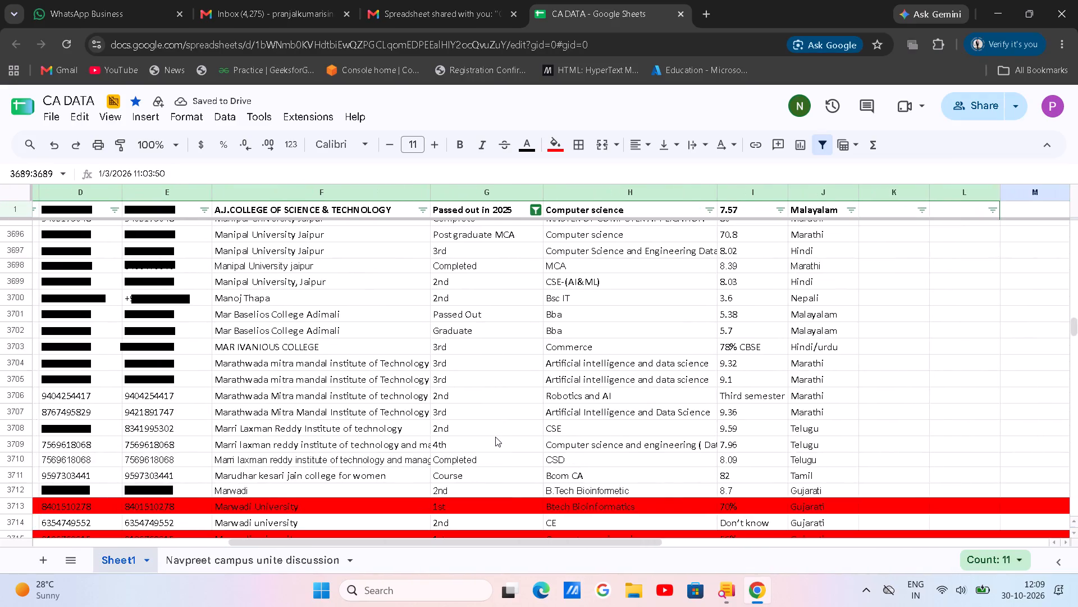
{"action": "scroll", "coordinate": [495, 437], "scroll_direction": "down", "scroll_amount": 4}
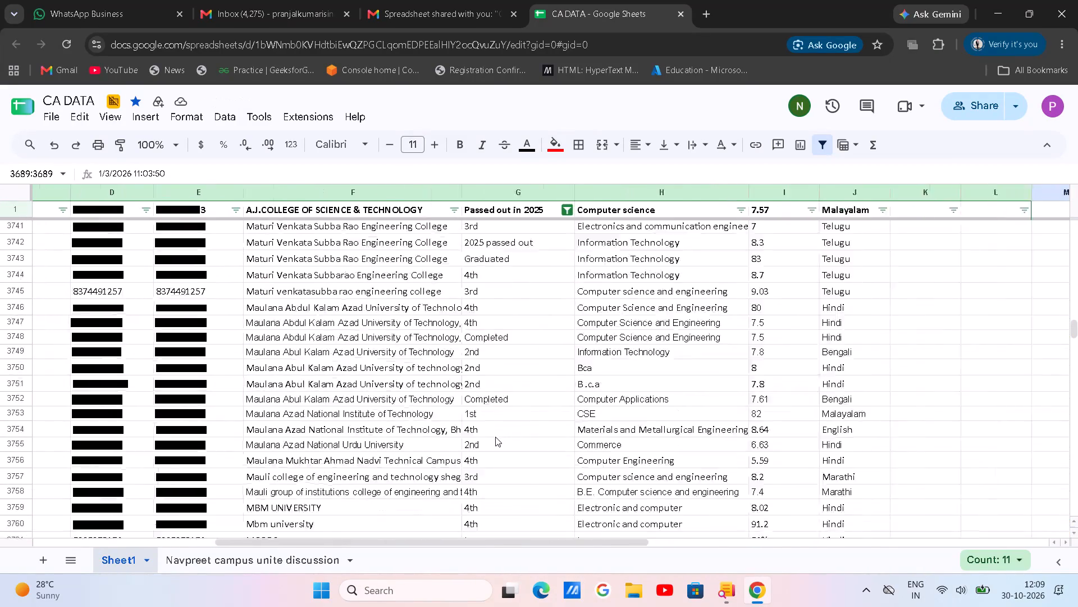
{"action": "scroll", "coordinate": [495, 437], "scroll_direction": "down", "scroll_amount": 1}
{"action": "scroll", "coordinate": [421, 545], "scroll_direction": "down", "scroll_amount": 1}
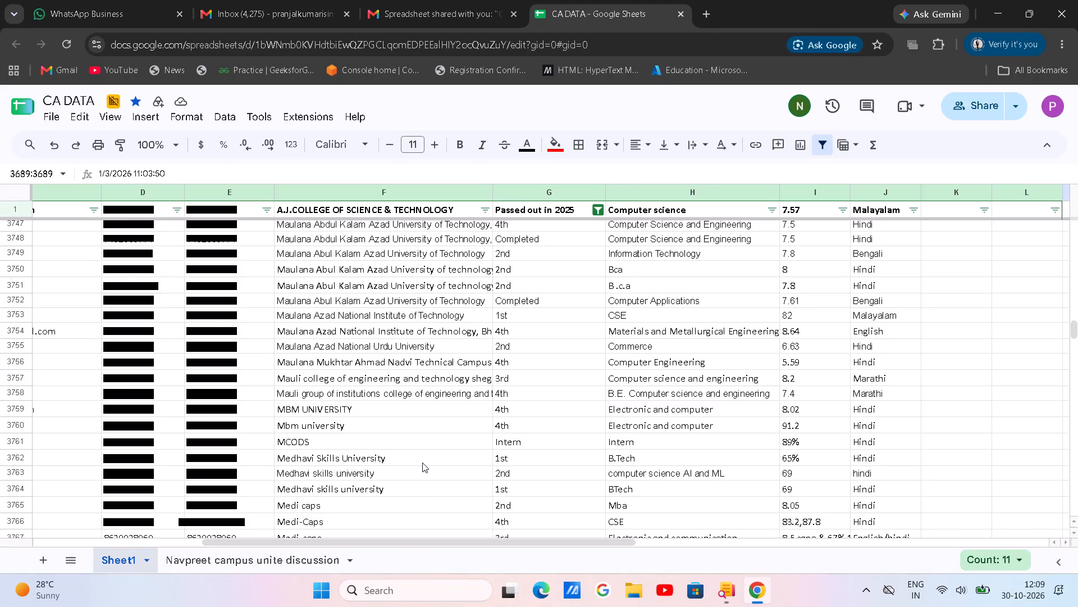
Search Google in a new tab for Medhavi Skills University, Bermiok Campus.
{"action": "left_click", "coordinate": [702, 7]}
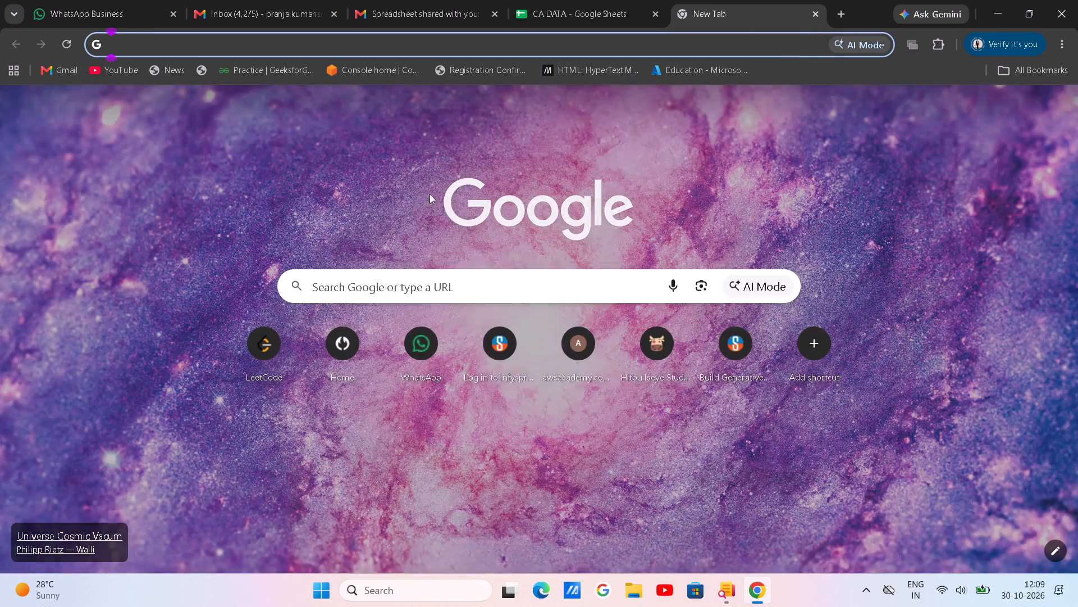
{"action": "left_click", "coordinate": [362, 276]}
{"action": "type", "text": "MEDHAVU"}
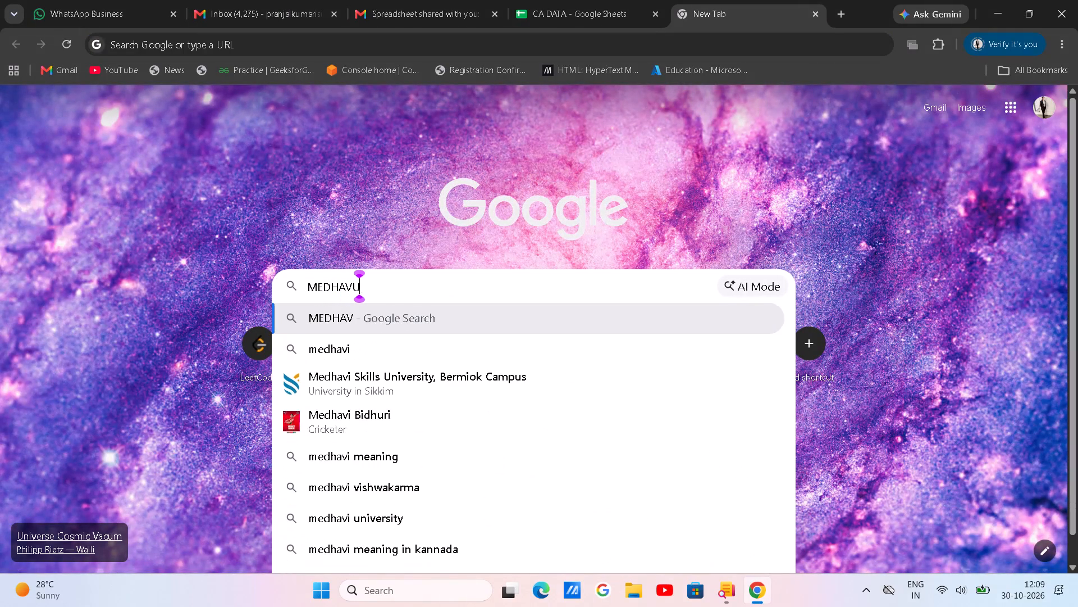
{"action": "key", "text": "BackSpace"}
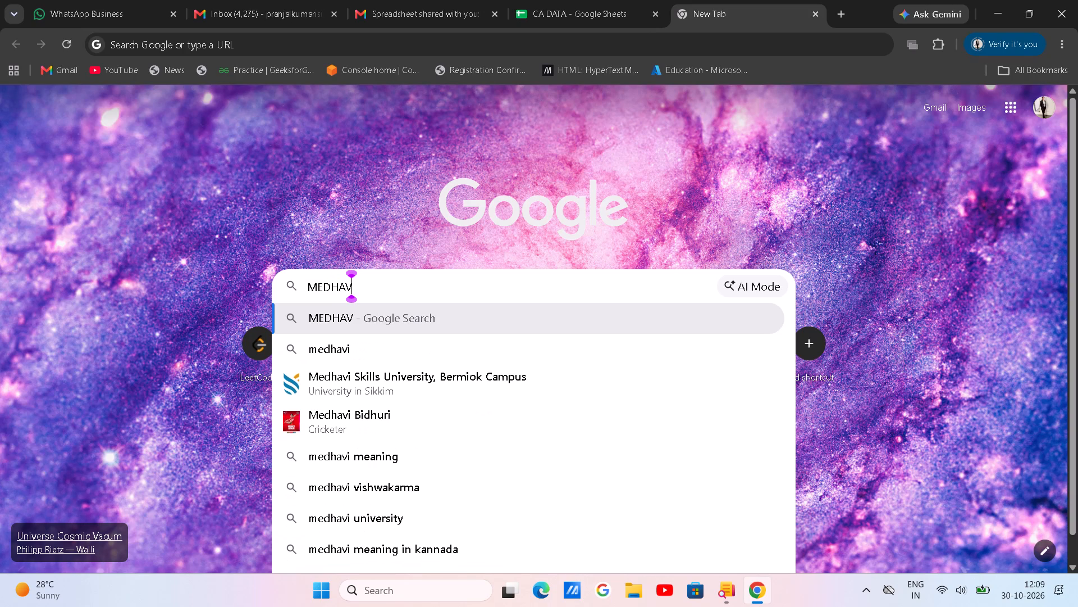
{"action": "key", "text": "i"}
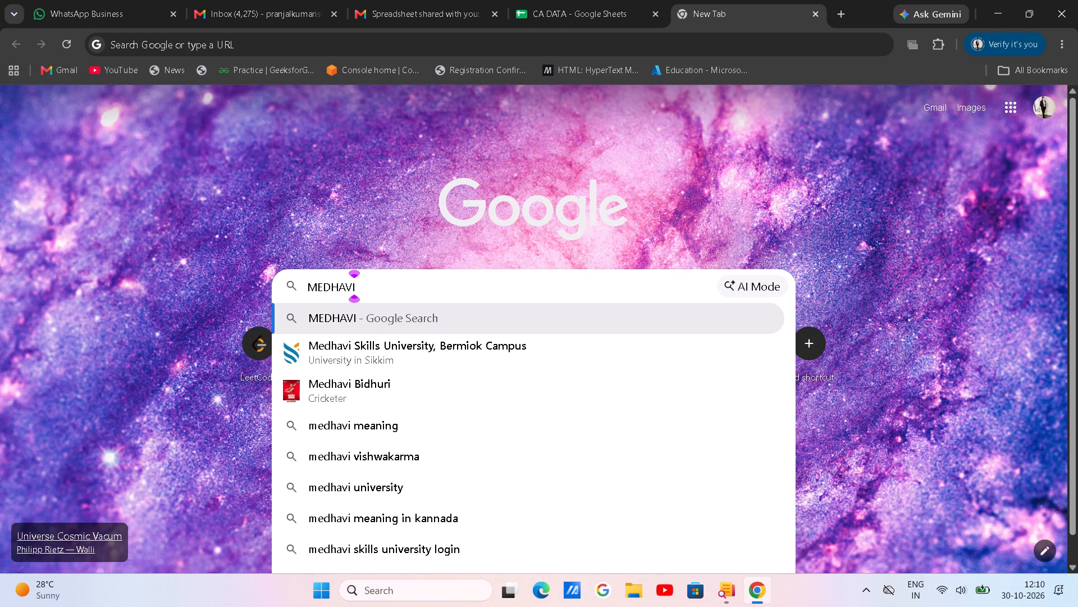
{"action": "key", "text": "space"}
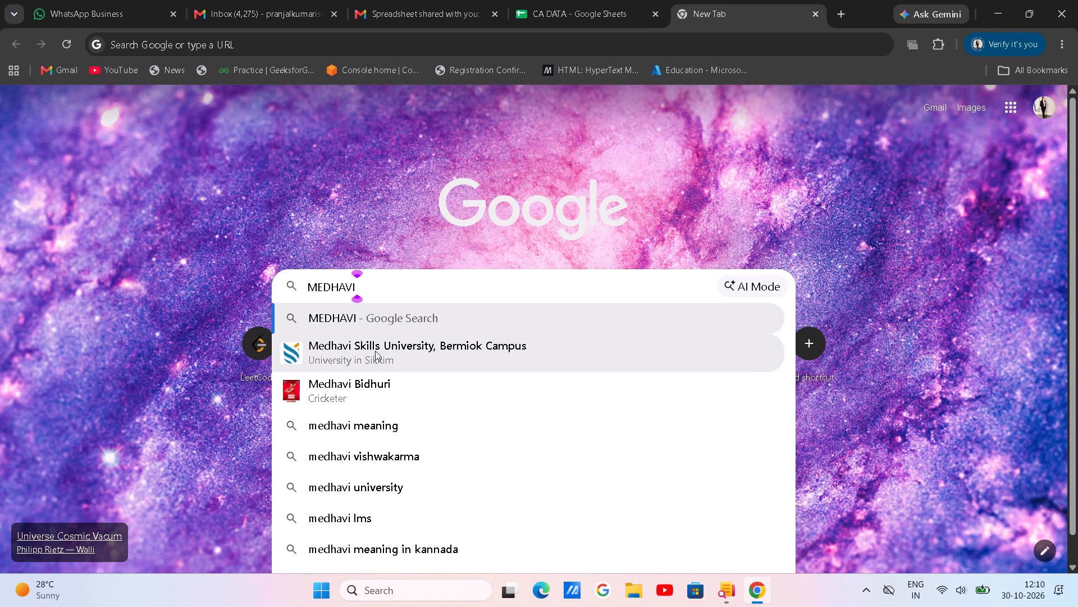
{"action": "left_click", "coordinate": [375, 351]}
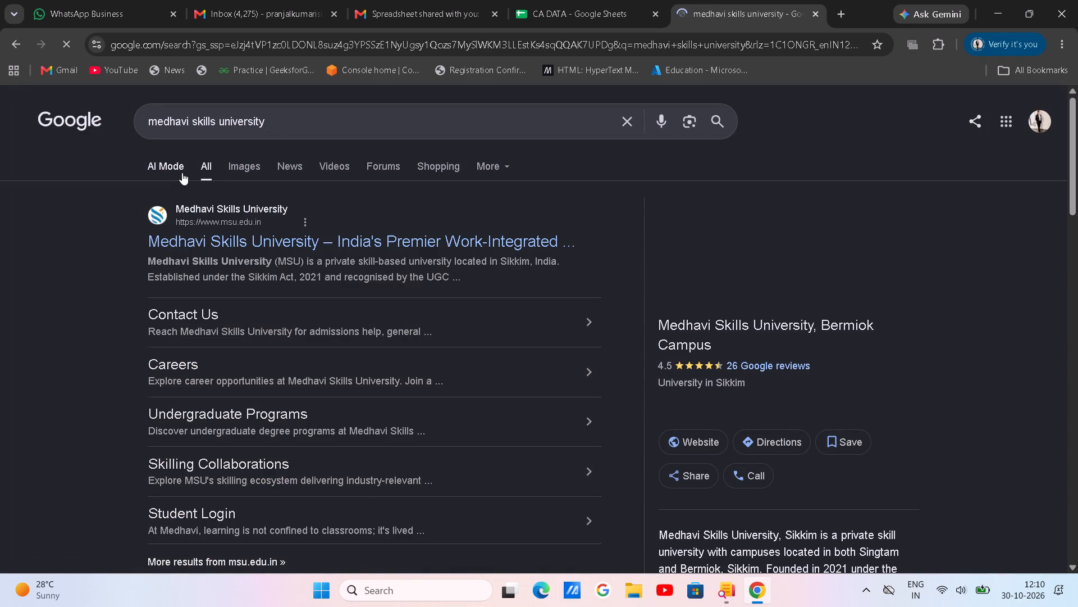
View Medhavi Skills University's official website, and go back to examine the search results and university overview.
{"action": "left_click", "coordinate": [241, 247]}
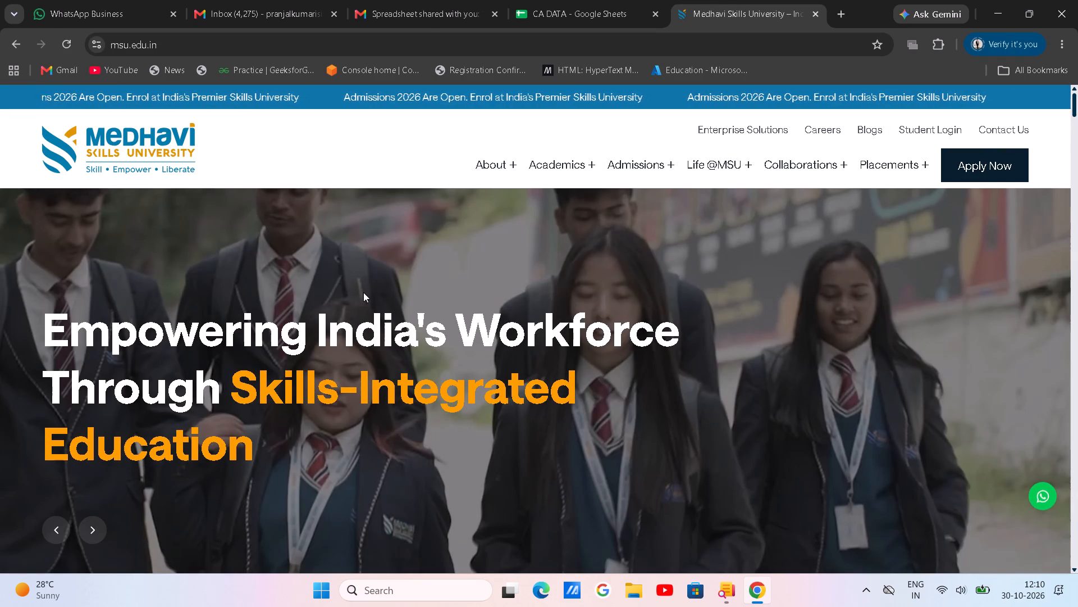
{"action": "scroll", "coordinate": [363, 292], "scroll_direction": "down", "scroll_amount": 1}
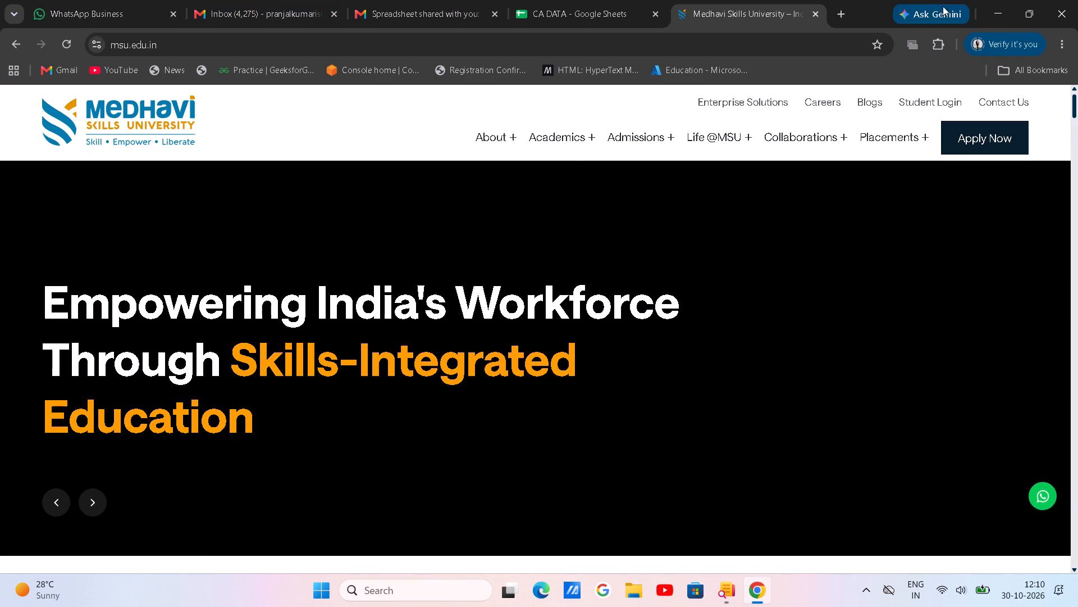
{"action": "left_click", "coordinate": [11, 48]}
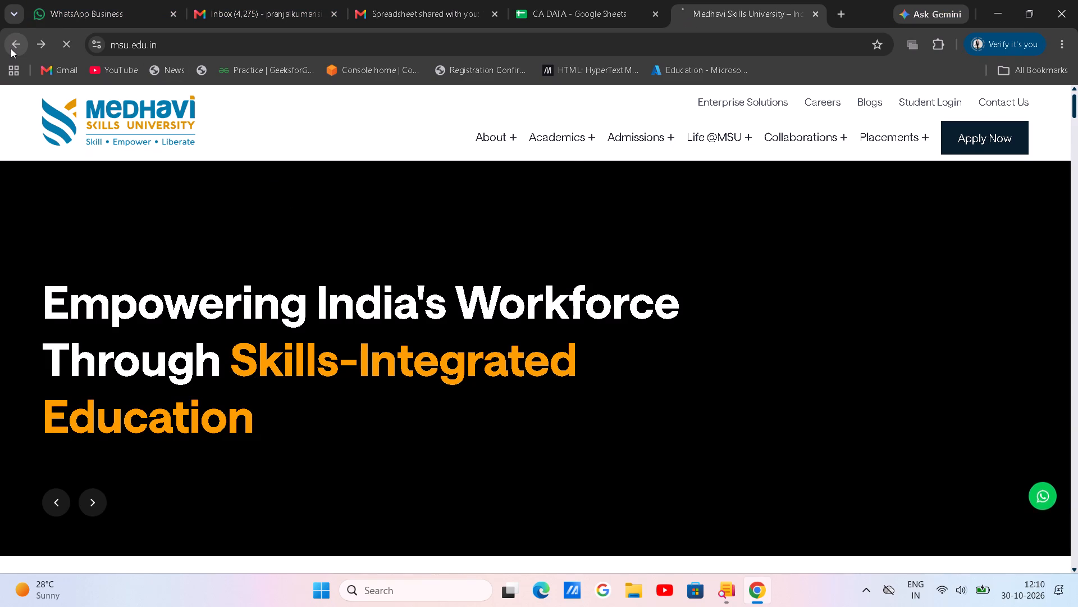
{"action": "scroll", "coordinate": [245, 424], "scroll_direction": "down", "scroll_amount": 3}
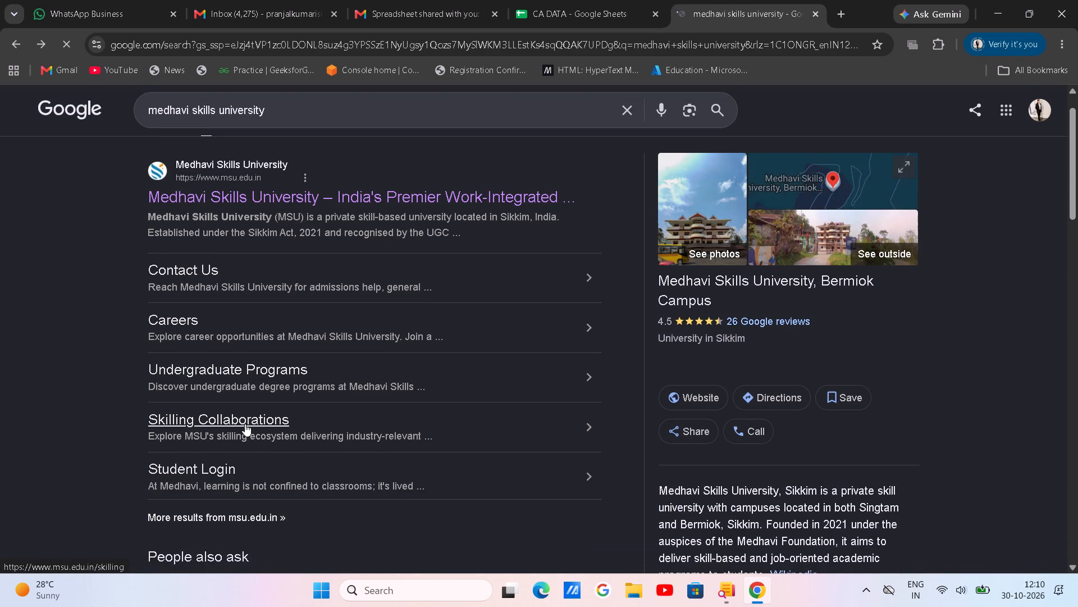
{"action": "scroll", "coordinate": [245, 424], "scroll_direction": "down", "scroll_amount": 1}
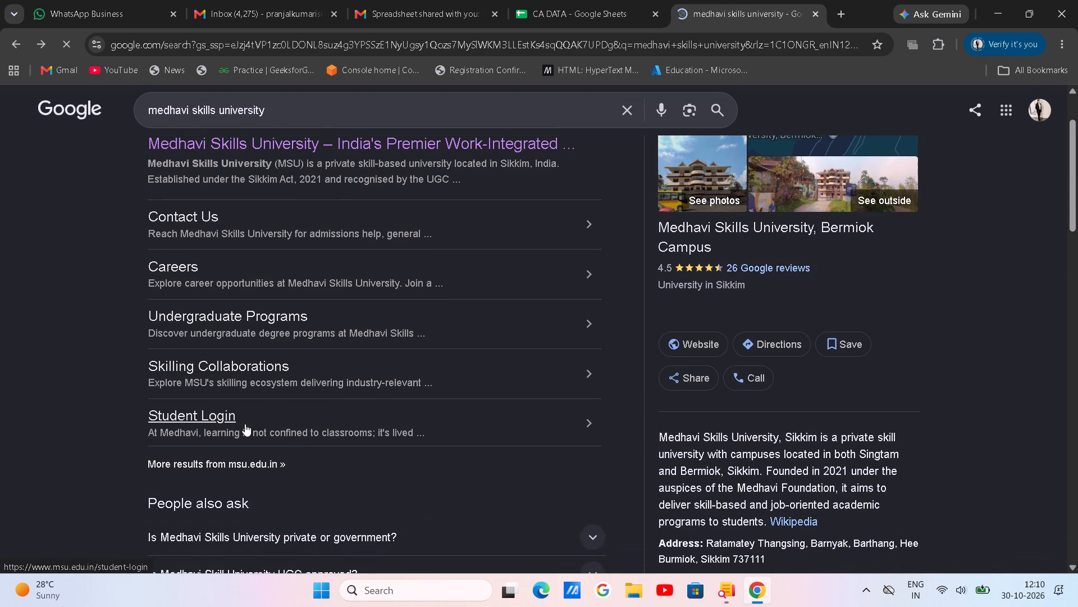
{"action": "scroll", "coordinate": [245, 424], "scroll_direction": "down", "scroll_amount": 1}
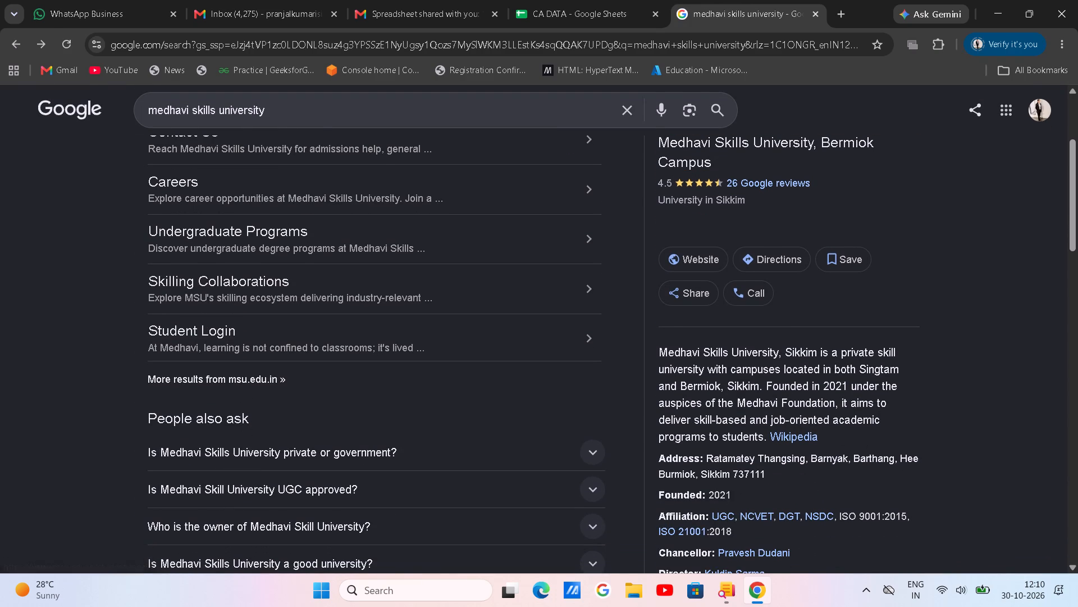
{"action": "scroll", "coordinate": [245, 424], "scroll_direction": "up", "scroll_amount": 3}
Extend the Google search to "medhavi skills university LOCATED IN".
{"action": "left_click", "coordinate": [277, 119]}
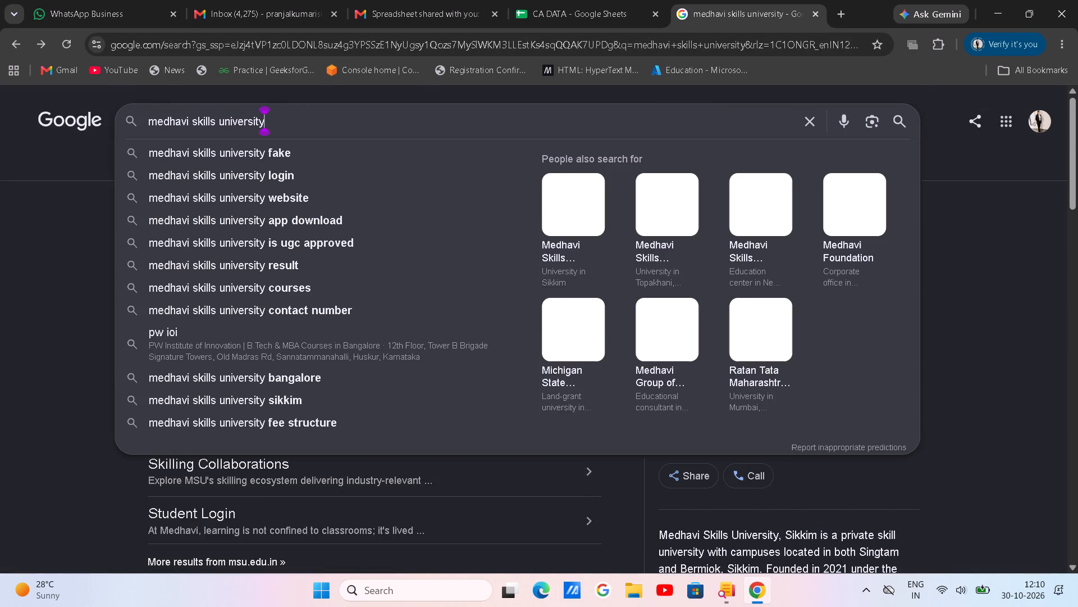
{"action": "key", "text": "space"}
{"action": "type", "text": "LOVA"}
{"action": "key", "text": "BackSpace"}
{"action": "key", "text": "BackSpace"}
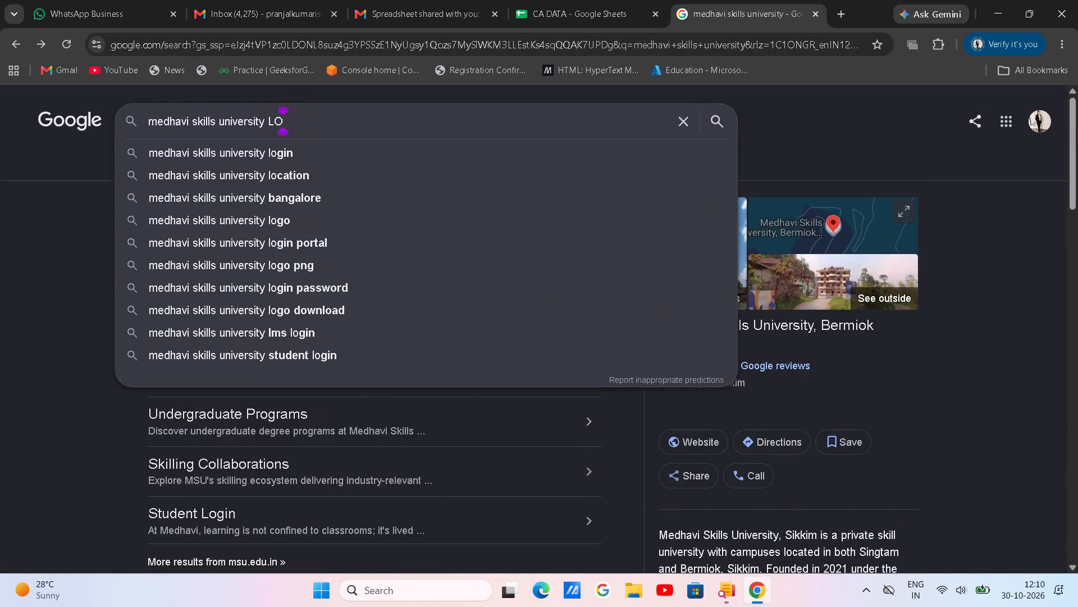
{"action": "type", "text": "CT+"}
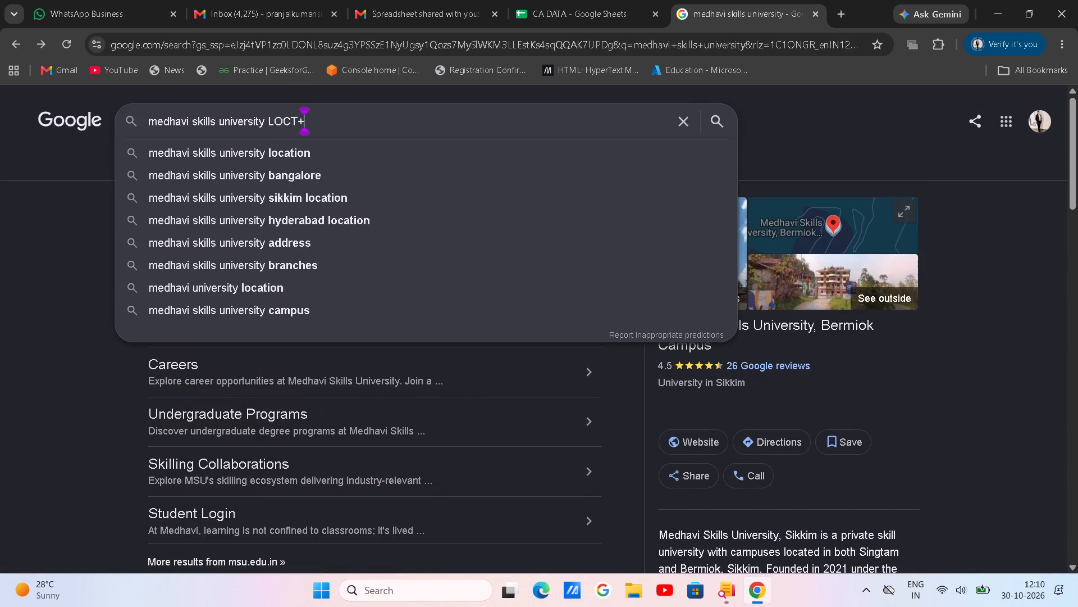
{"action": "key", "text": "BackSpace"}
{"action": "key", "text": "BackSpace"}
{"action": "type", "text": "ATED IN"}
{"action": "key", "text": "Return"}
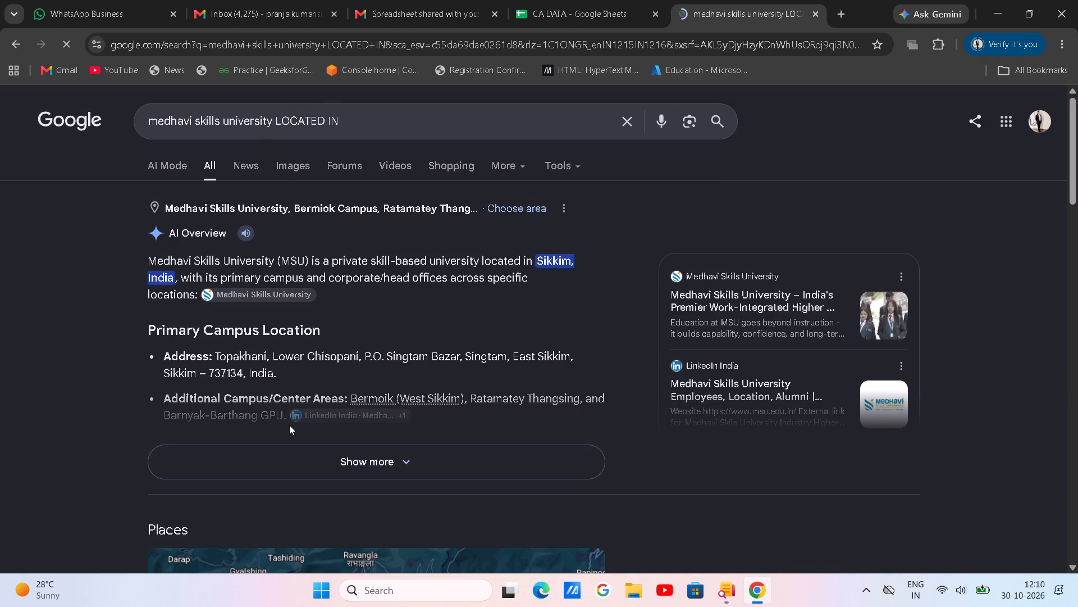
{"action": "scroll", "coordinate": [289, 425], "scroll_direction": "down", "scroll_amount": 2}
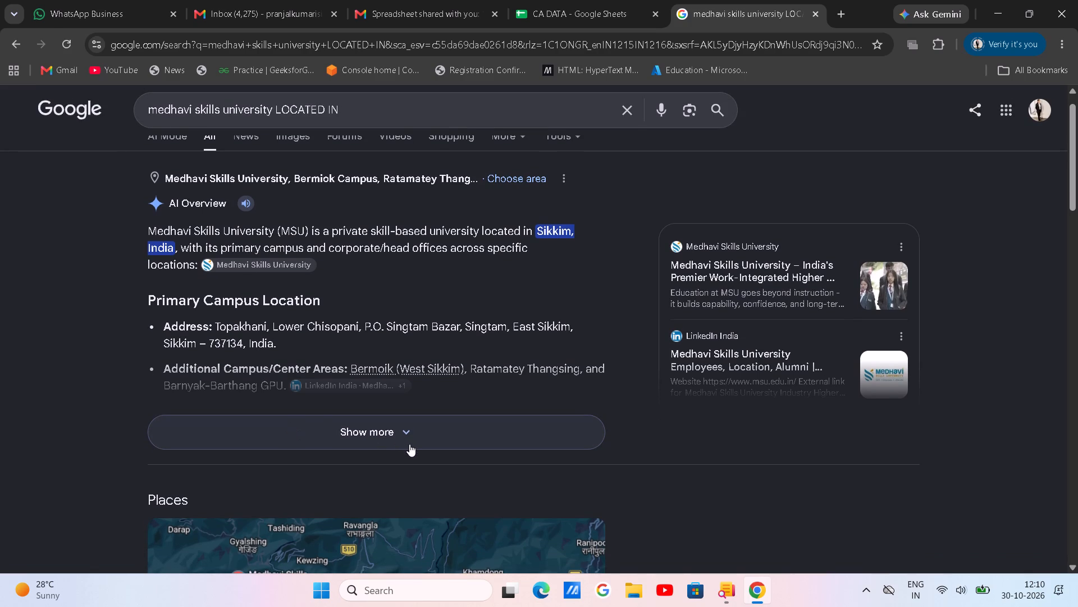
{"action": "scroll", "coordinate": [334, 337], "scroll_direction": "down", "scroll_amount": 2}
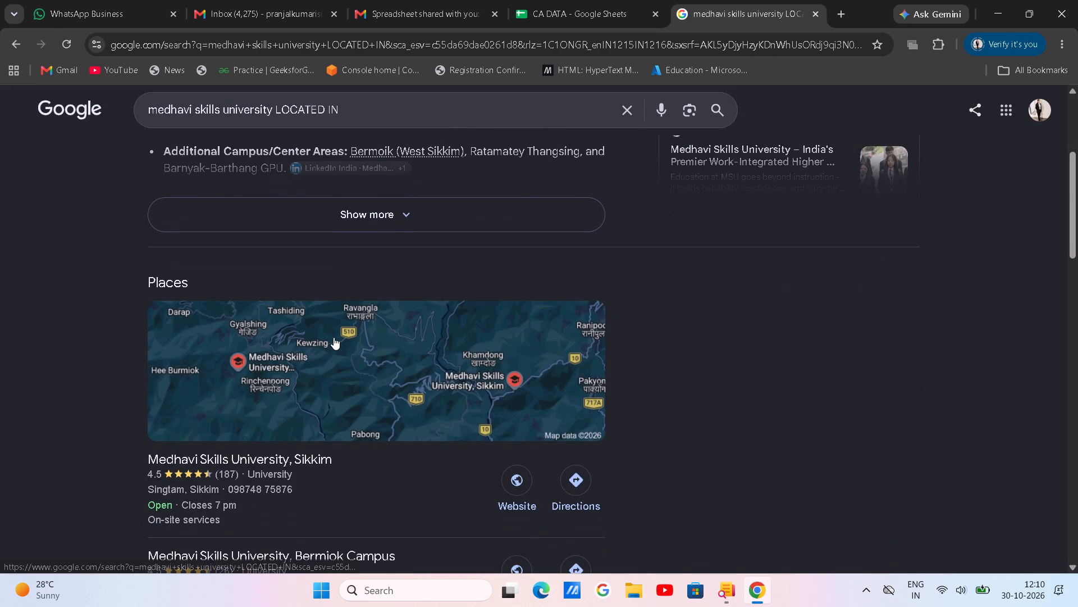
{"action": "scroll", "coordinate": [334, 337], "scroll_direction": "down", "scroll_amount": 1}
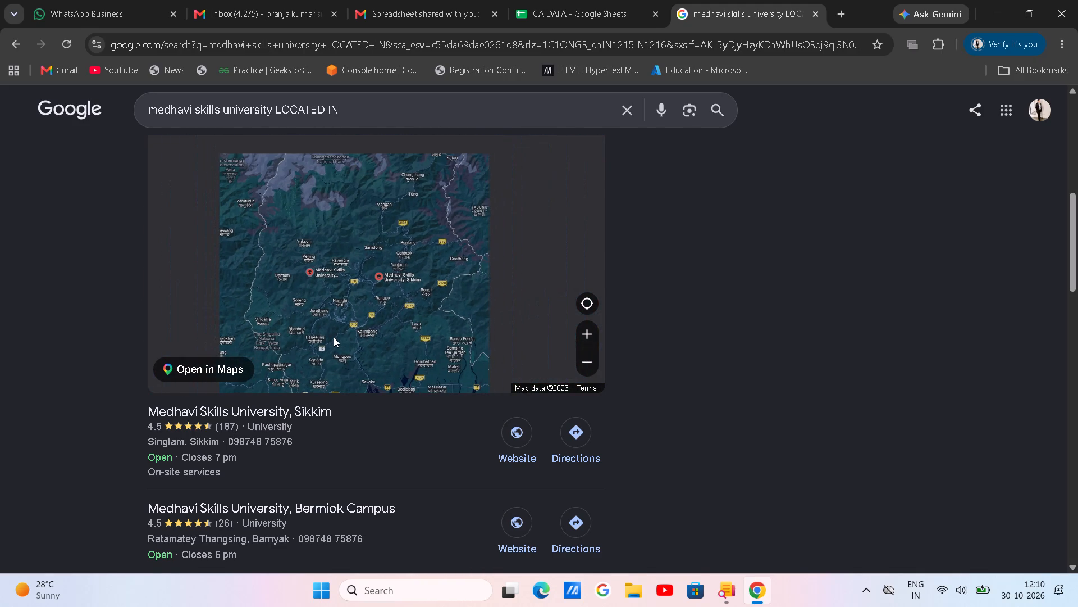
{"action": "scroll", "coordinate": [334, 337], "scroll_direction": "down", "scroll_amount": 1}
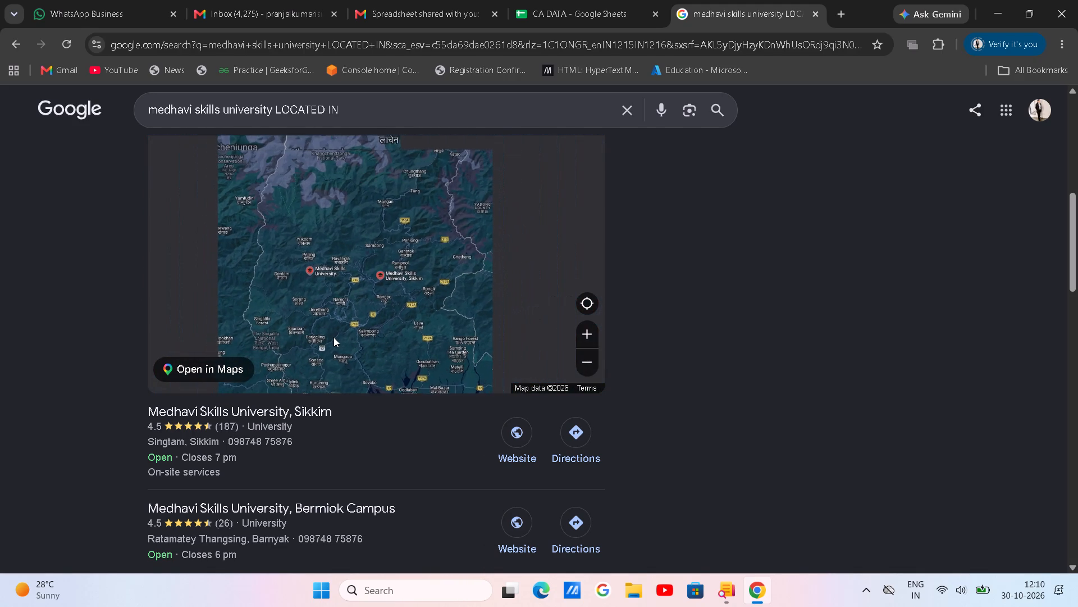
{"action": "scroll", "coordinate": [344, 447], "scroll_direction": "down", "scroll_amount": 3}
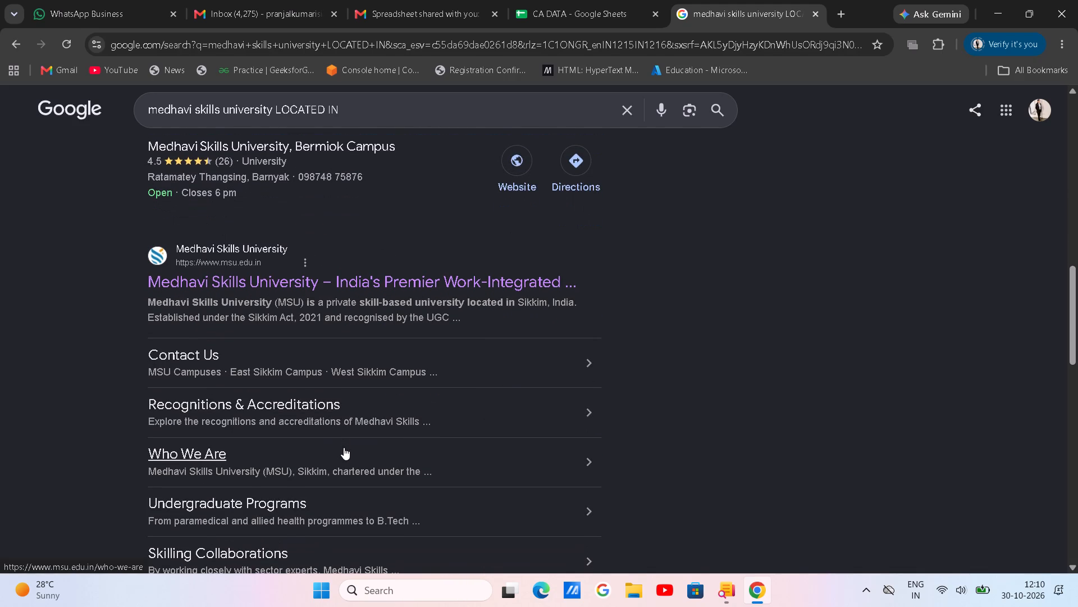
{"action": "scroll", "coordinate": [344, 447], "scroll_direction": "down", "scroll_amount": 2}
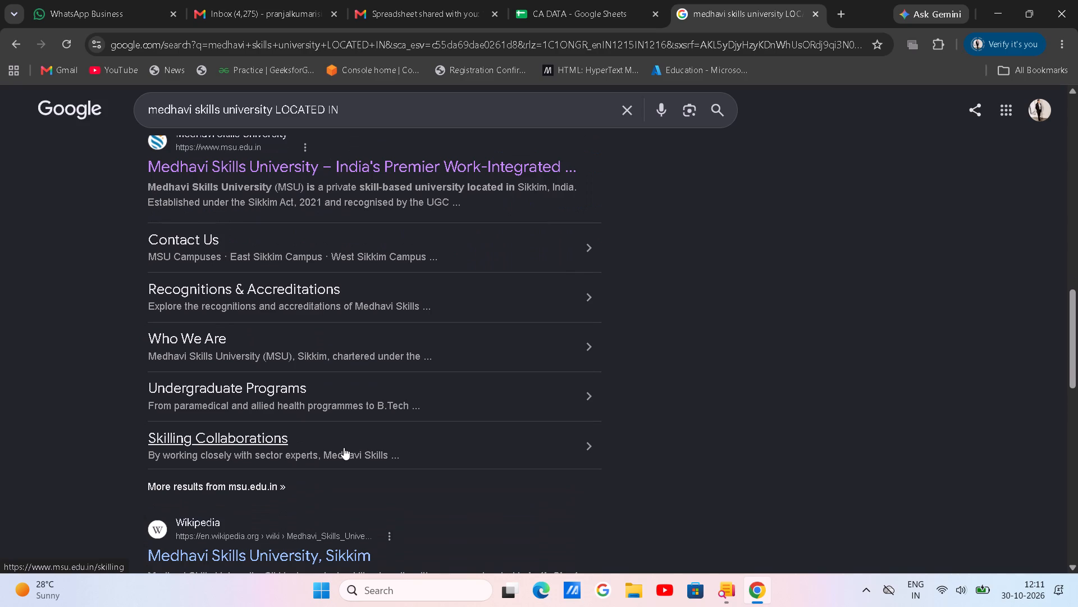
{"action": "scroll", "coordinate": [344, 447], "scroll_direction": "down", "scroll_amount": 1}
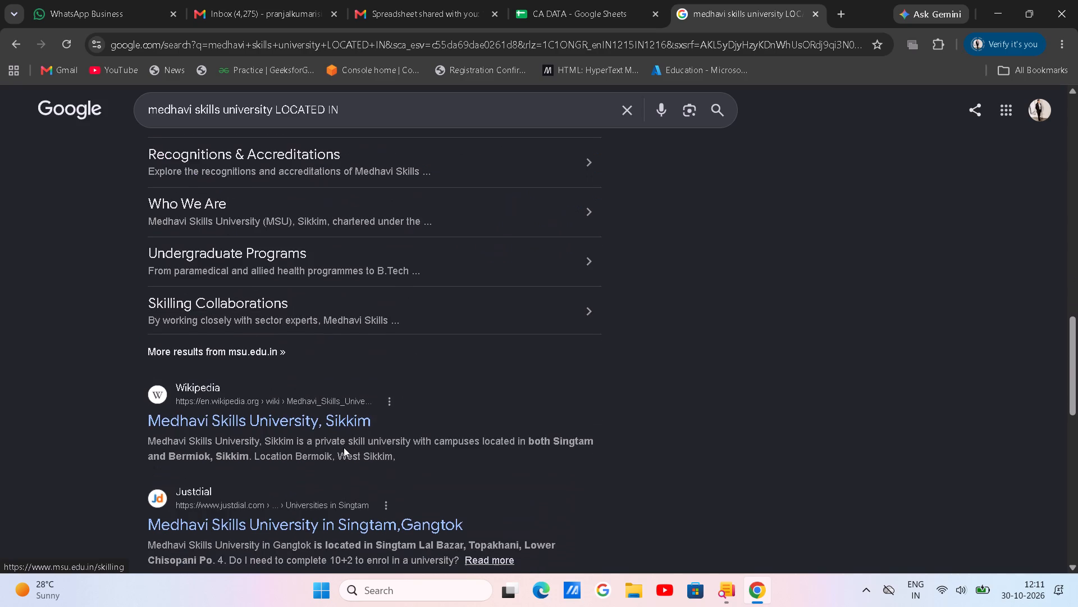
{"action": "scroll", "coordinate": [344, 447], "scroll_direction": "down", "scroll_amount": 1}
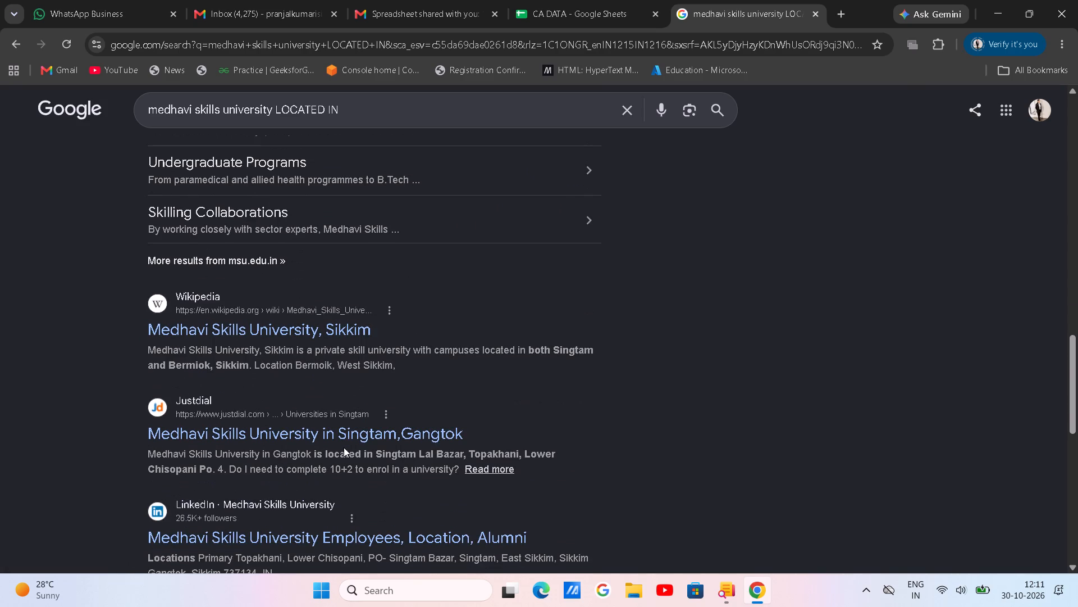
{"action": "scroll", "coordinate": [344, 447], "scroll_direction": "down", "scroll_amount": 3}
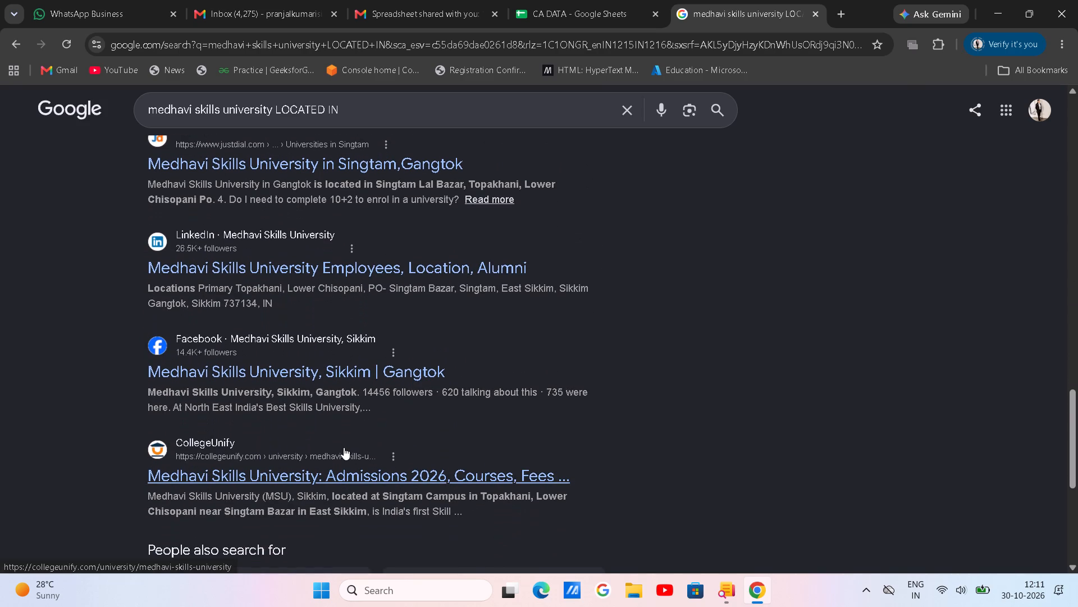
{"action": "scroll", "coordinate": [344, 447], "scroll_direction": "right", "scroll_amount": 6}
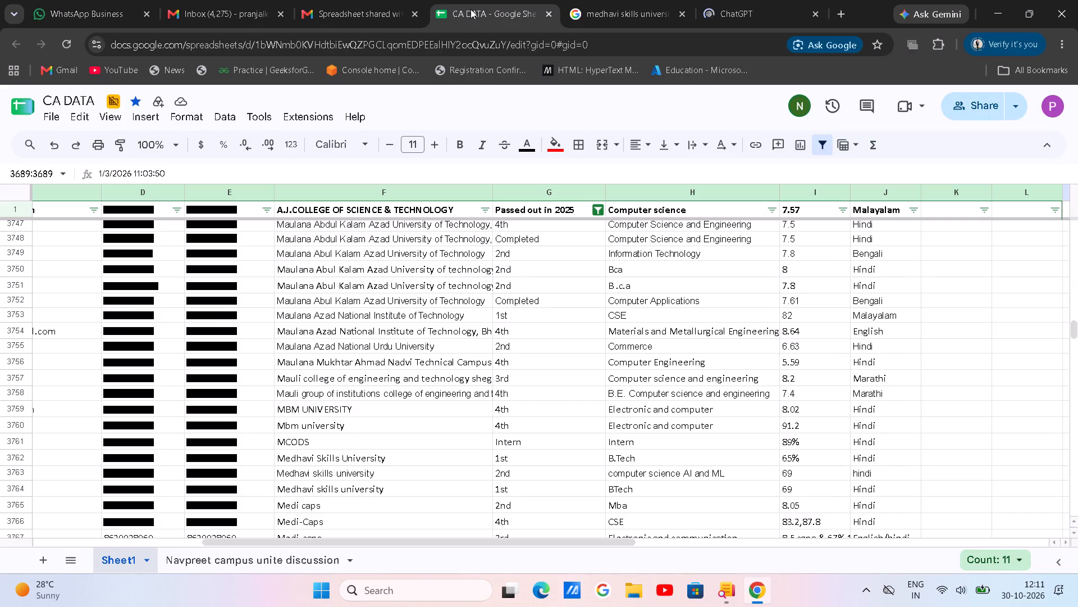
{"action": "scroll", "coordinate": [433, 383], "scroll_direction": "right", "scroll_amount": 3}
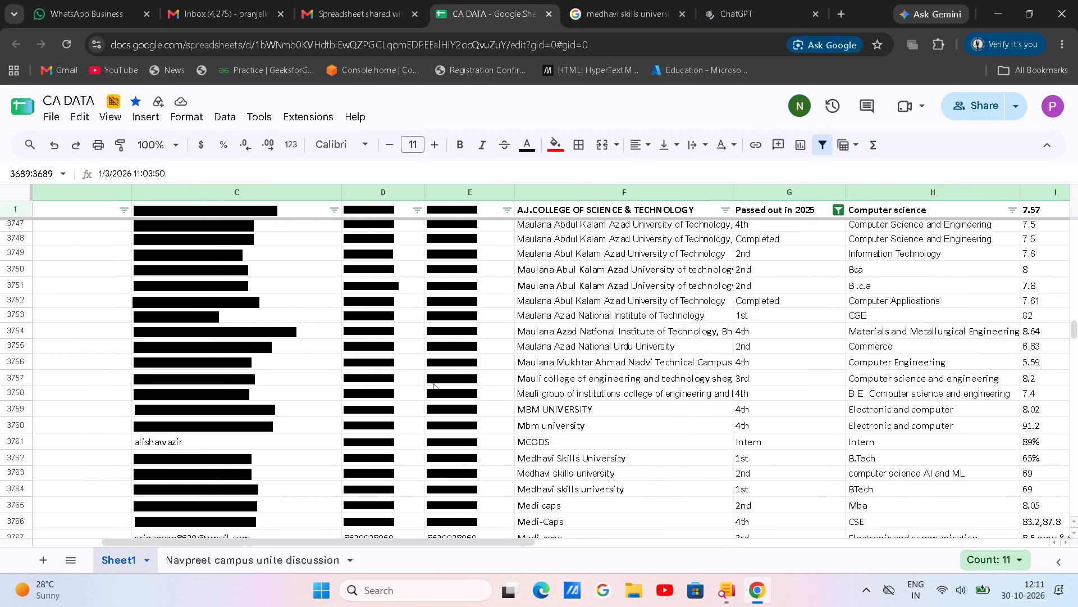
{"action": "scroll", "coordinate": [433, 383], "scroll_direction": "right", "scroll_amount": 8}
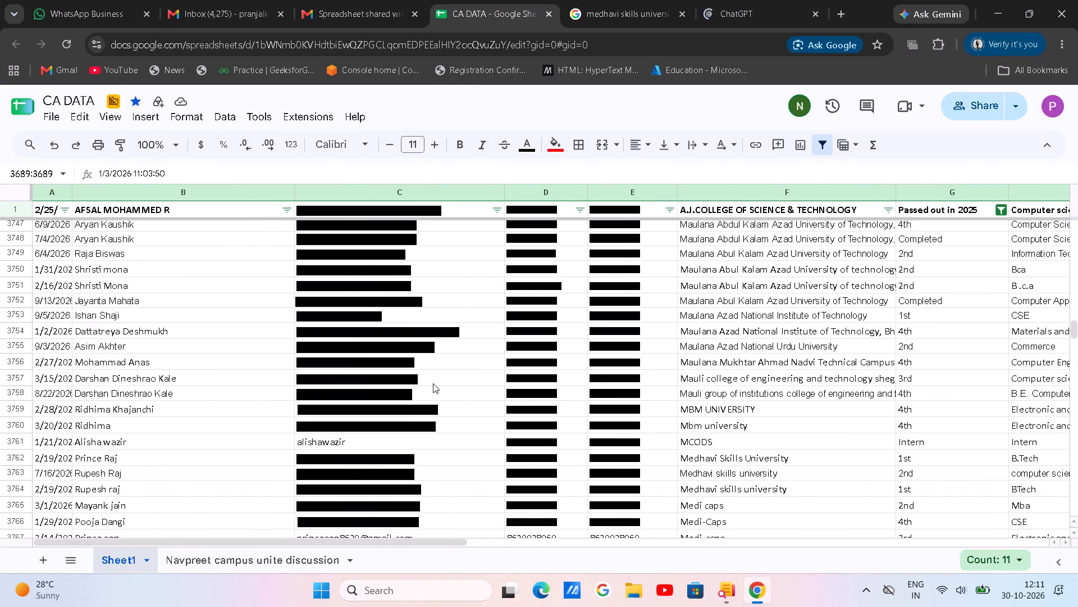
{"action": "scroll", "coordinate": [433, 383], "scroll_direction": "right", "scroll_amount": 1}
{"action": "scroll", "coordinate": [433, 383], "scroll_direction": "up", "scroll_amount": 1}
{"action": "scroll", "coordinate": [433, 383], "scroll_direction": "left", "scroll_amount": 1}
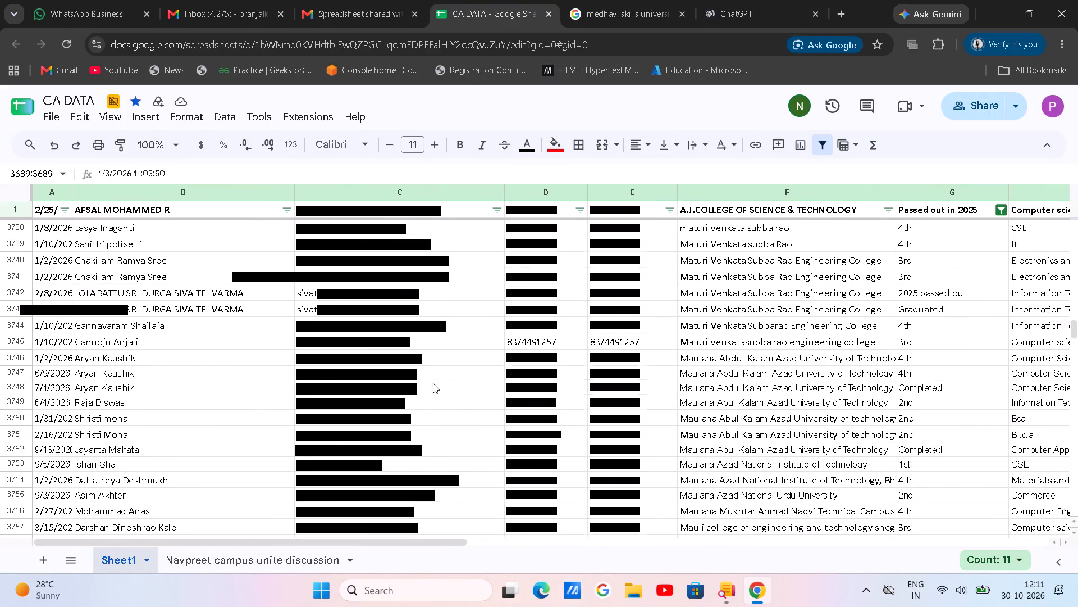
{"action": "scroll", "coordinate": [433, 383], "scroll_direction": "left", "scroll_amount": 4}
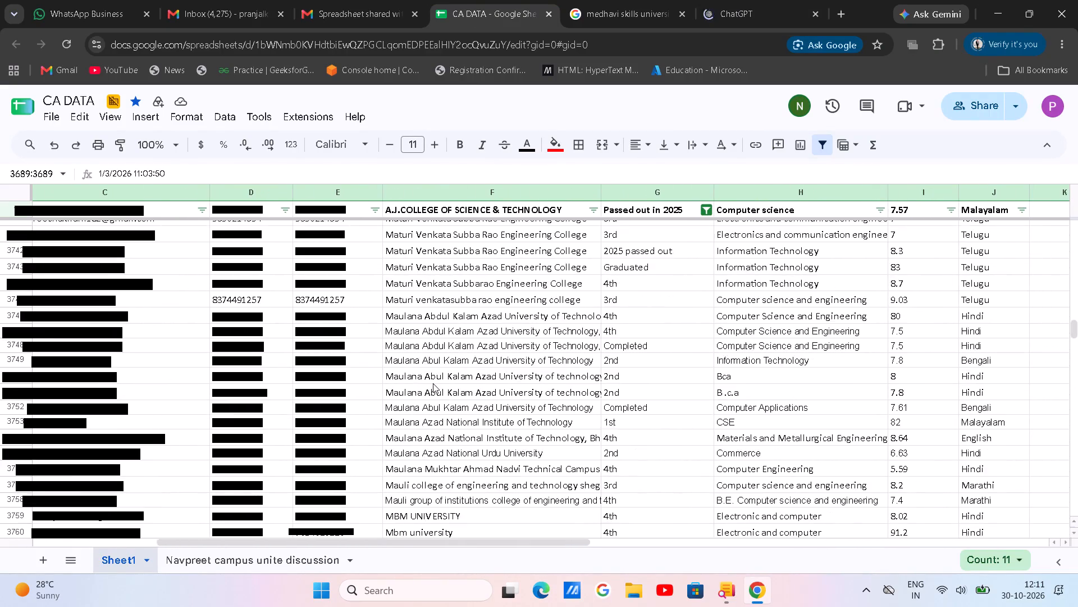
{"action": "scroll", "coordinate": [433, 383], "scroll_direction": "up", "scroll_amount": 3}
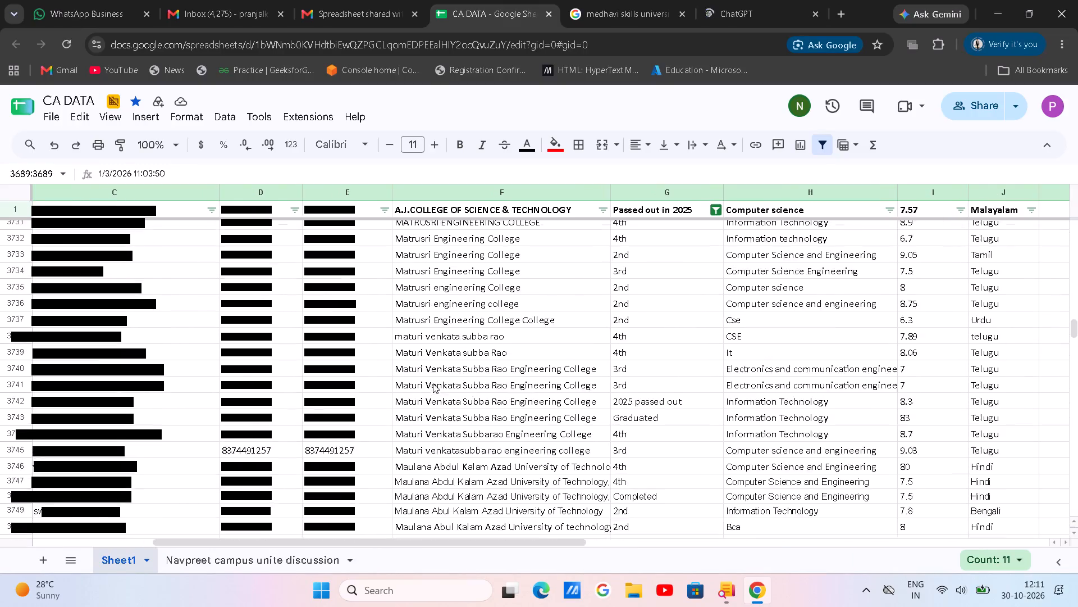
{"action": "scroll", "coordinate": [433, 383], "scroll_direction": "up", "scroll_amount": 1}
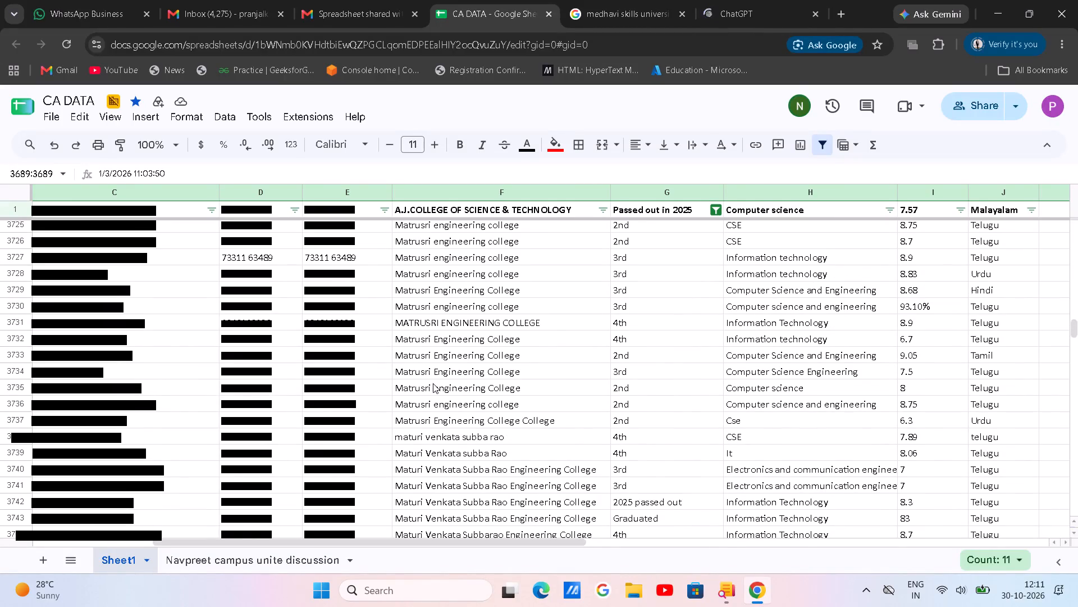
{"action": "scroll", "coordinate": [433, 383], "scroll_direction": "down", "scroll_amount": 1}
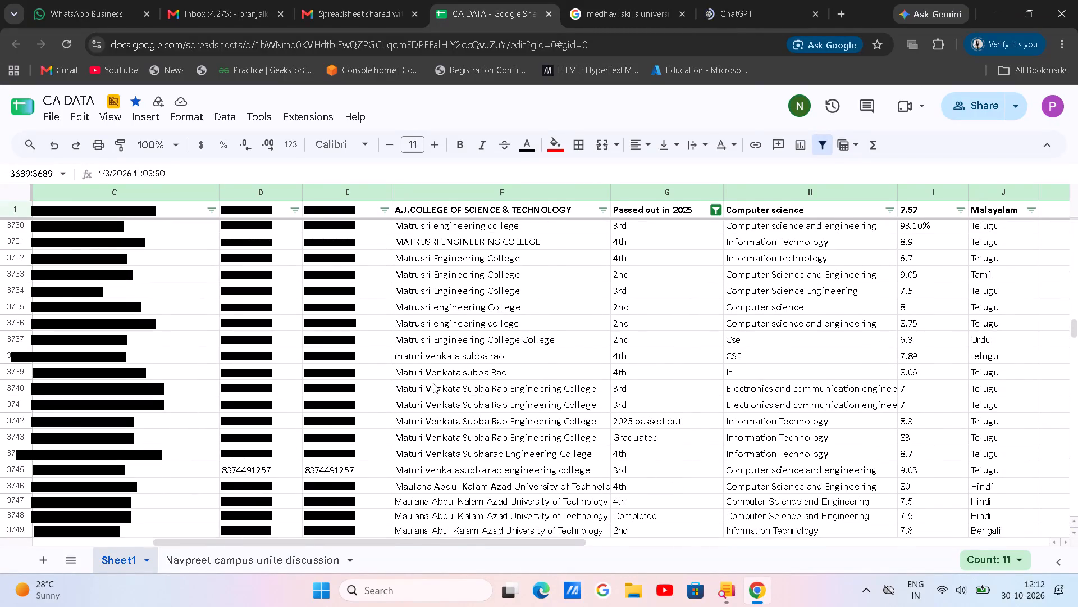
{"action": "scroll", "coordinate": [433, 383], "scroll_direction": "down", "scroll_amount": 2}
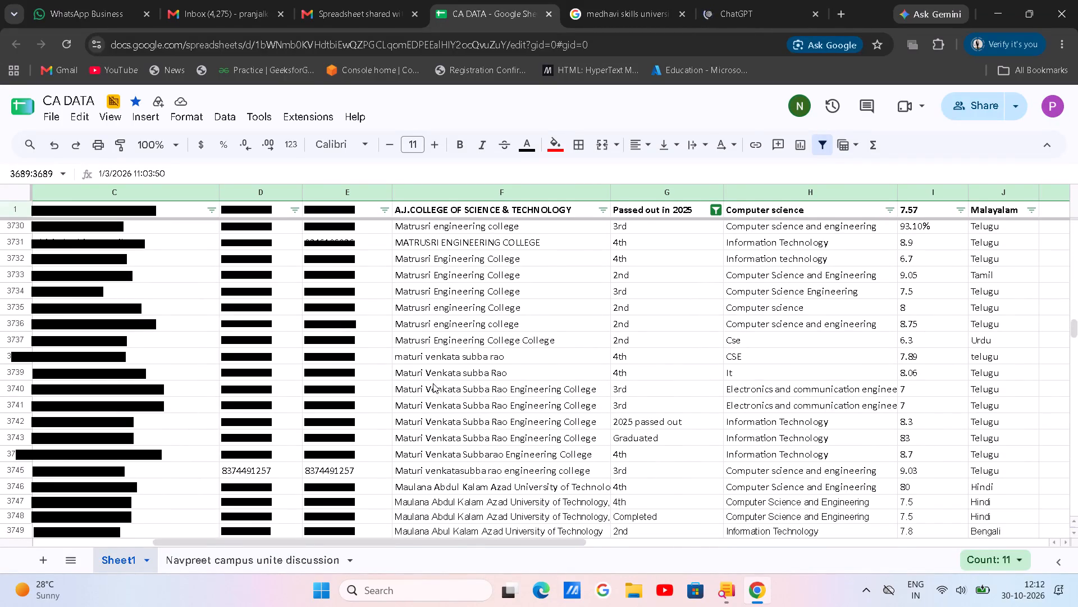
{"action": "scroll", "coordinate": [433, 383], "scroll_direction": "up", "scroll_amount": 2}
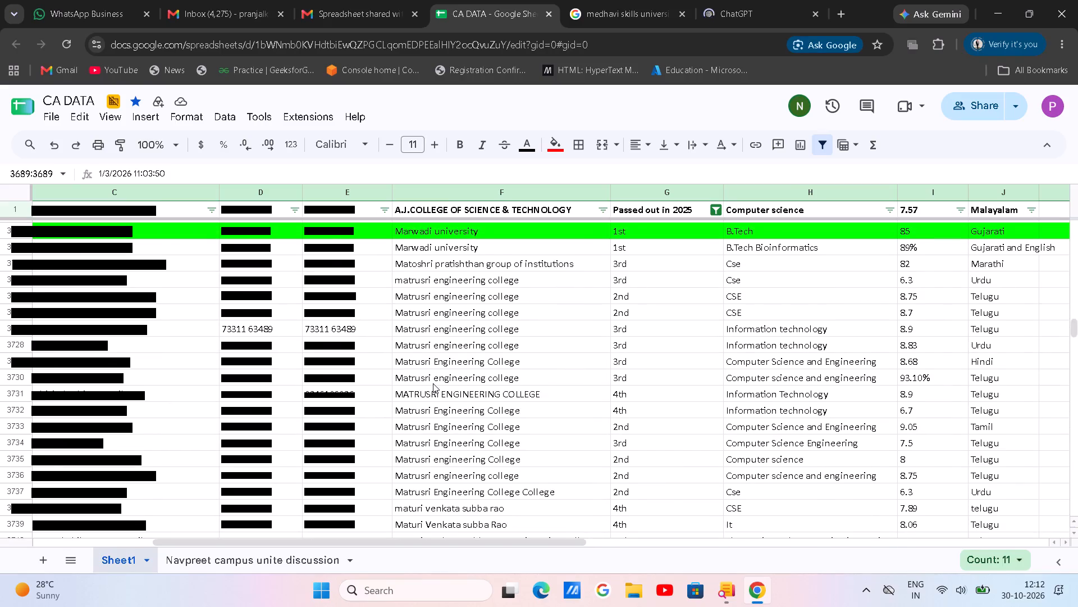
{"action": "scroll", "coordinate": [433, 383], "scroll_direction": "up", "scroll_amount": 1}
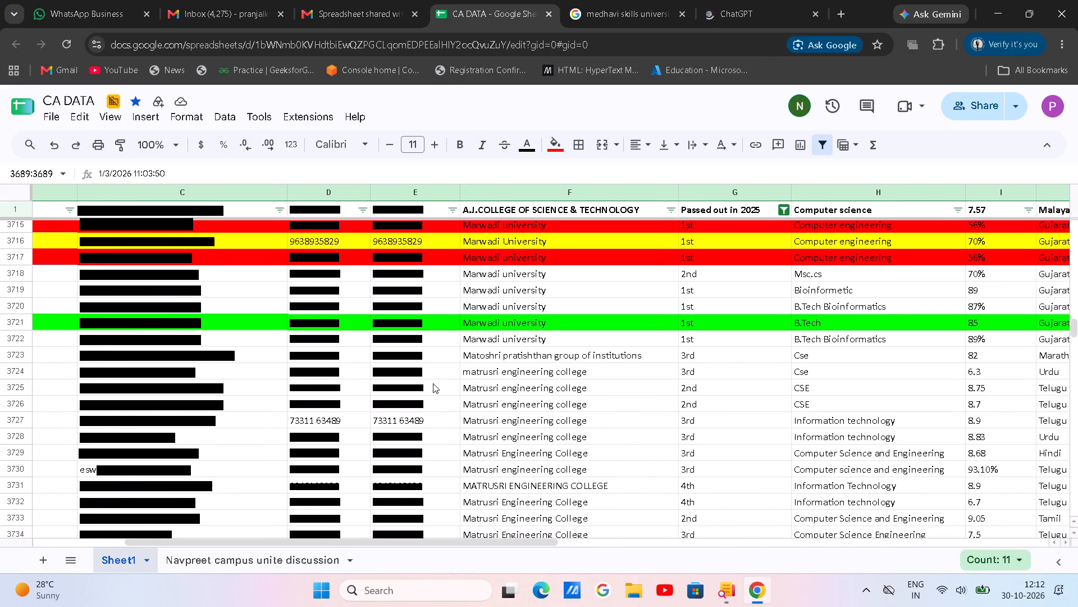
{"action": "scroll", "coordinate": [433, 383], "scroll_direction": "down", "scroll_amount": 8}
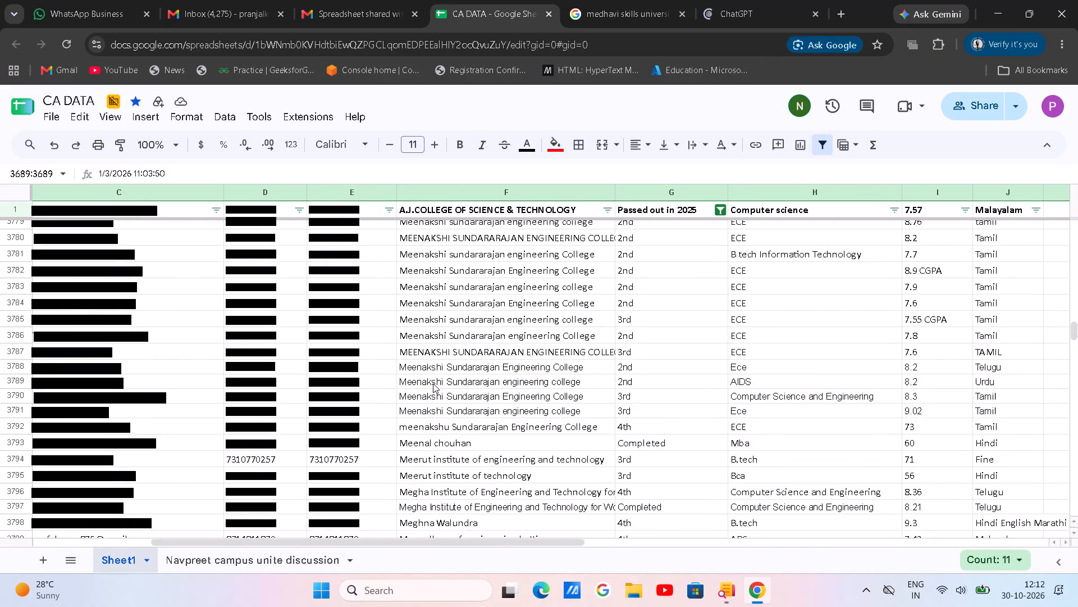
{"action": "scroll", "coordinate": [433, 383], "scroll_direction": "down", "scroll_amount": 2}
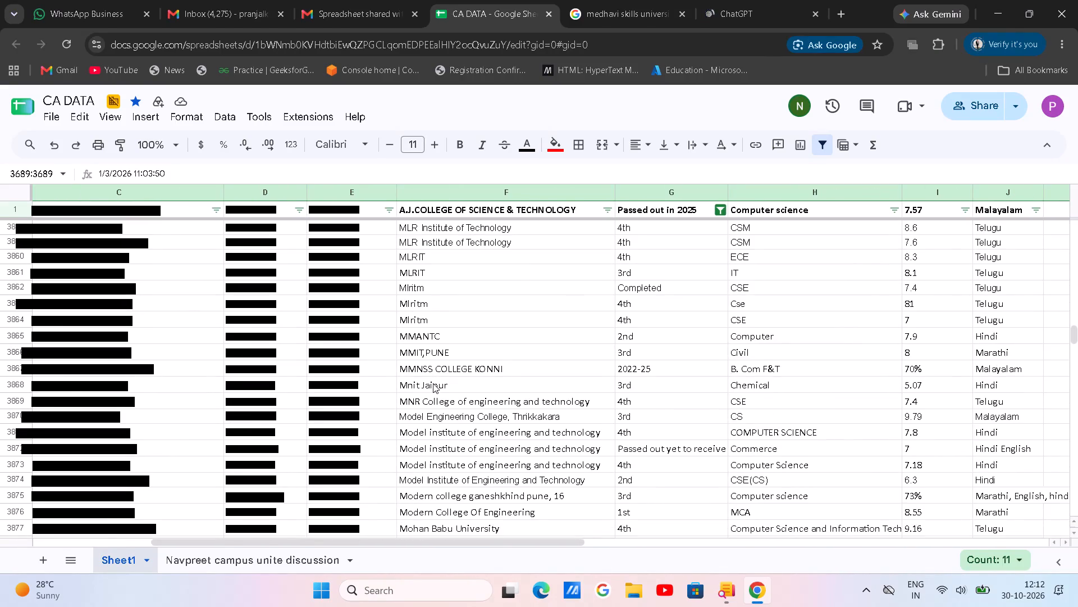
{"action": "scroll", "coordinate": [433, 383], "scroll_direction": "up", "scroll_amount": 1}
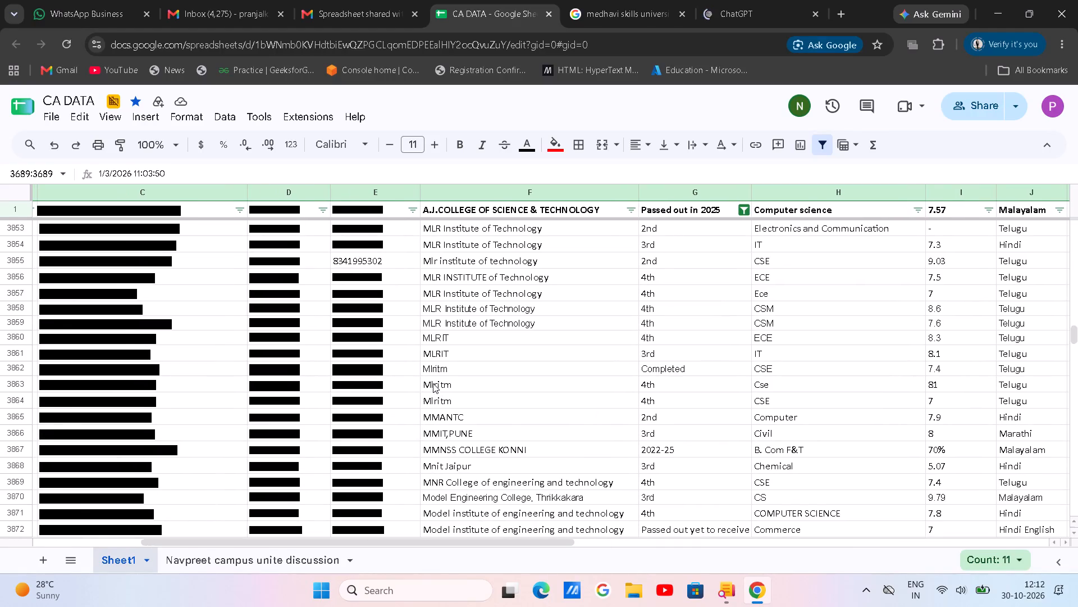
{"action": "scroll", "coordinate": [433, 383], "scroll_direction": "up", "scroll_amount": 2}
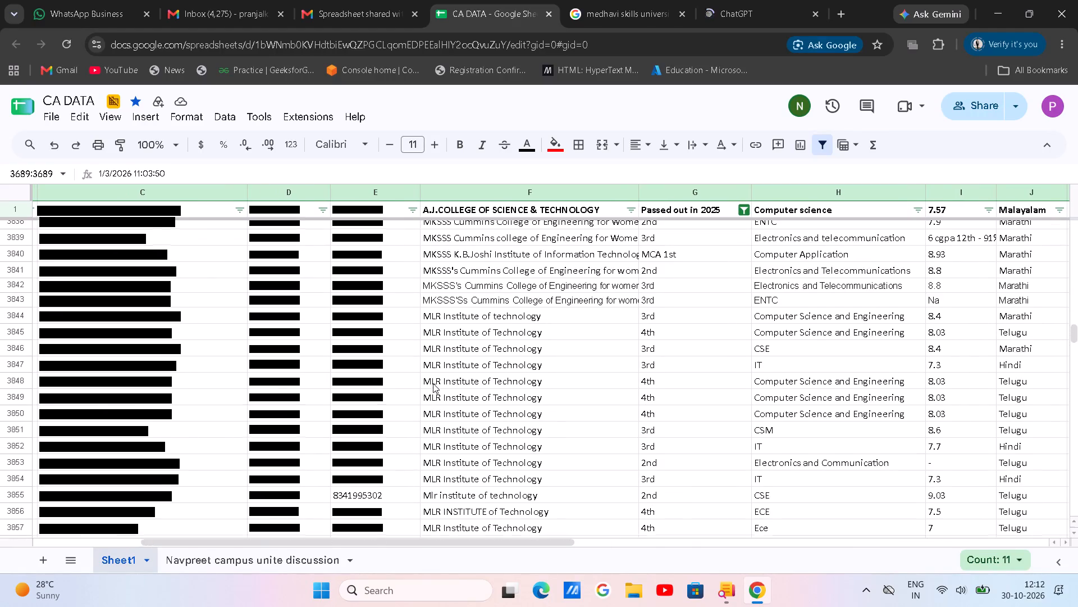
{"action": "scroll", "coordinate": [433, 383], "scroll_direction": "up", "scroll_amount": 1}
{"action": "left_click", "coordinate": [474, 333]}
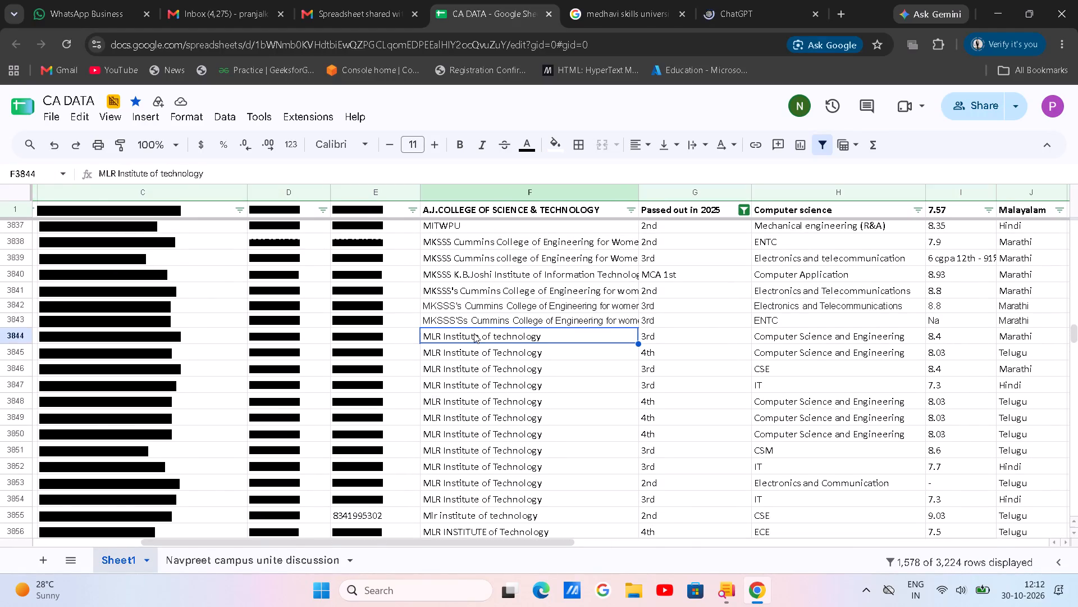
Look through the colleges listed after MLR Institute of Technology and select the National institute of technology jamshedpur entry.
{"action": "scroll", "coordinate": [474, 333], "scroll_direction": "down", "scroll_amount": 3}
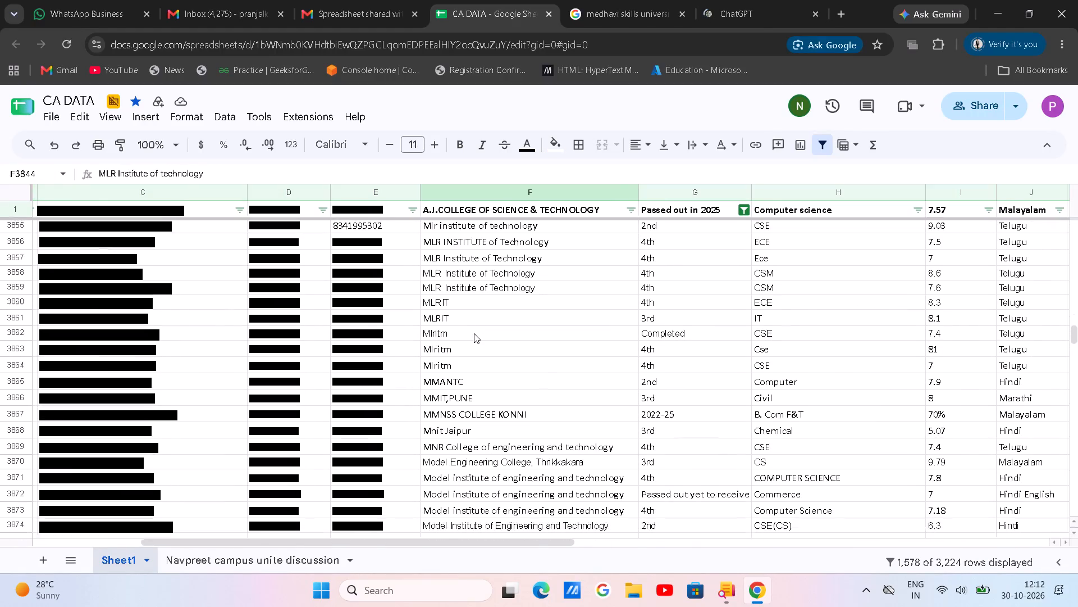
{"action": "scroll", "coordinate": [474, 333], "scroll_direction": "down", "scroll_amount": 3}
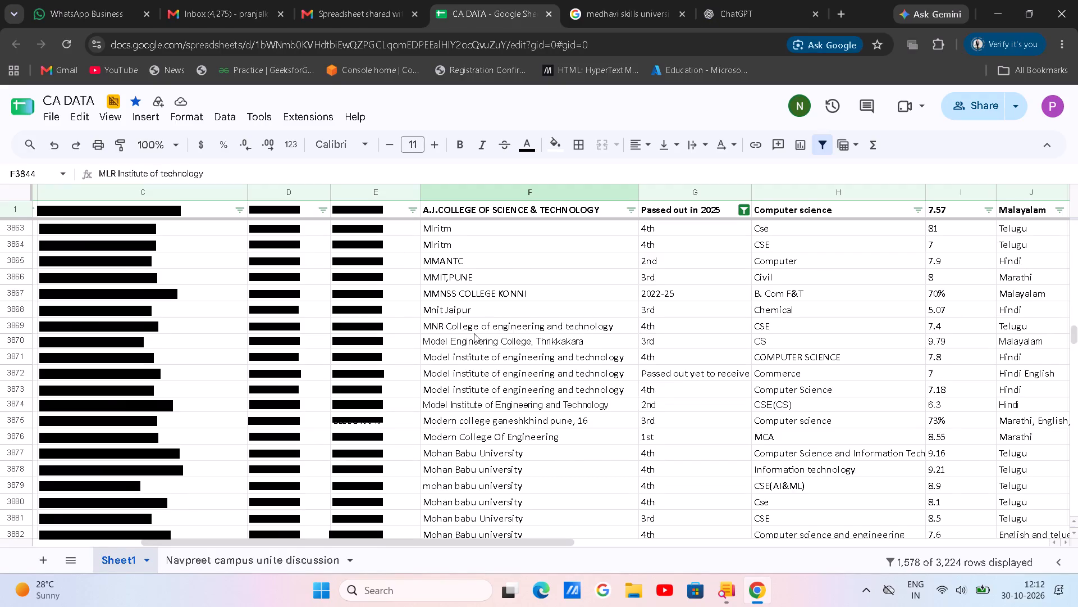
{"action": "scroll", "coordinate": [474, 333], "scroll_direction": "down", "scroll_amount": 5}
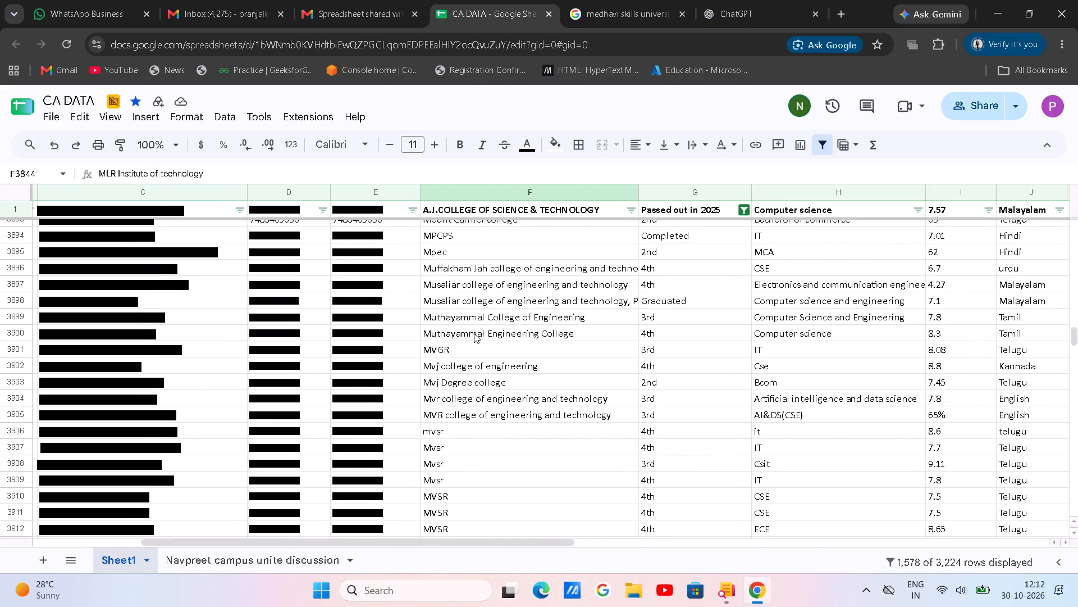
{"action": "scroll", "coordinate": [474, 333], "scroll_direction": "down", "scroll_amount": 5}
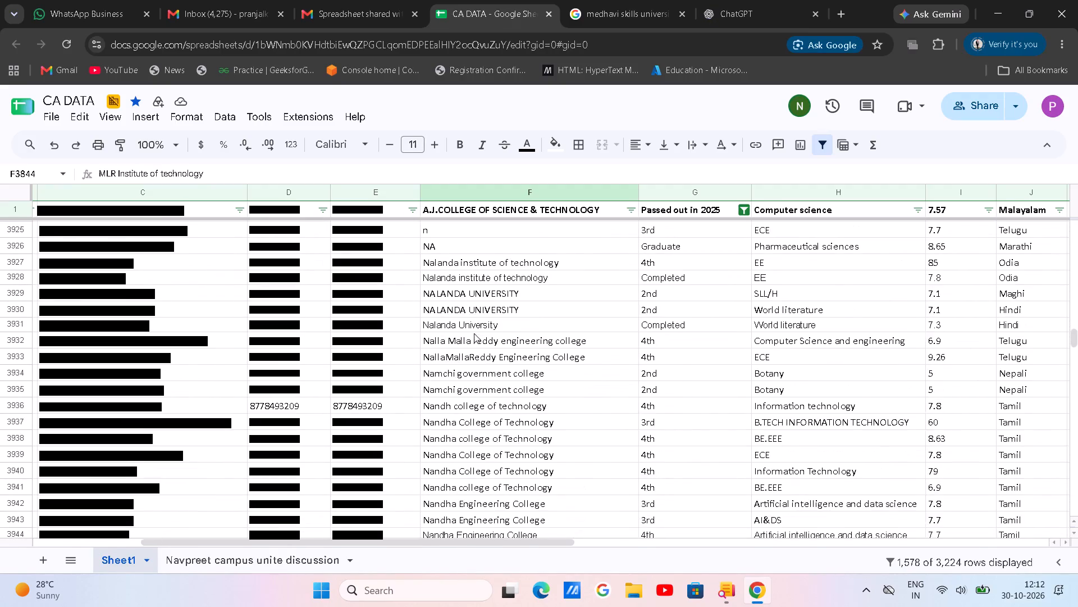
{"action": "scroll", "coordinate": [474, 333], "scroll_direction": "down", "scroll_amount": 1}
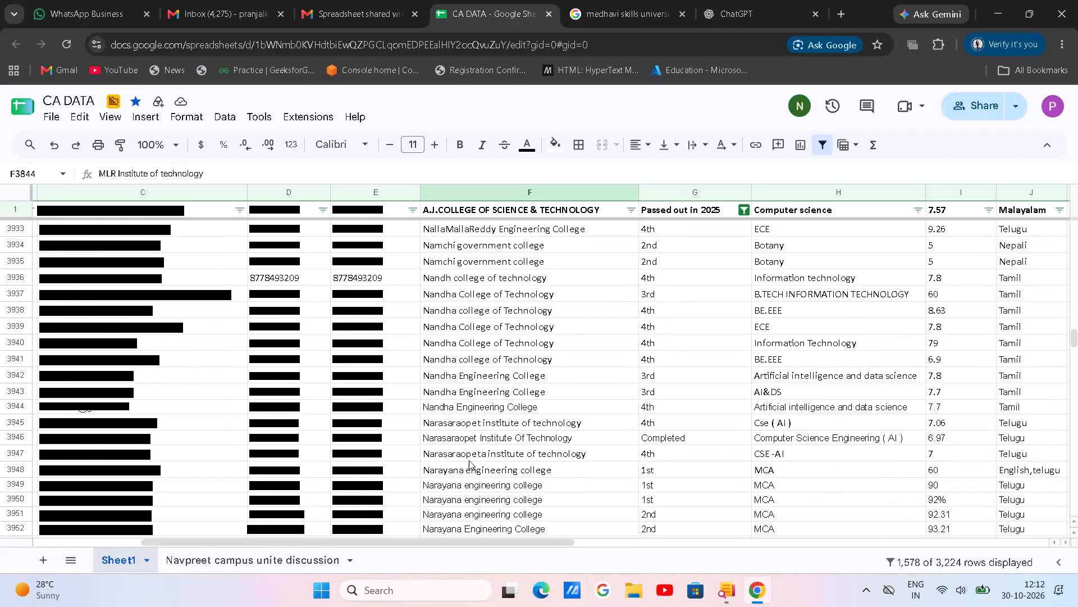
{"action": "scroll", "coordinate": [469, 460], "scroll_direction": "up", "scroll_amount": 1}
{"action": "scroll", "coordinate": [469, 460], "scroll_direction": "down", "scroll_amount": 1}
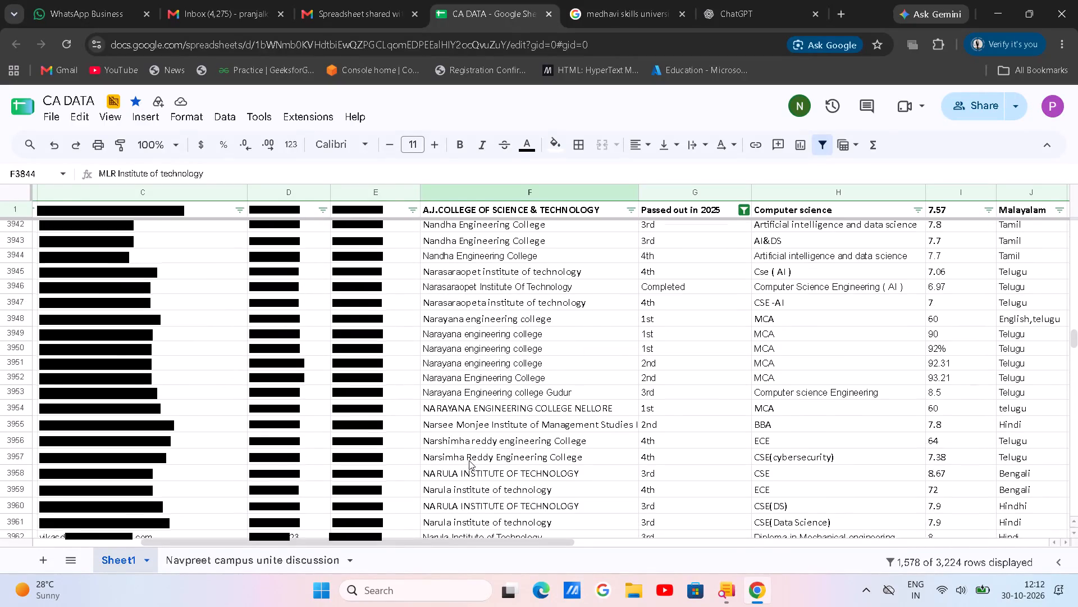
{"action": "scroll", "coordinate": [469, 460], "scroll_direction": "down", "scroll_amount": 4}
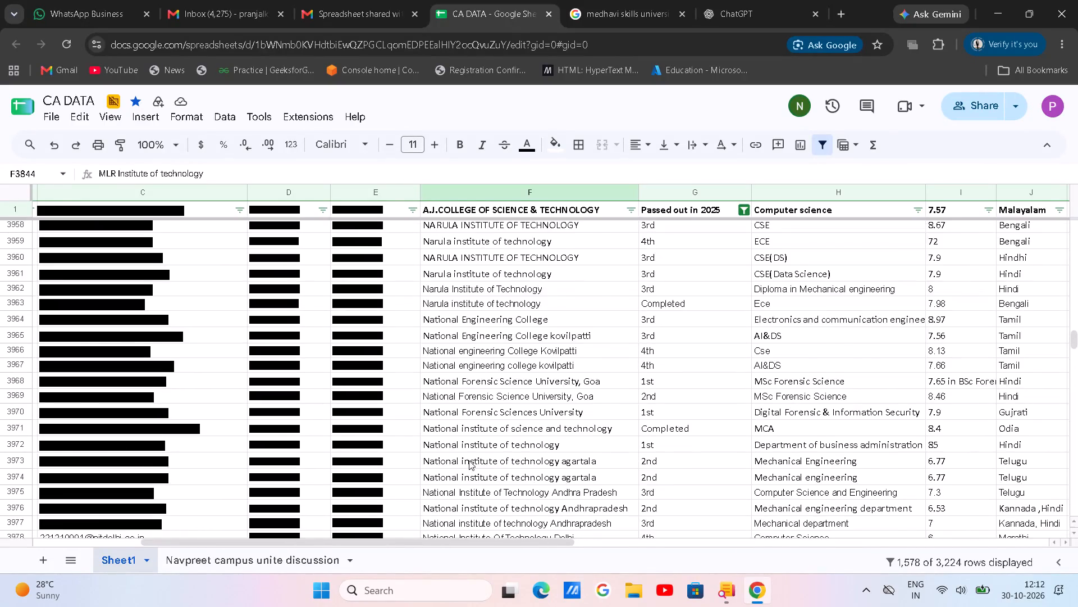
{"action": "scroll", "coordinate": [469, 460], "scroll_direction": "down", "scroll_amount": 1}
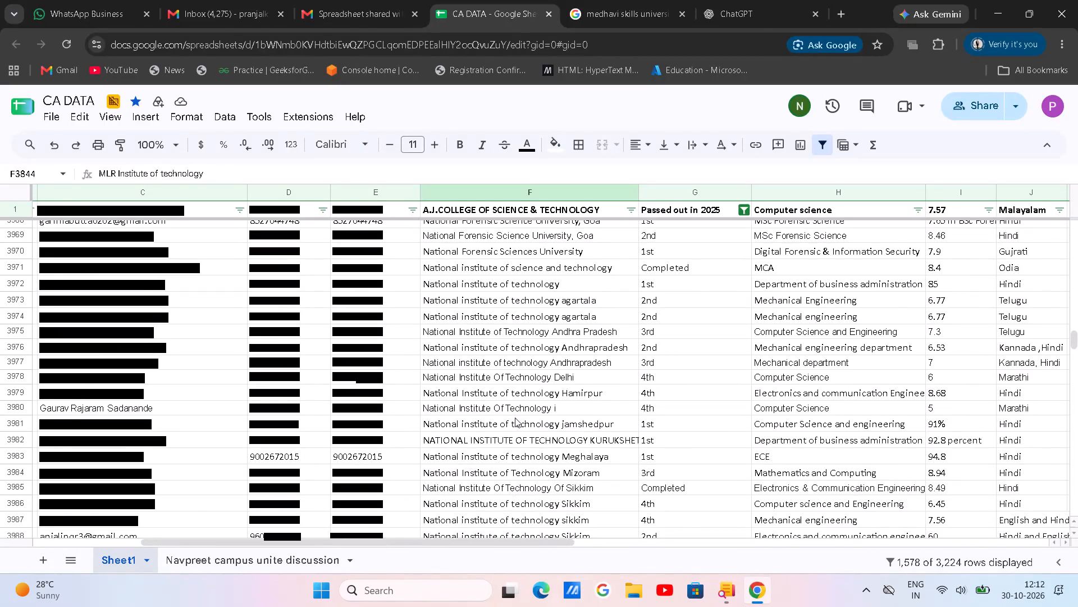
{"action": "left_click", "coordinate": [513, 418]}
{"action": "left_click", "coordinate": [508, 425]}
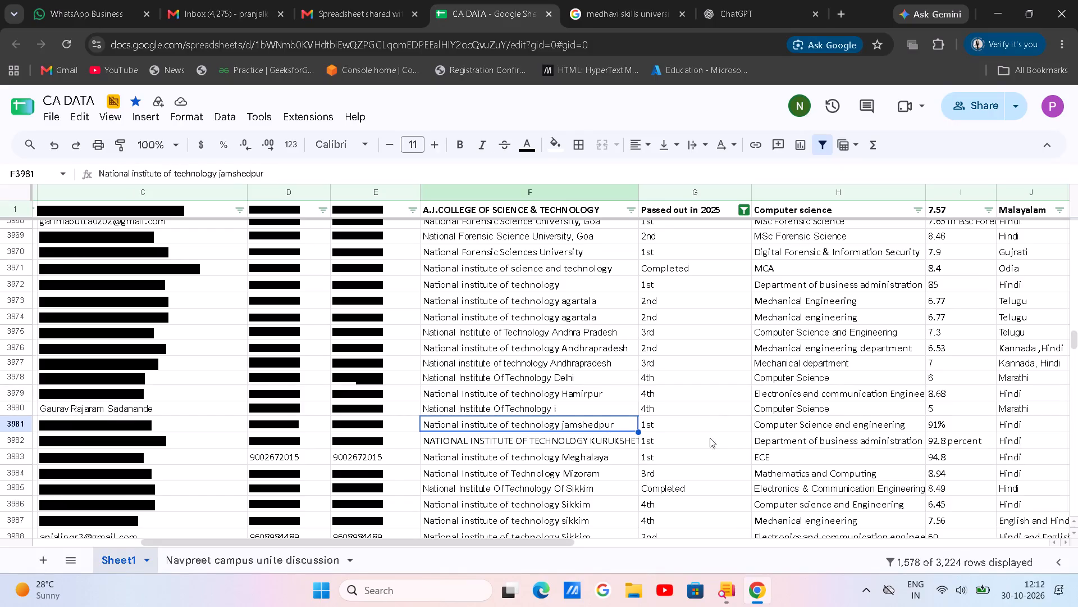
Examine the National institute of technology jamshedpur student's row across the branch, year, college, name and contact columns.
{"action": "left_click", "coordinate": [710, 423]}
{"action": "scroll", "coordinate": [710, 423], "scroll_direction": "left", "scroll_amount": 2}
{"action": "left_click", "coordinate": [710, 423]}
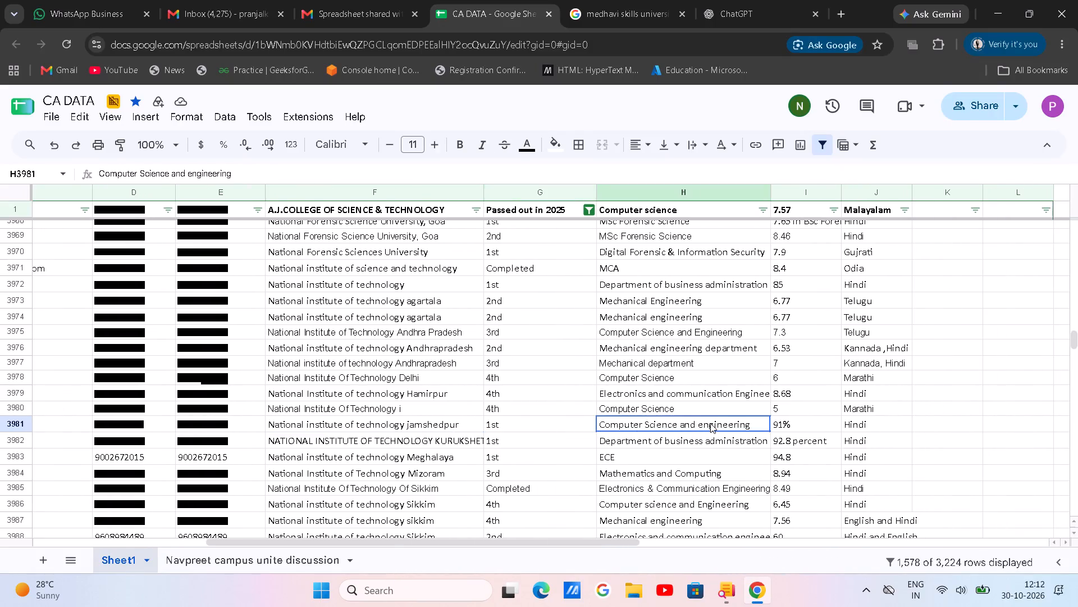
{"action": "scroll", "coordinate": [710, 423], "scroll_direction": "right", "scroll_amount": 2}
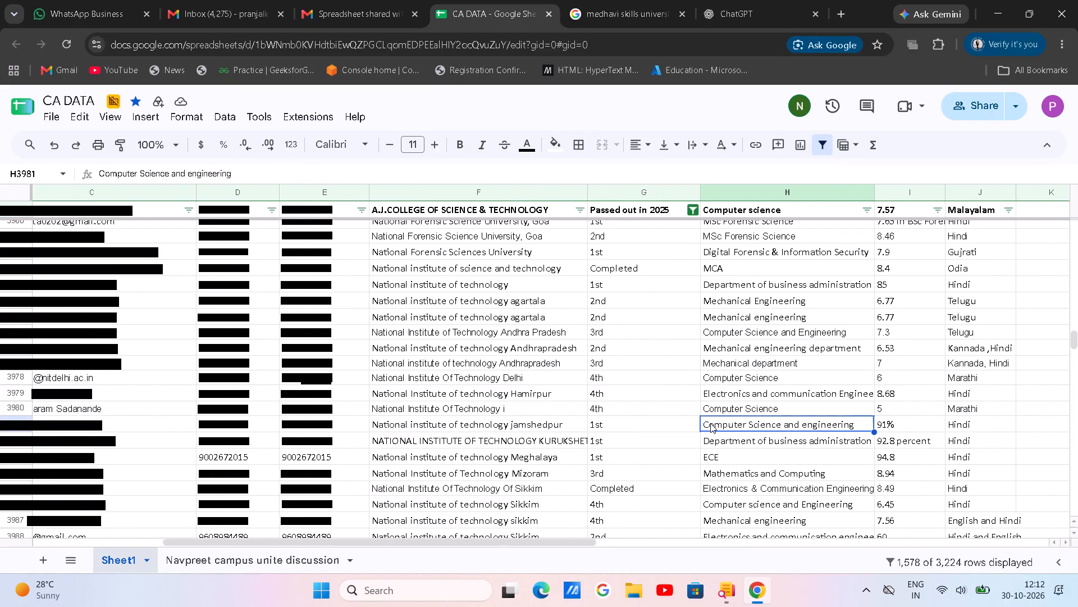
{"action": "left_click", "coordinate": [617, 423]}
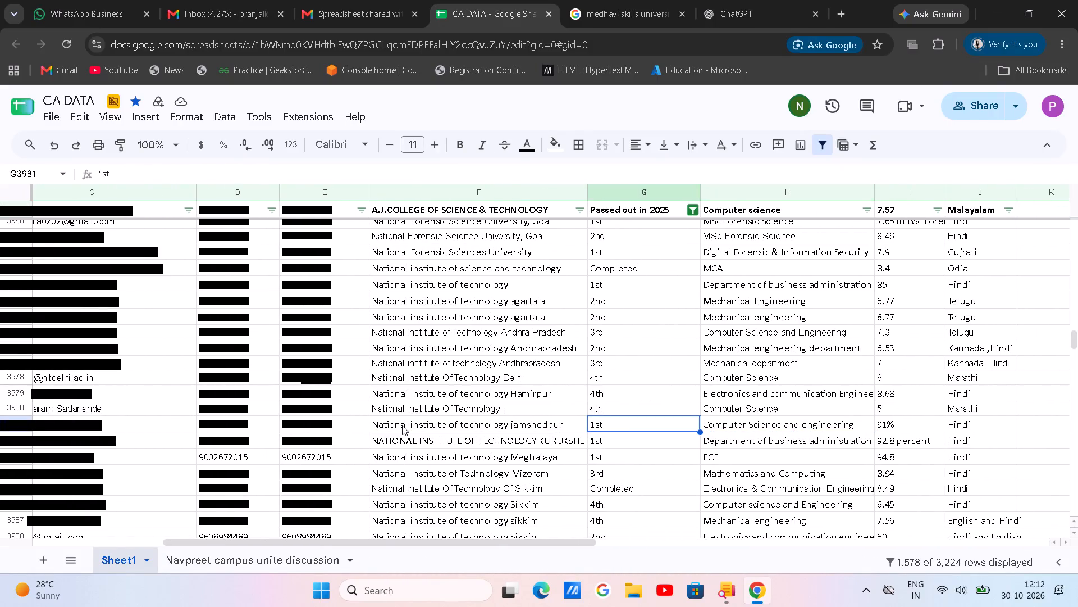
{"action": "left_click", "coordinate": [402, 425]}
{"action": "scroll", "coordinate": [402, 425], "scroll_direction": "right", "scroll_amount": 2}
{"action": "left_click", "coordinate": [402, 425]}
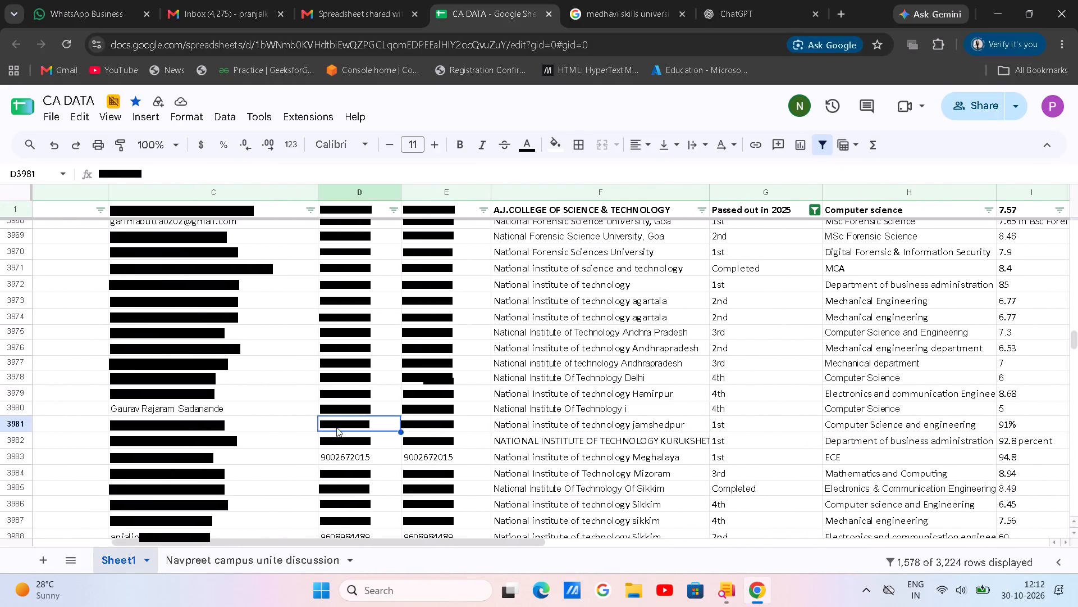
{"action": "scroll", "coordinate": [336, 427], "scroll_direction": "right", "scroll_amount": 3}
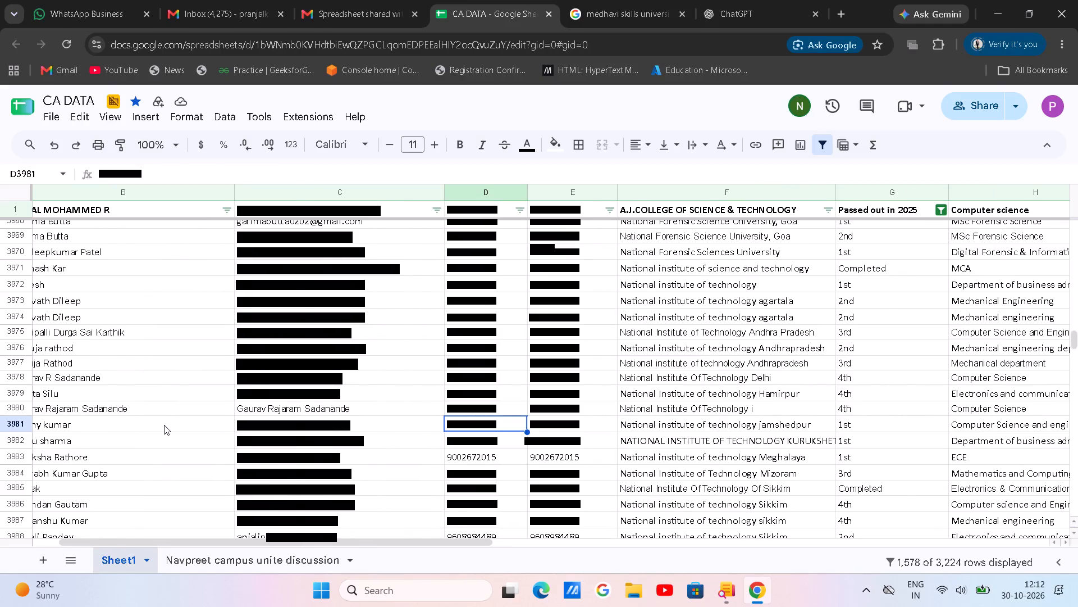
{"action": "left_click_drag", "start_coordinate": [164, 425], "coordinate": [317, 431]}
{"action": "left_click", "coordinate": [317, 431]}
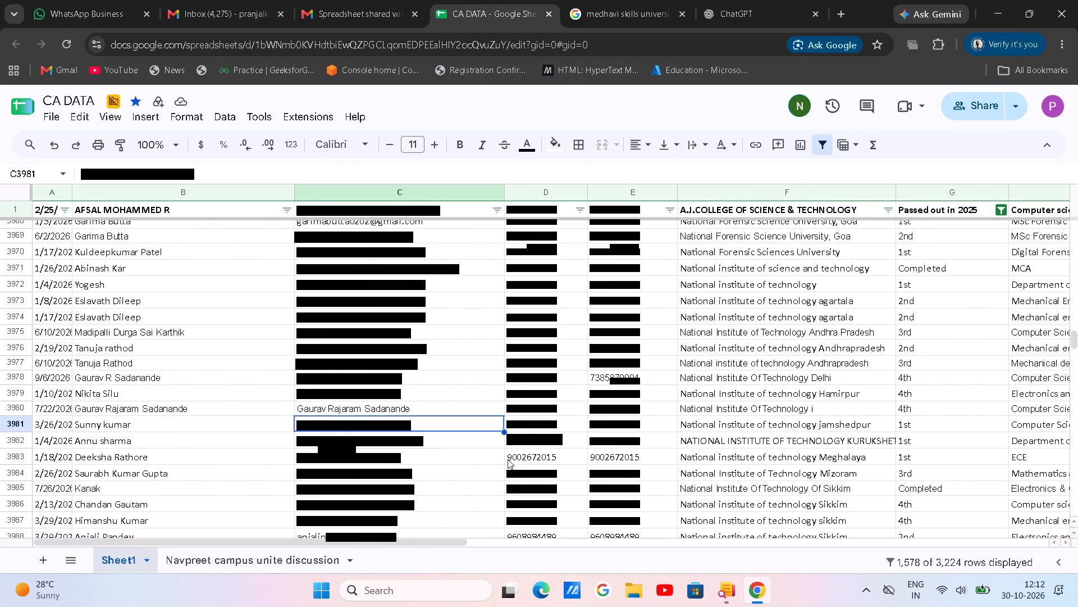
{"action": "left_click", "coordinate": [555, 433]}
{"action": "scroll", "coordinate": [555, 433], "scroll_direction": "left", "scroll_amount": 2}
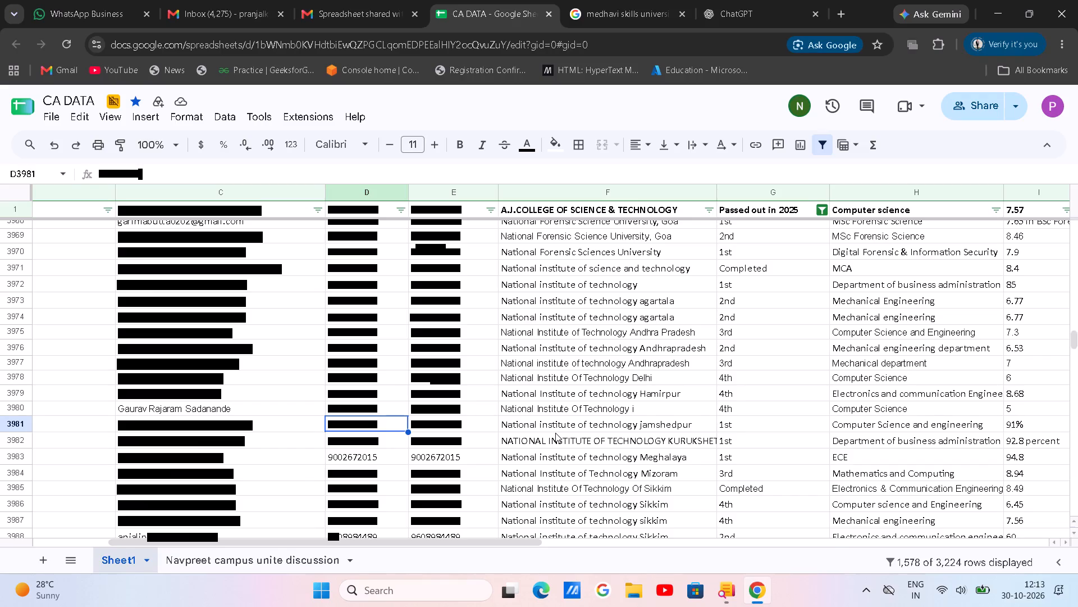
Recheck the name, contact, college and academic details in the National institute of technology jamshedpur student's row.
{"action": "scroll", "coordinate": [555, 433], "scroll_direction": "down", "scroll_amount": 1}
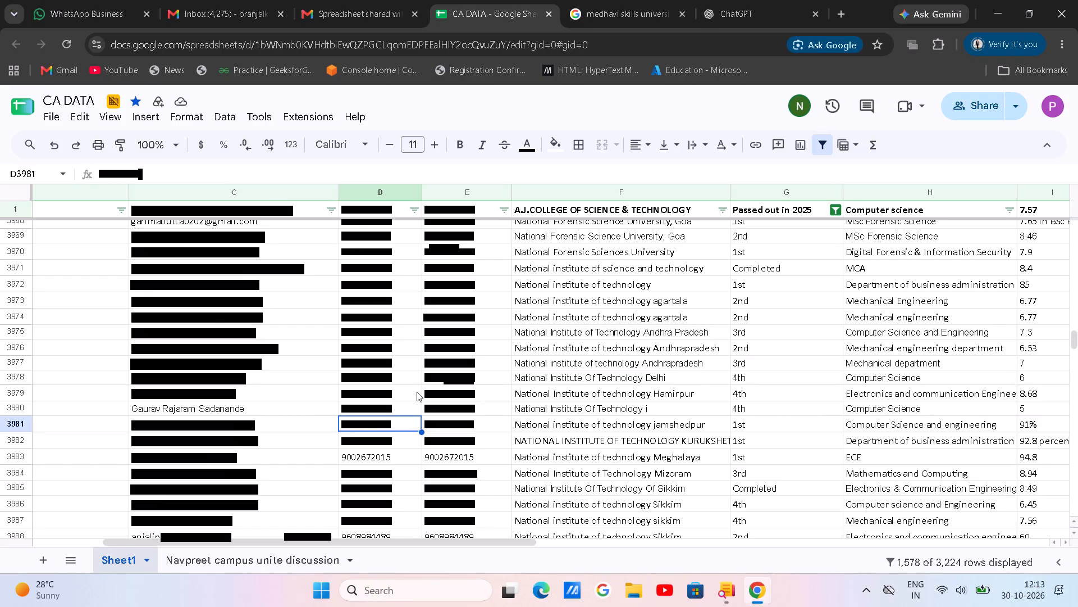
{"action": "left_click", "coordinate": [461, 433]}
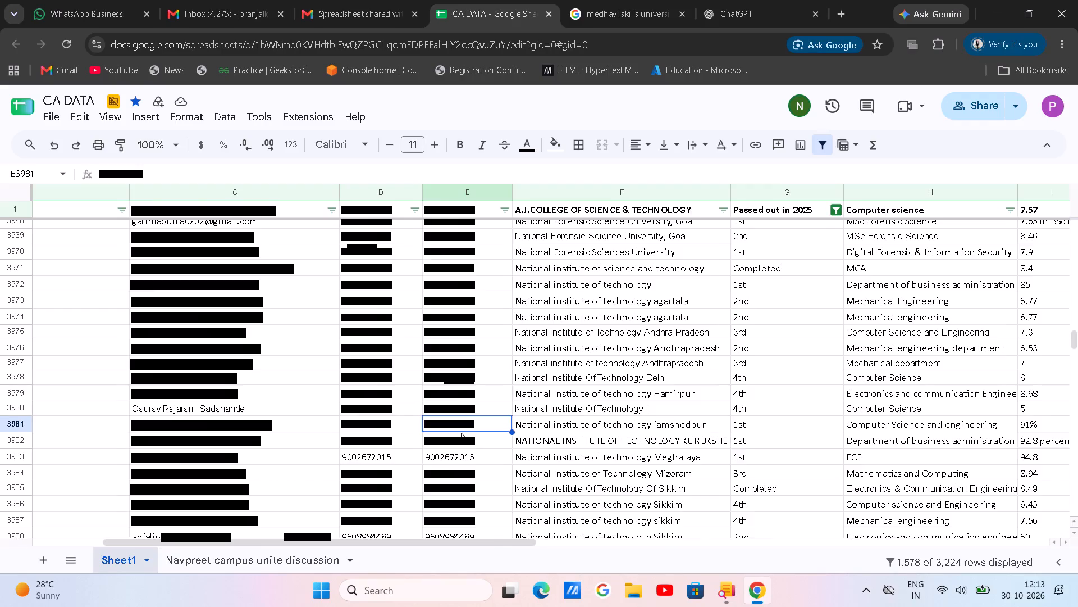
{"action": "scroll", "coordinate": [461, 433], "scroll_direction": "right", "scroll_amount": 4}
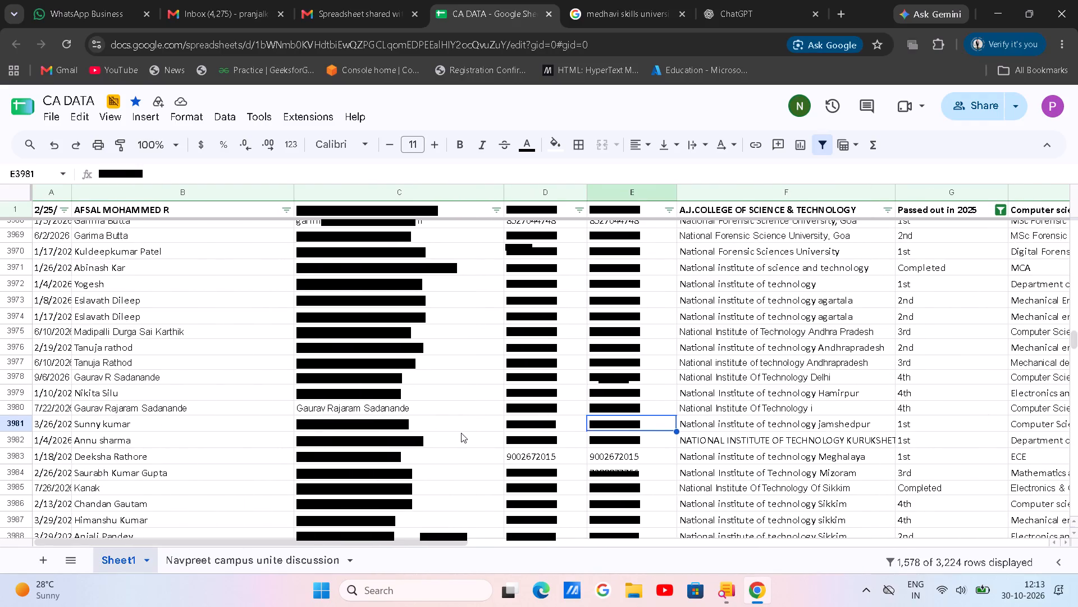
{"action": "left_click", "coordinate": [170, 418]}
{"action": "left_click", "coordinate": [404, 419]}
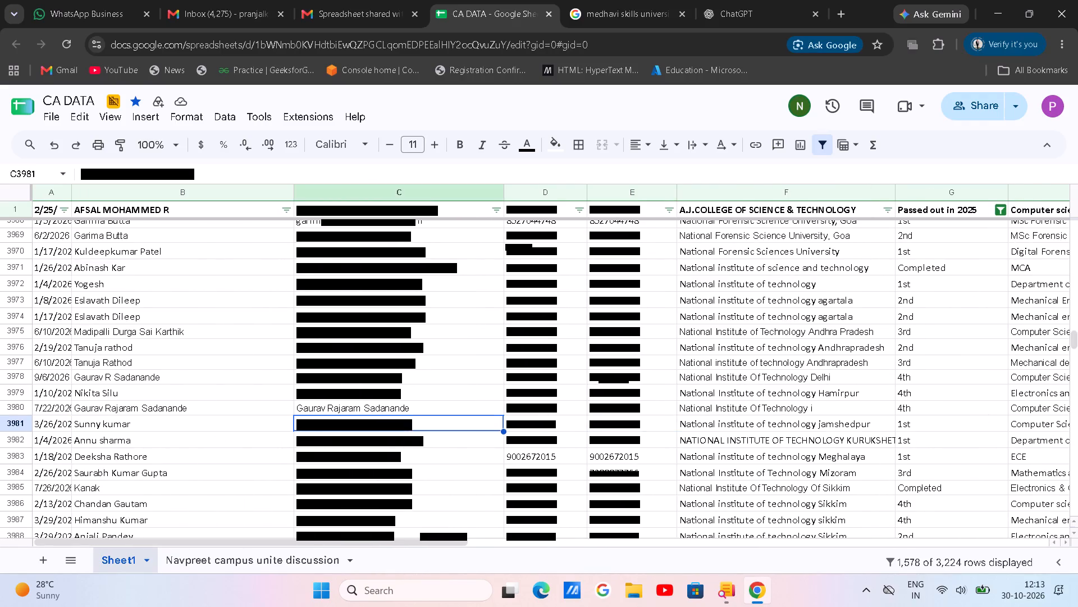
{"action": "left_click", "coordinate": [558, 428]}
{"action": "scroll", "coordinate": [558, 428], "scroll_direction": "left", "scroll_amount": 2}
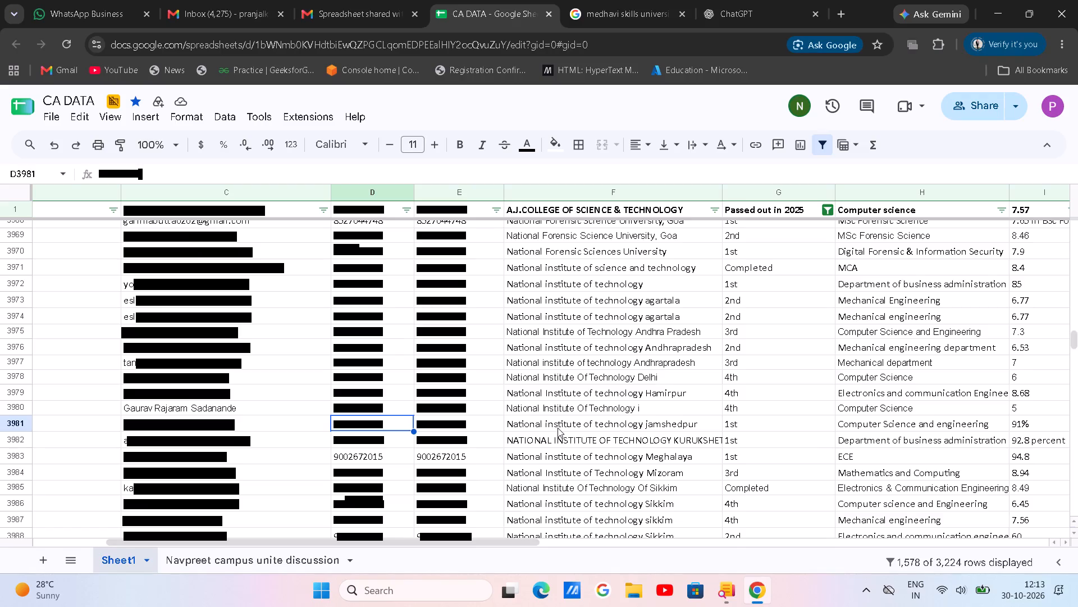
{"action": "left_click", "coordinate": [428, 434]}
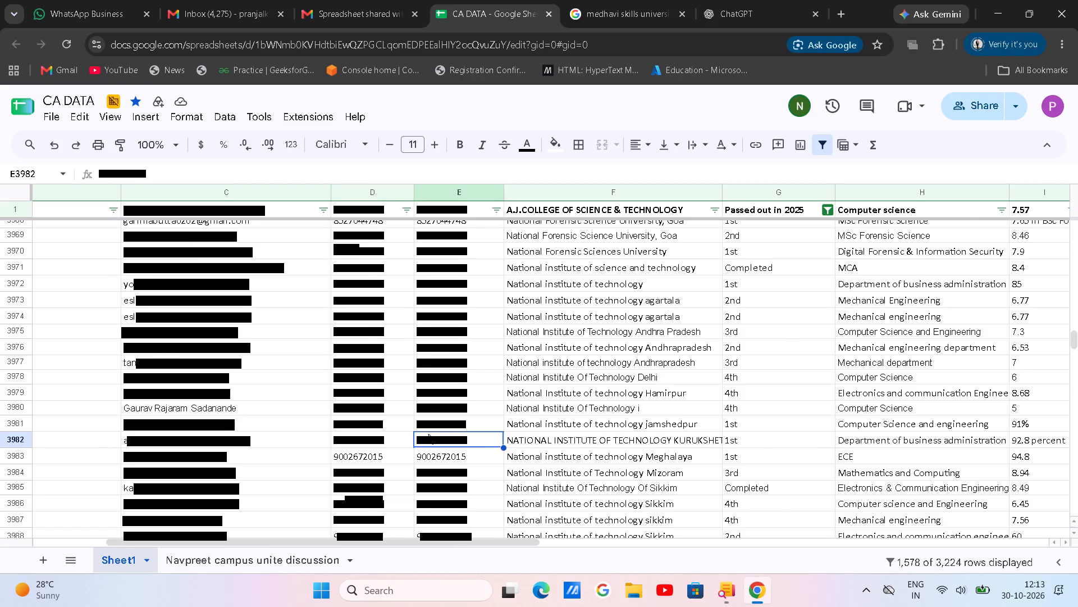
{"action": "scroll", "coordinate": [428, 434], "scroll_direction": "right", "scroll_amount": 5}
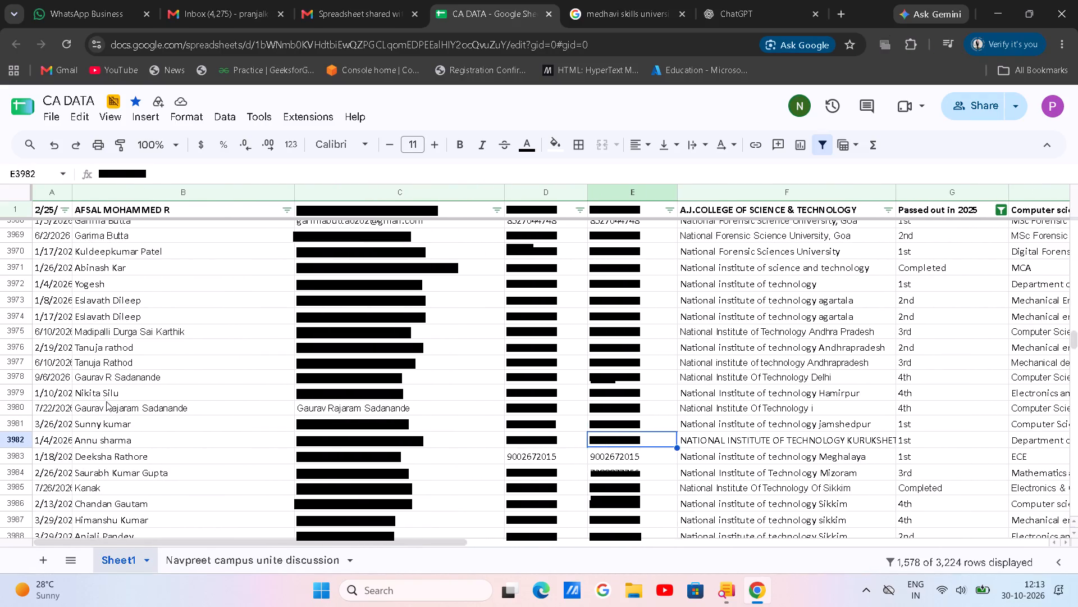
{"action": "left_click", "coordinate": [132, 420]}
{"action": "left_click", "coordinate": [330, 431]}
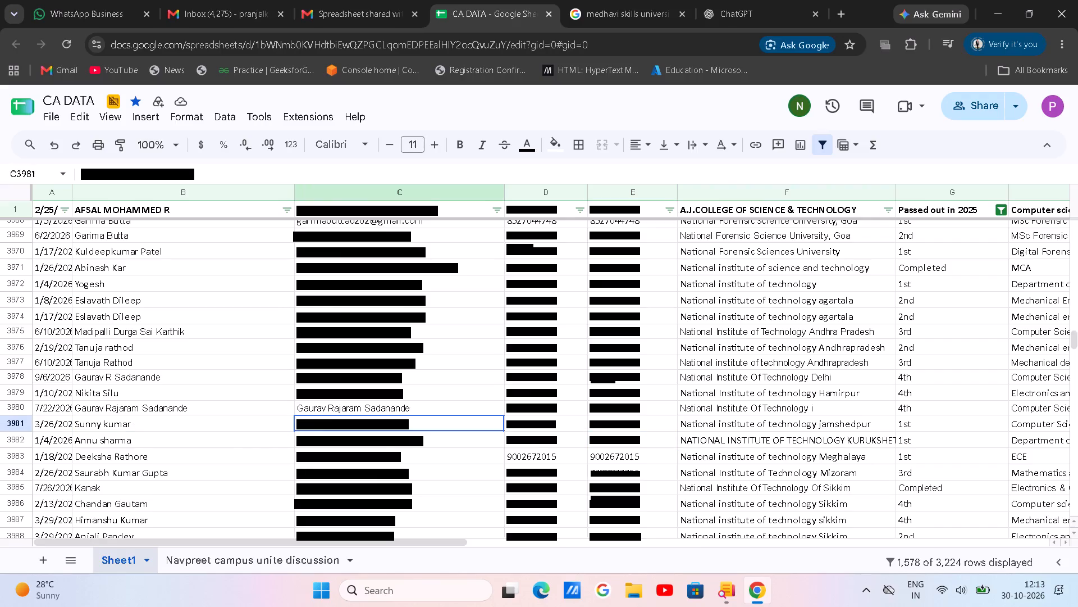
{"action": "left_click", "coordinate": [527, 428]}
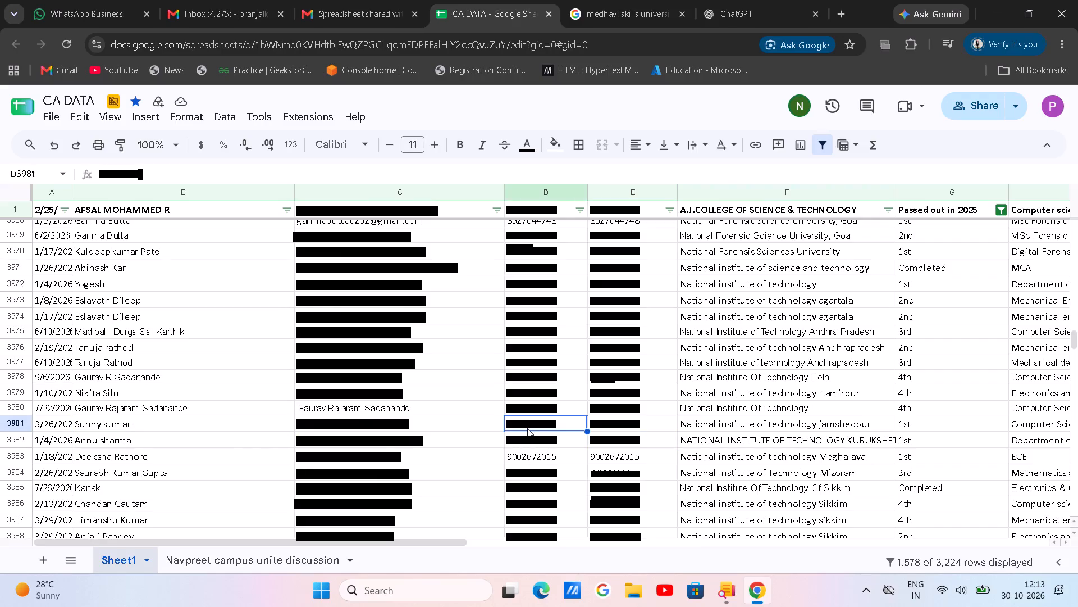
{"action": "scroll", "coordinate": [527, 428], "scroll_direction": "left", "scroll_amount": 2}
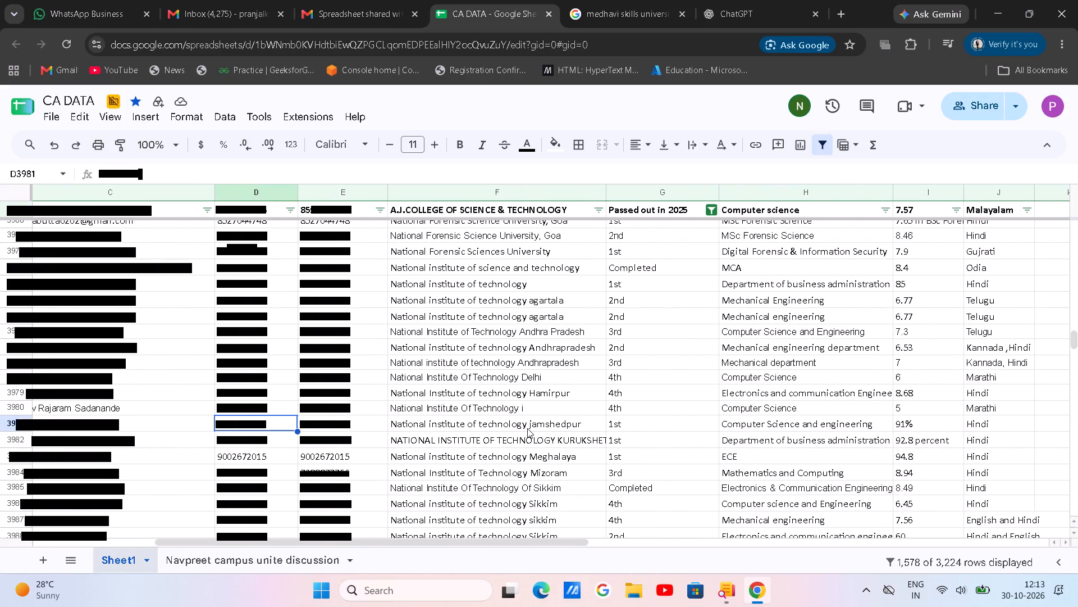
{"action": "scroll", "coordinate": [527, 428], "scroll_direction": "left", "scroll_amount": 1}
{"action": "scroll", "coordinate": [527, 428], "scroll_direction": "right", "scroll_amount": 1}
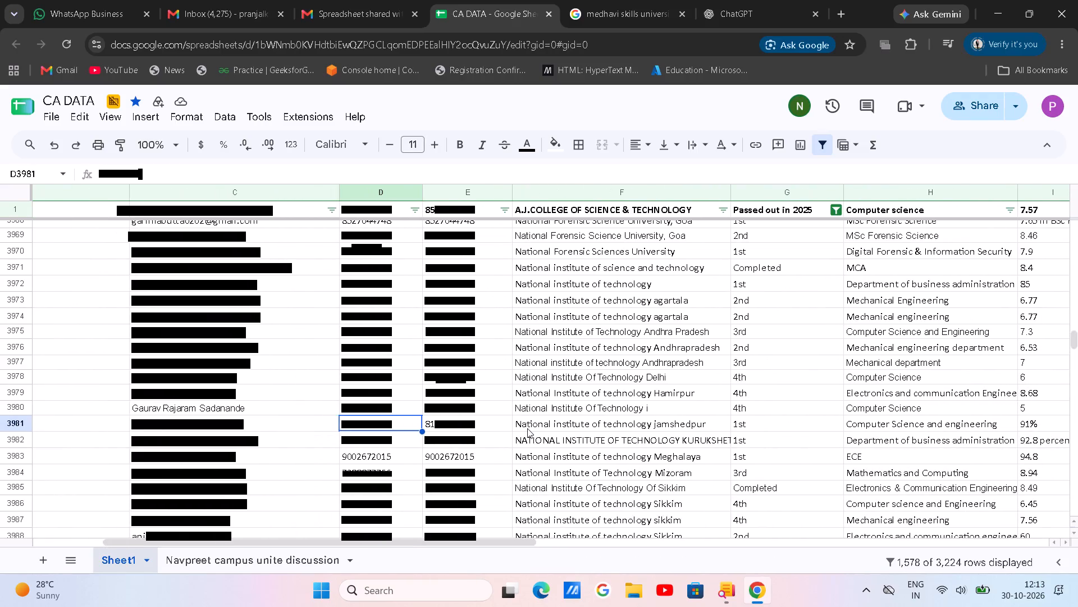
{"action": "left_click", "coordinate": [527, 428]}
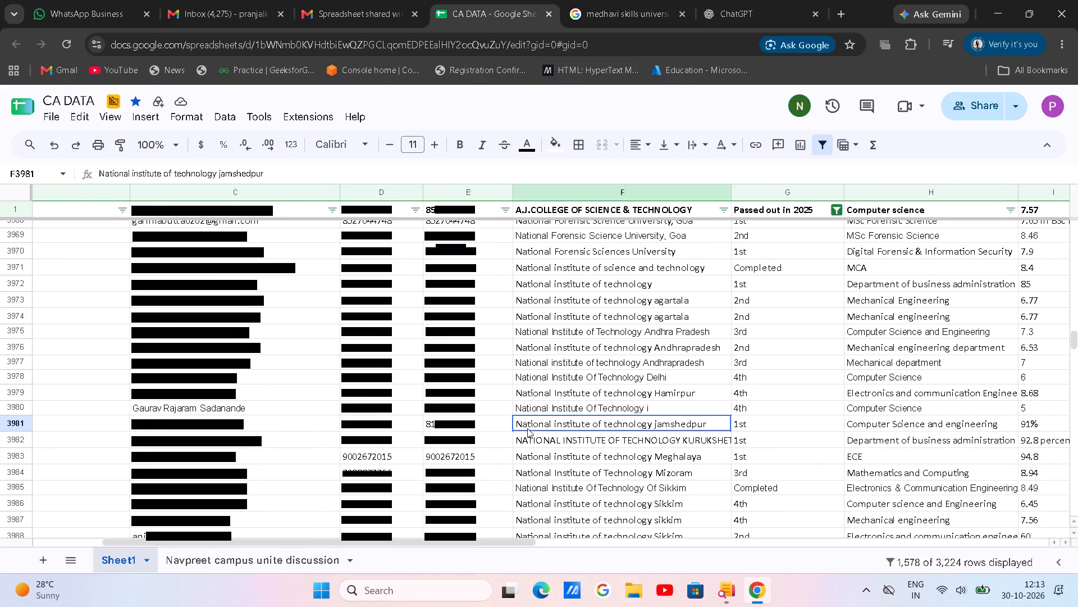
{"action": "scroll", "coordinate": [527, 428], "scroll_direction": "left", "scroll_amount": 4}
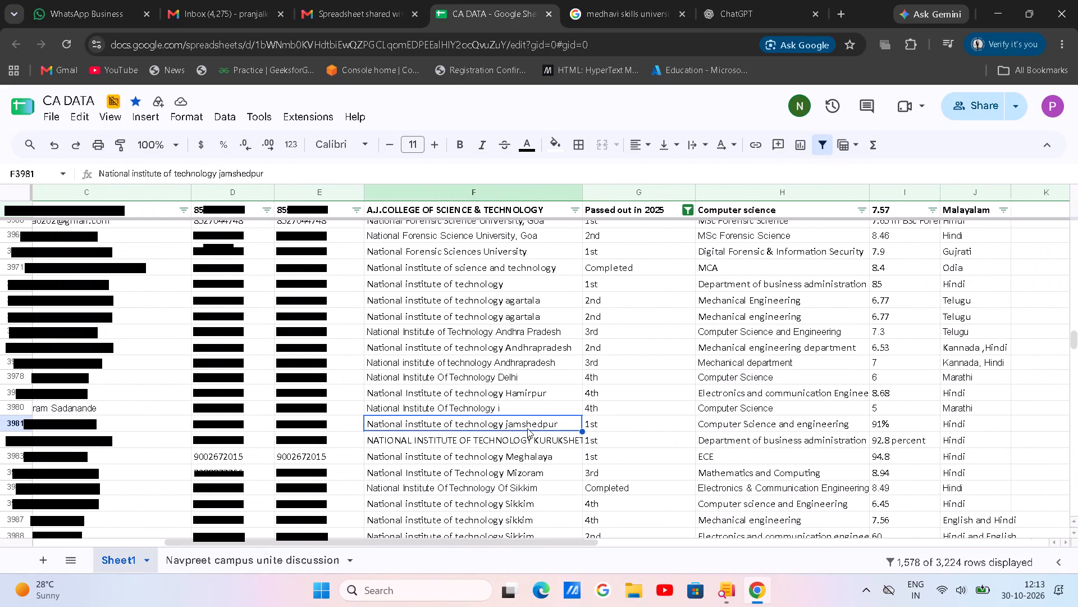
{"action": "scroll", "coordinate": [527, 428], "scroll_direction": "left", "scroll_amount": 1}
{"action": "scroll", "coordinate": [527, 428], "scroll_direction": "right", "scroll_amount": 5}
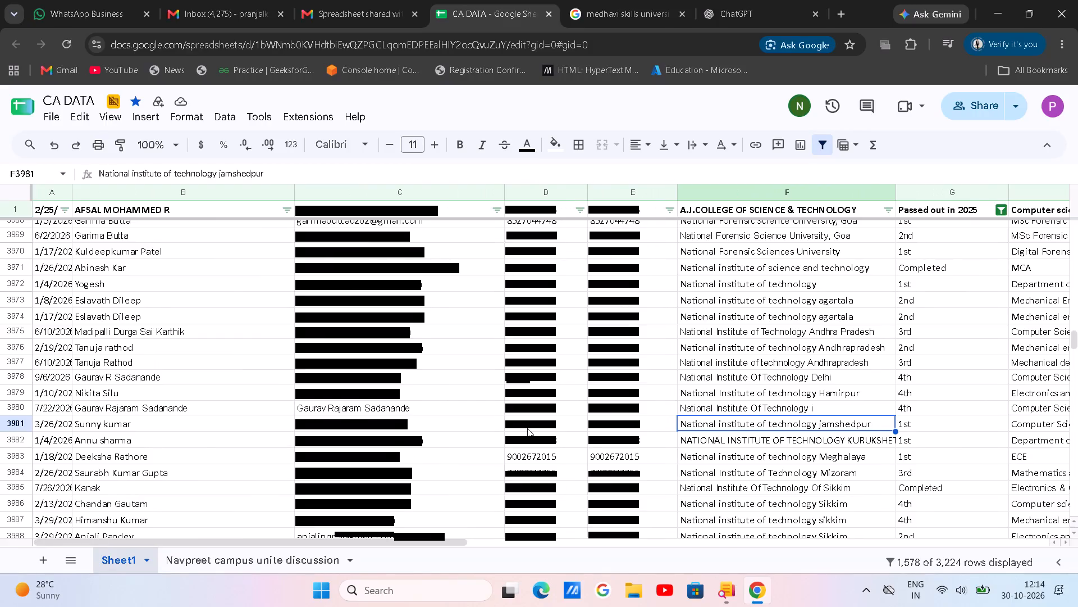
{"action": "scroll", "coordinate": [527, 428], "scroll_direction": "down", "scroll_amount": 4}
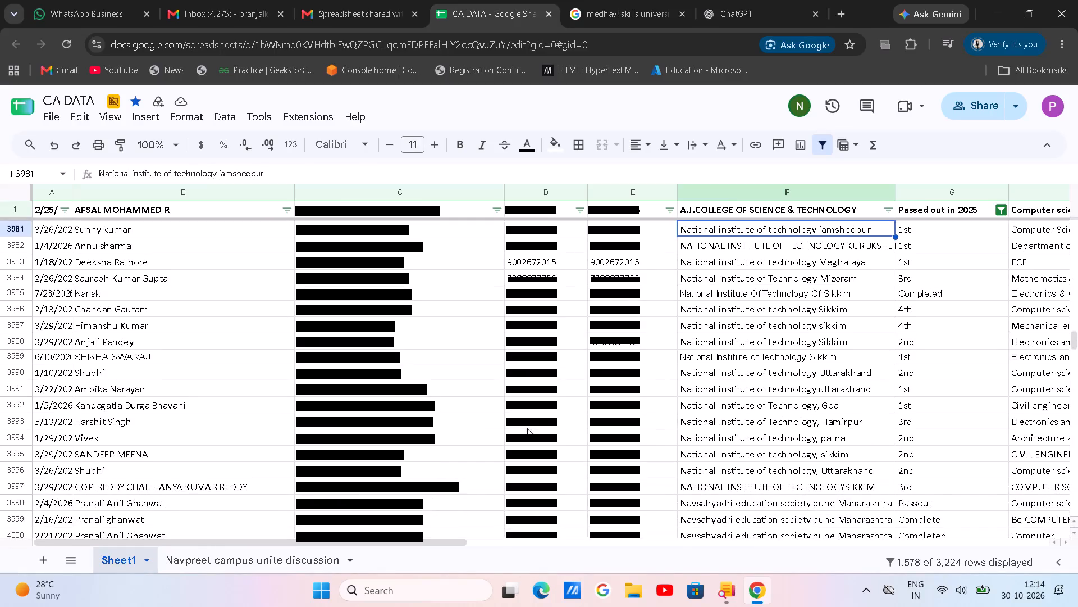
{"action": "scroll", "coordinate": [527, 428], "scroll_direction": "down", "scroll_amount": 6}
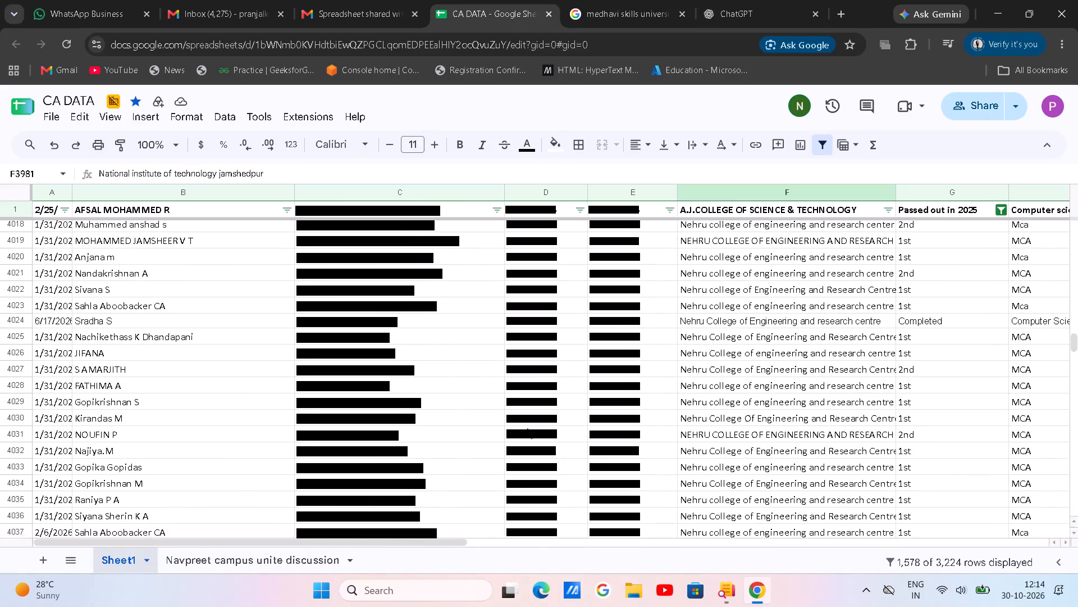
{"action": "scroll", "coordinate": [527, 428], "scroll_direction": "down", "scroll_amount": 6}
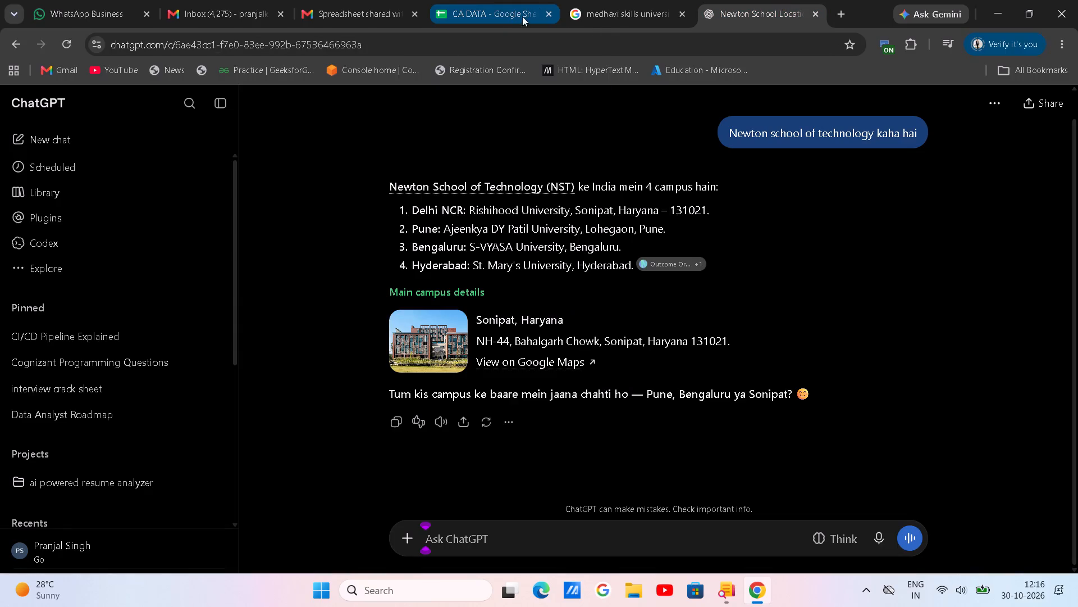
{"action": "left_click", "coordinate": [618, 8]}
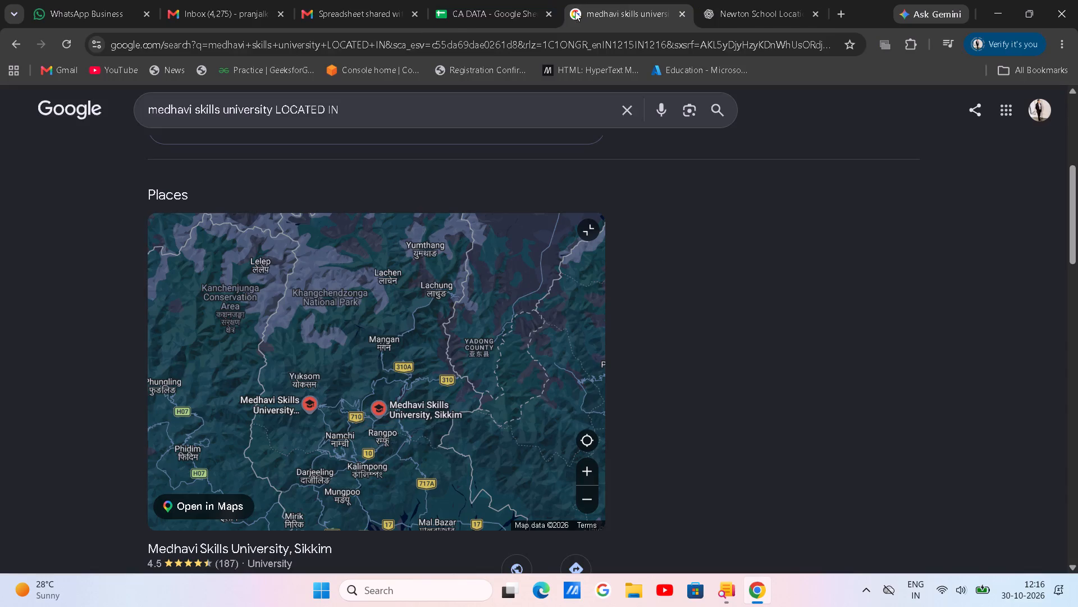
Return to CA DATA and examine the contact, college, year and branch details of the Newton School Of Technology student in row 4056.
{"action": "left_click", "coordinate": [464, 23]}
{"action": "scroll", "coordinate": [461, 396], "scroll_direction": "down", "scroll_amount": 1}
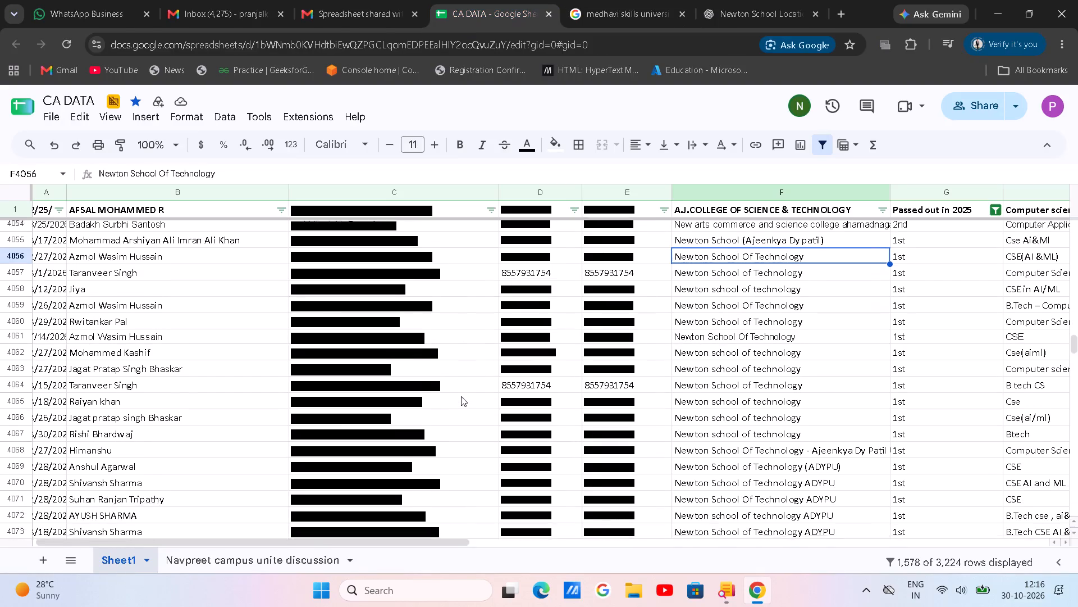
{"action": "scroll", "coordinate": [461, 396], "scroll_direction": "down", "scroll_amount": 1}
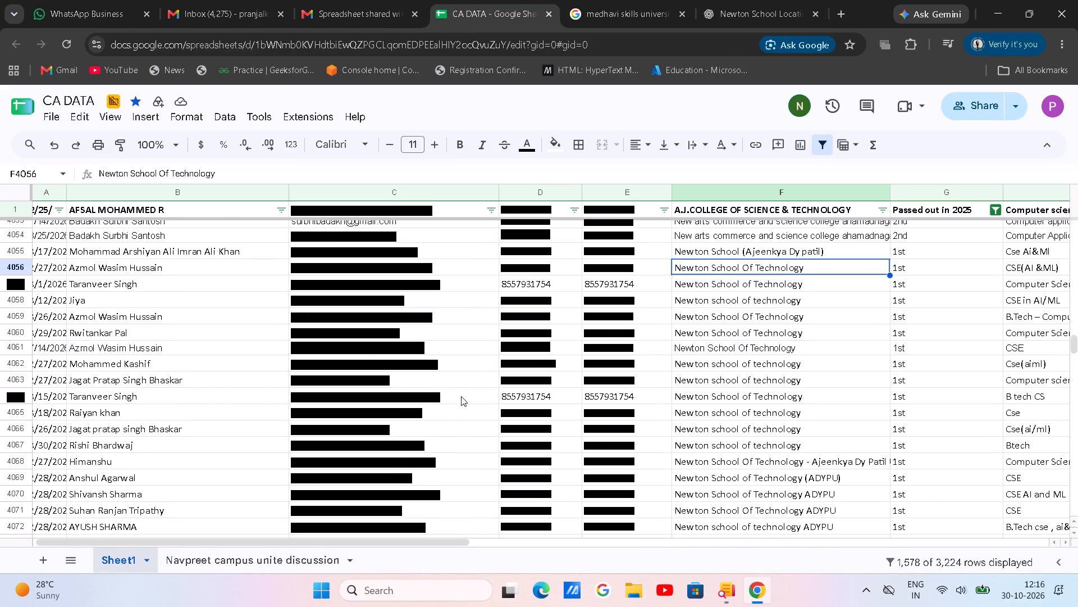
{"action": "left_click", "coordinate": [600, 268]}
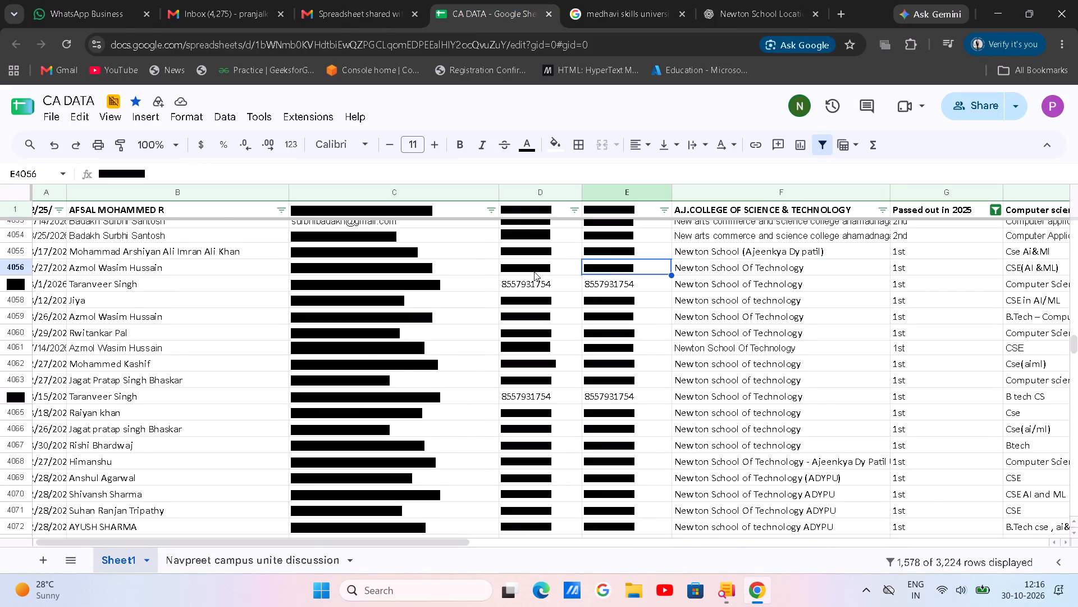
{"action": "left_click", "coordinate": [524, 273]}
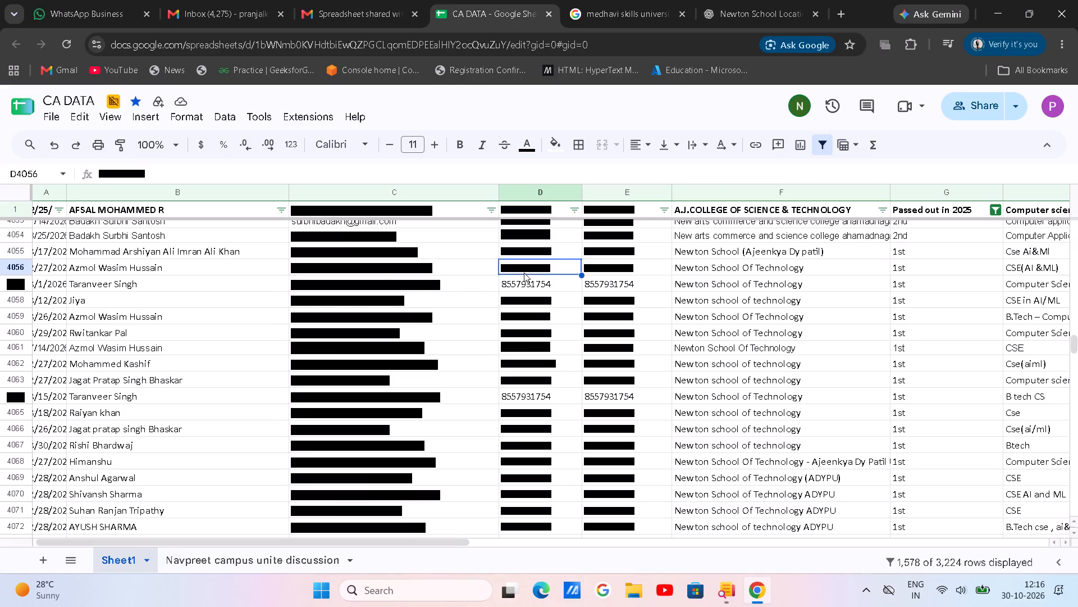
{"action": "scroll", "coordinate": [524, 273], "scroll_direction": "right", "scroll_amount": 2}
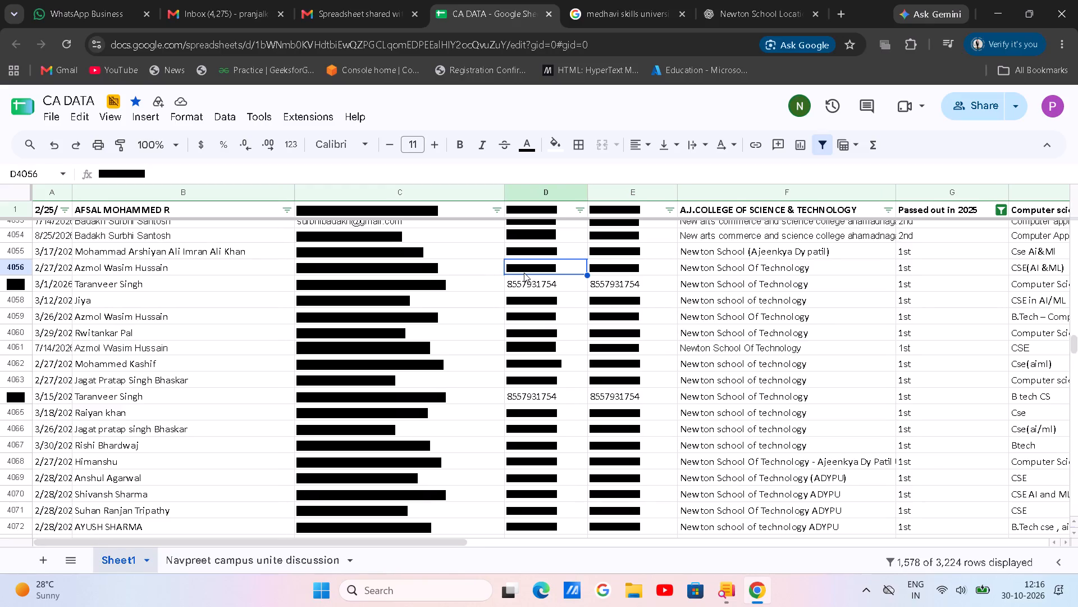
{"action": "scroll", "coordinate": [524, 273], "scroll_direction": "left", "scroll_amount": 3}
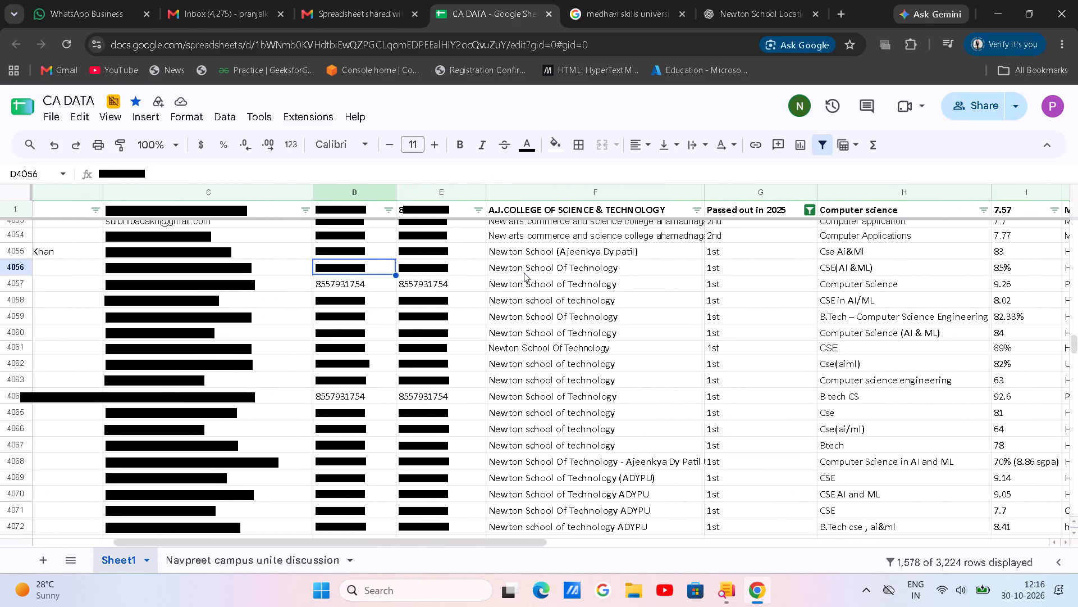
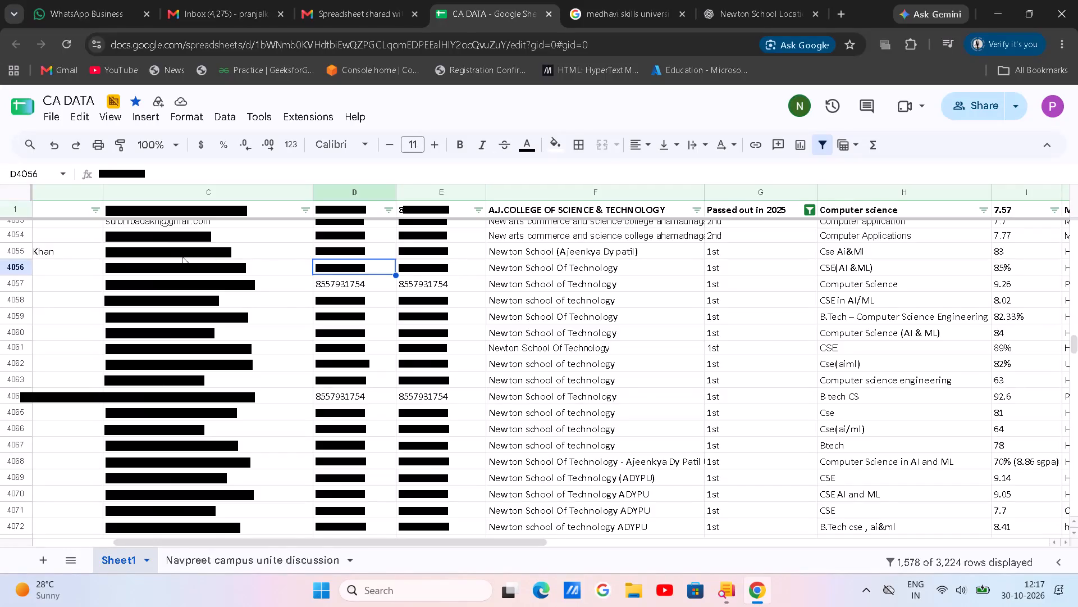
Record the remark "ni" in column K for the Newton School Of Technology student in row 4056.
{"action": "left_click", "coordinate": [167, 261]}
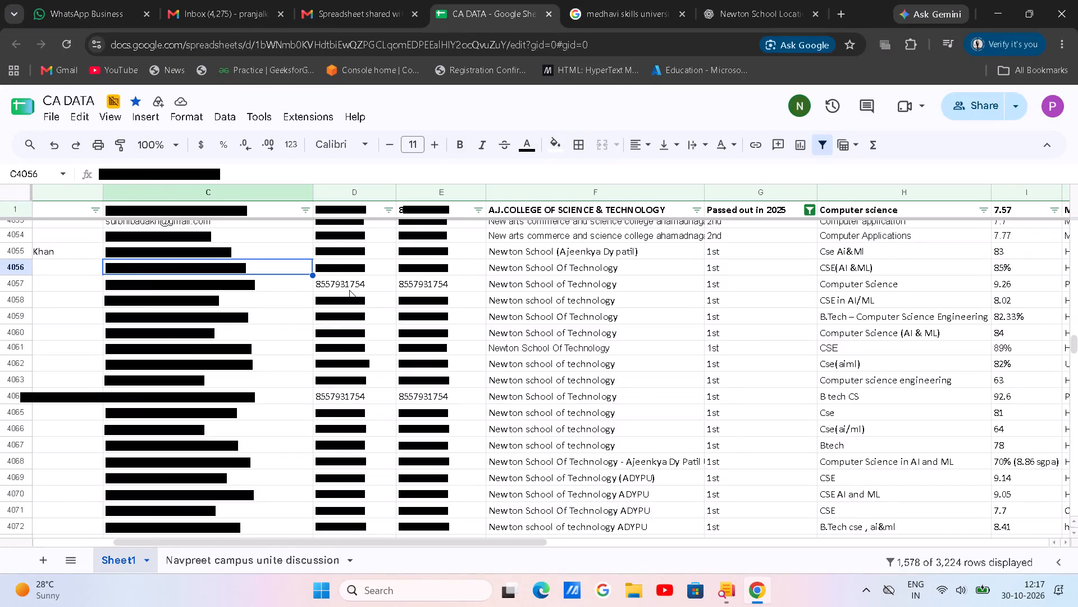
{"action": "left_click", "coordinate": [330, 271]}
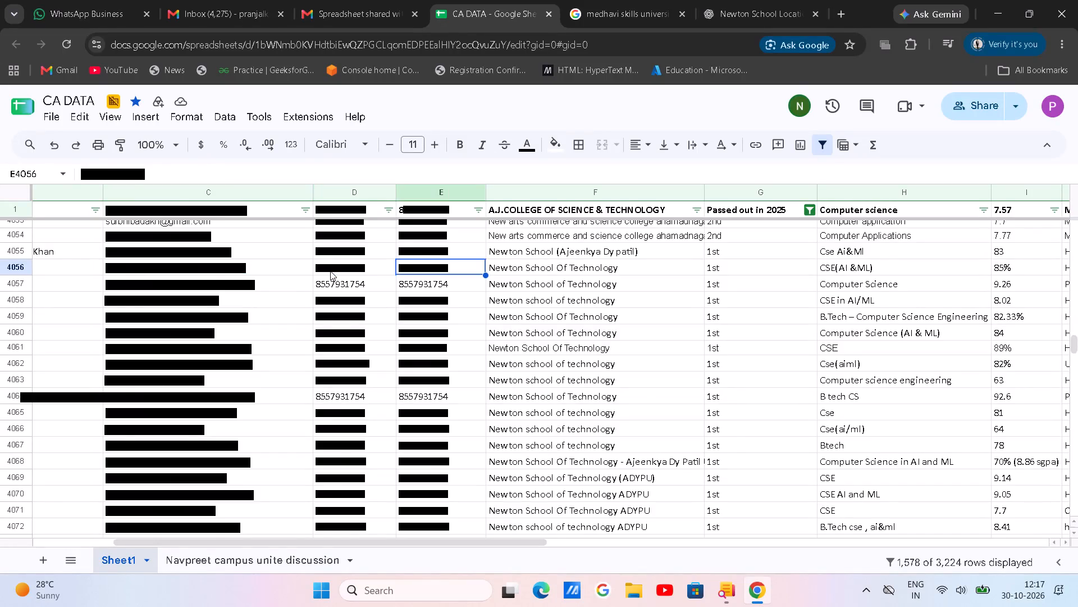
{"action": "key", "text": "Right"}
{"action": "key", "text": "Right"}
{"action": "key", "text": "Right"}
{"action": "key", "text": "Right"}
{"action": "key", "text": "Right"}
{"action": "key", "text": "Right"}
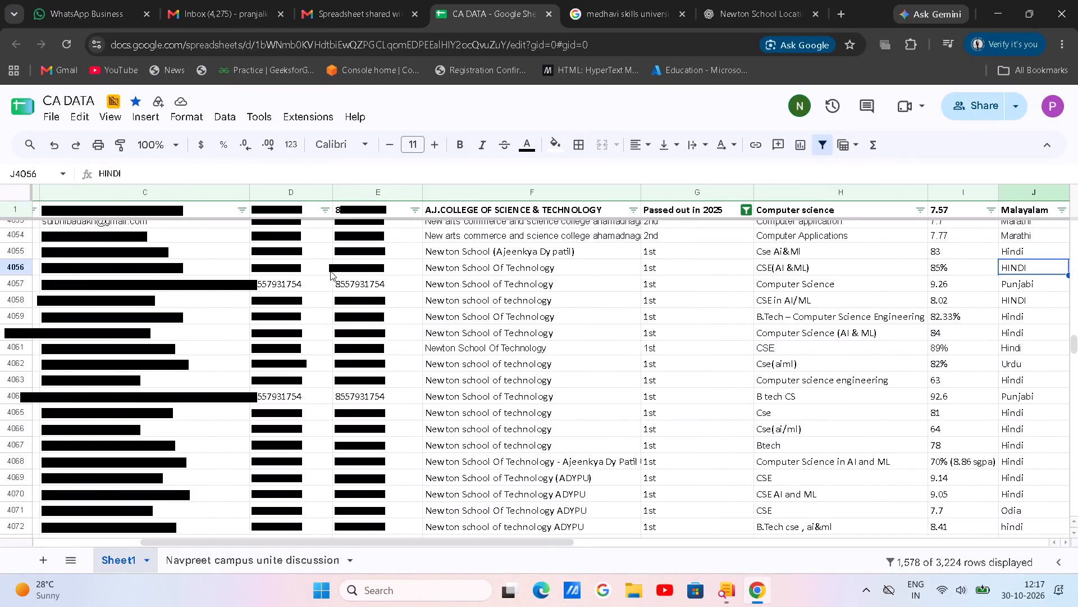
{"action": "key", "text": "Right"}
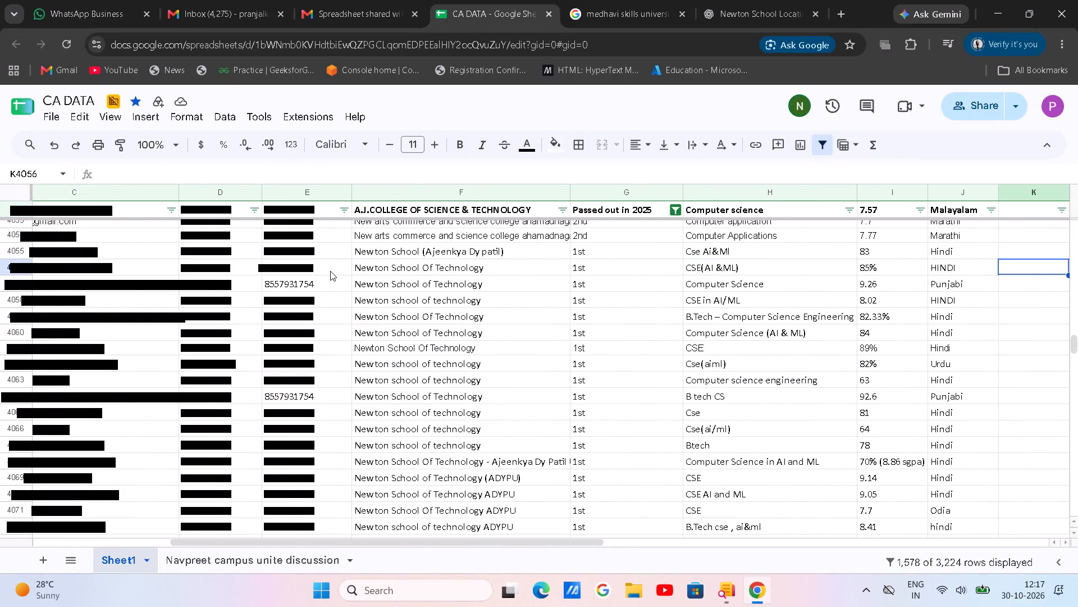
{"action": "type", "text": "ni"}
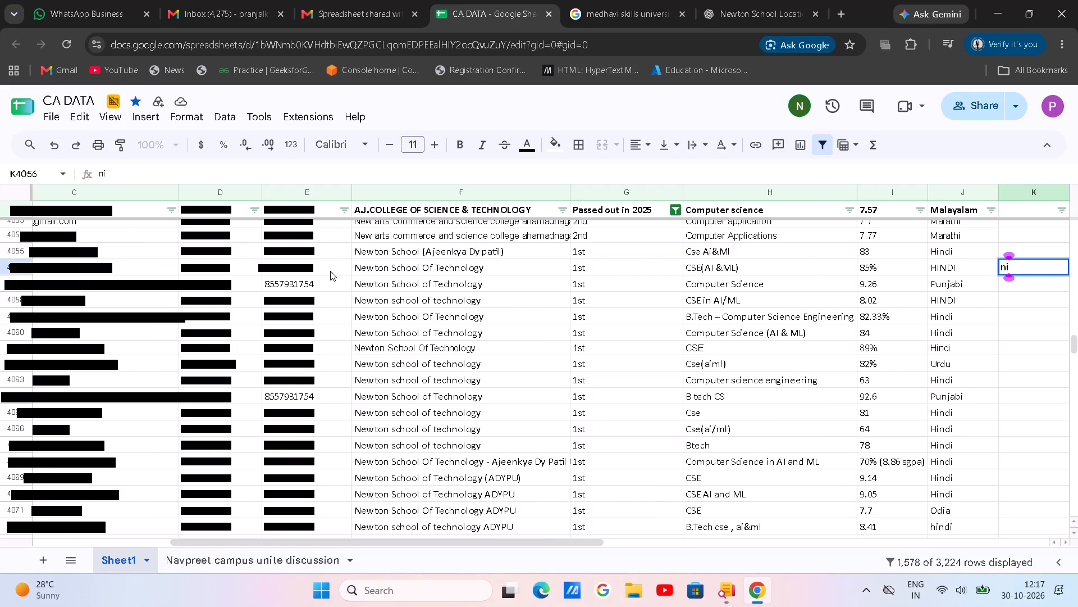
{"action": "key", "text": "Return"}
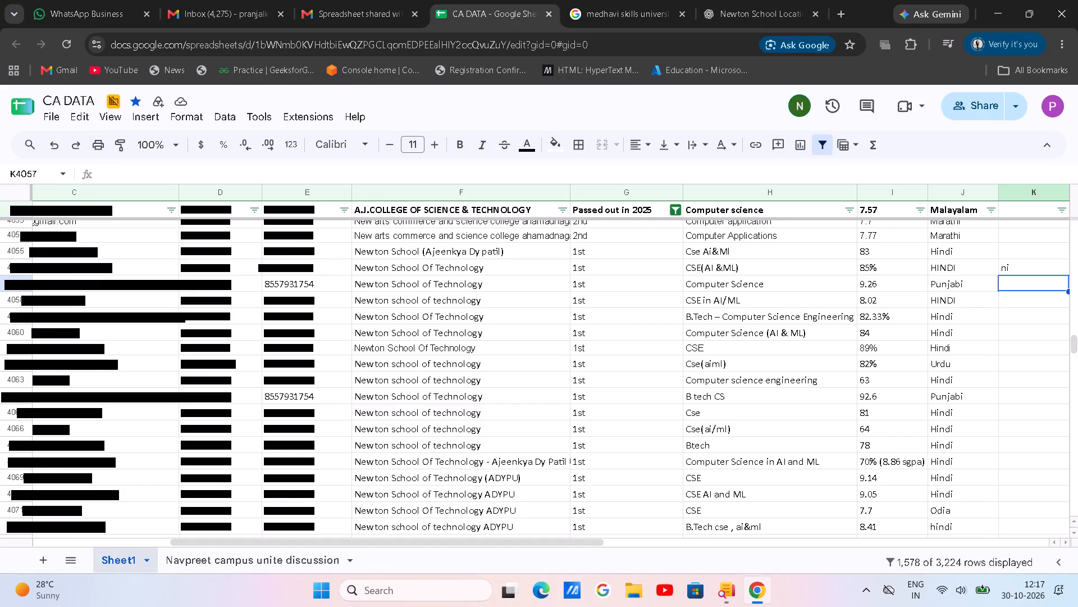
Skip row 4057 and examine the branch, college, contact and name details of the Newton School of Technology student in row 4058.
{"action": "key", "text": "Down"}
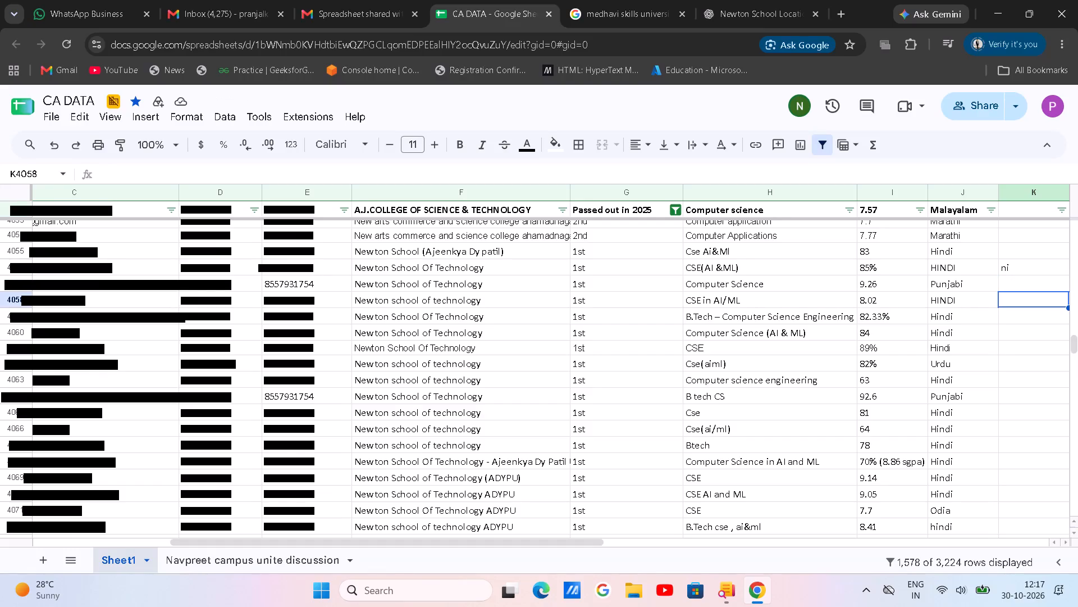
{"action": "key", "text": "Left"}
{"action": "key", "text": "Left"}
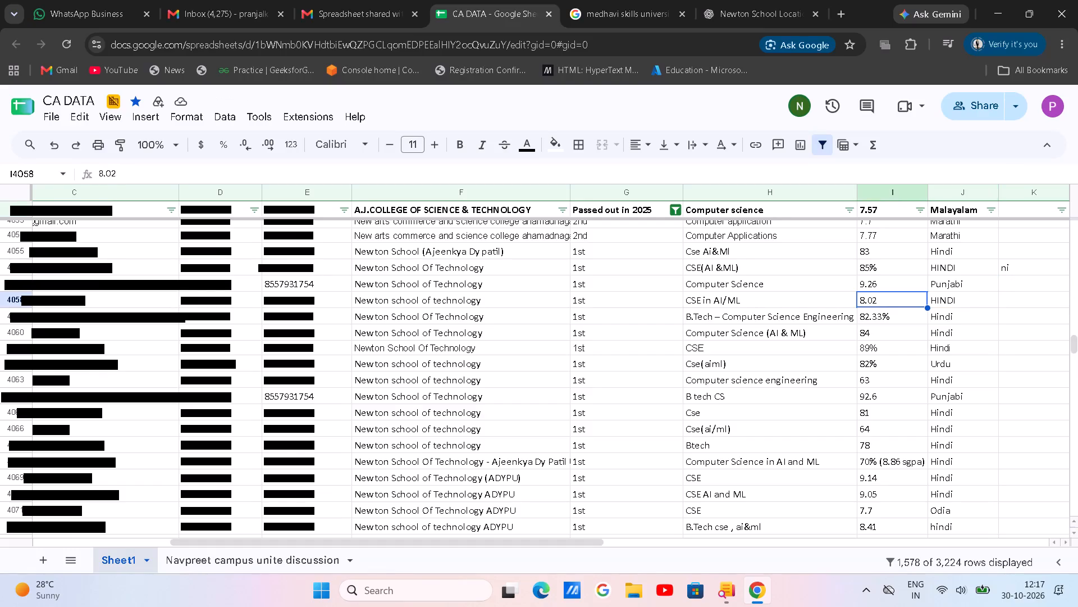
{"action": "key", "text": "Left"}
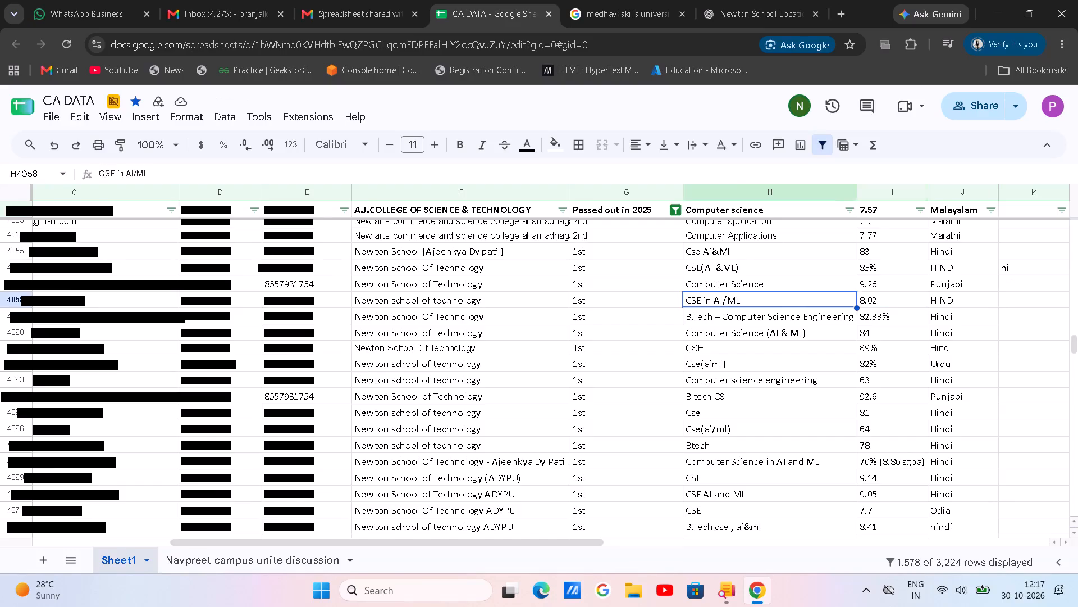
{"action": "key", "text": "Left"}
{"action": "key", "text": "Left"}
{"action": "key", "text": "Left"}
{"action": "key", "text": "Left"}
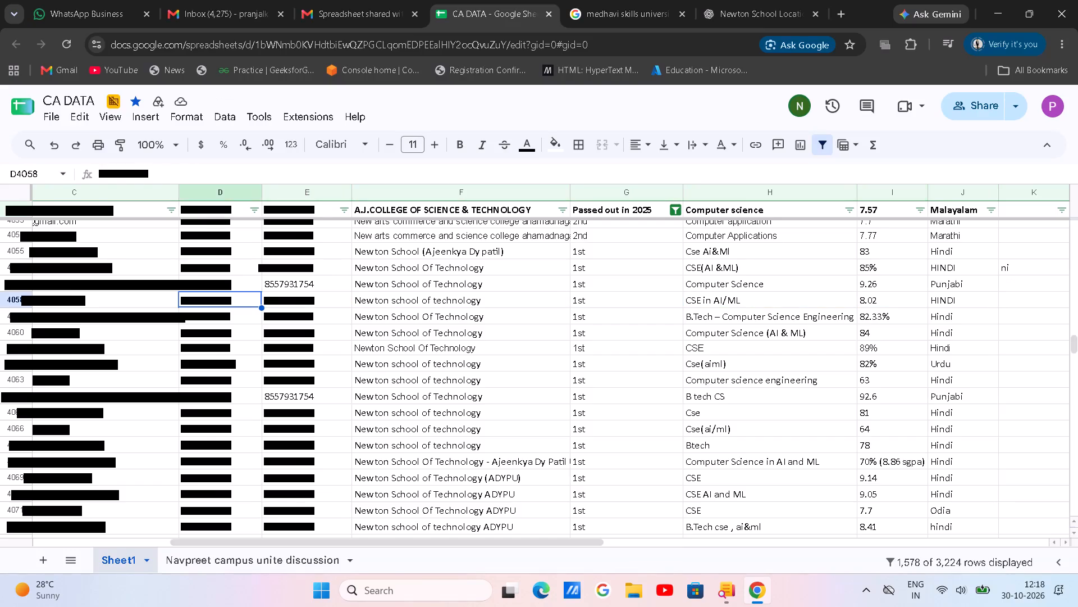
{"action": "key", "text": "Left"}
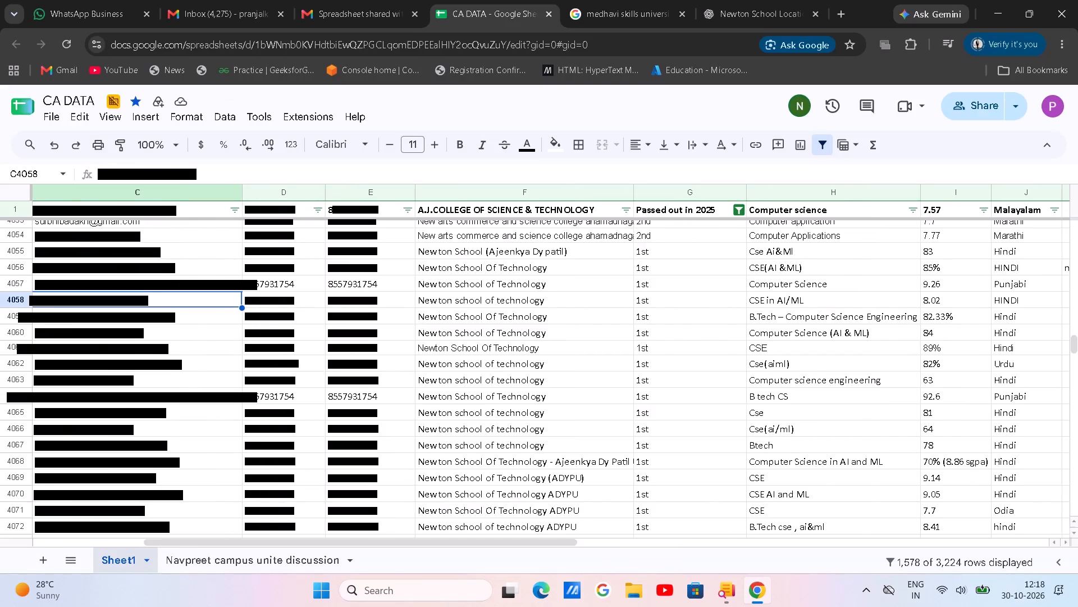
{"action": "key", "text": "Left"}
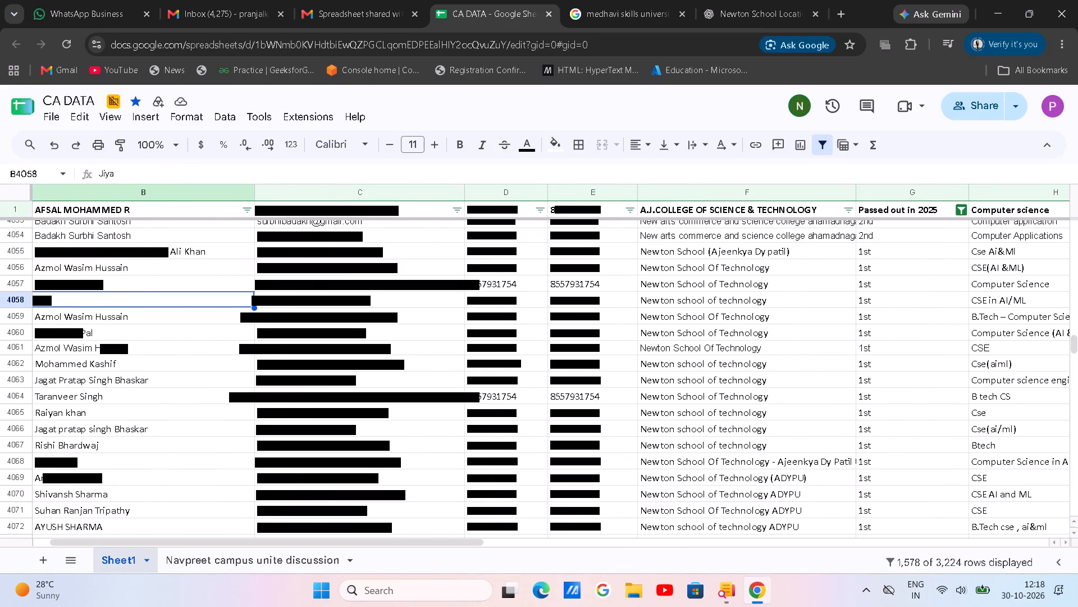
{"action": "key", "text": "Right"}
{"action": "key", "text": "Right"}
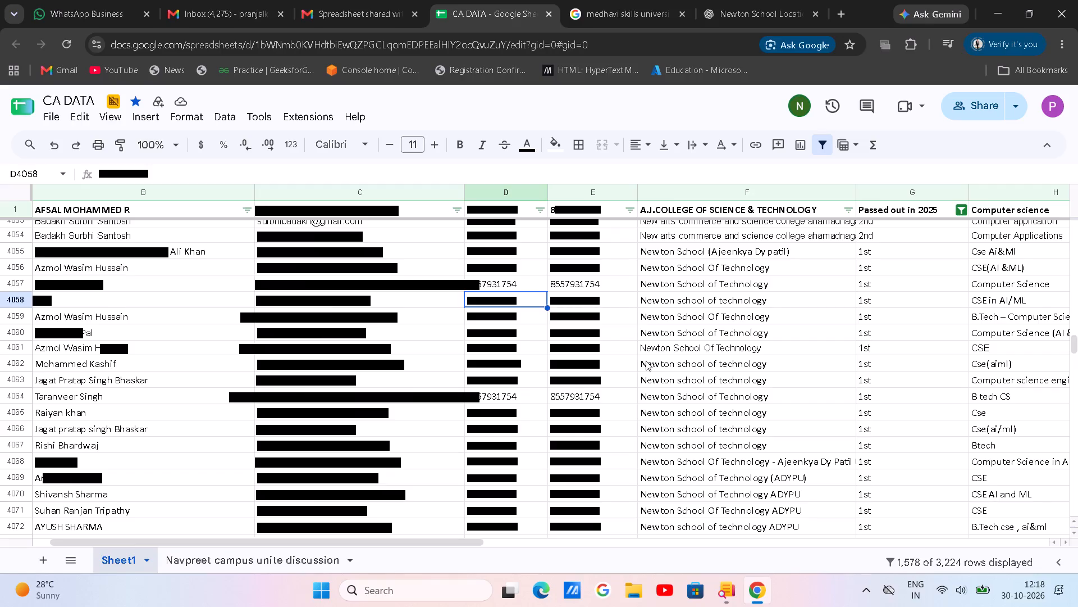
Record the remark "ni" in column K for the student in row 4058.
{"action": "scroll", "coordinate": [646, 361], "scroll_direction": "left", "scroll_amount": 2}
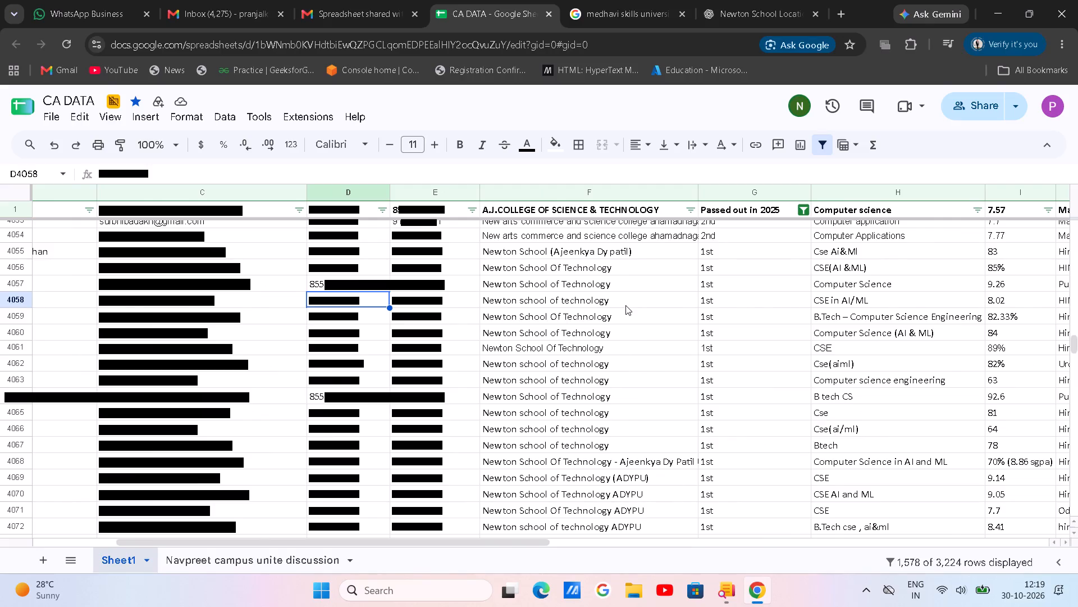
{"action": "key", "text": "Right"}
{"action": "key", "text": "Right"}
{"action": "key", "text": "Right"}
{"action": "key", "text": "Right"}
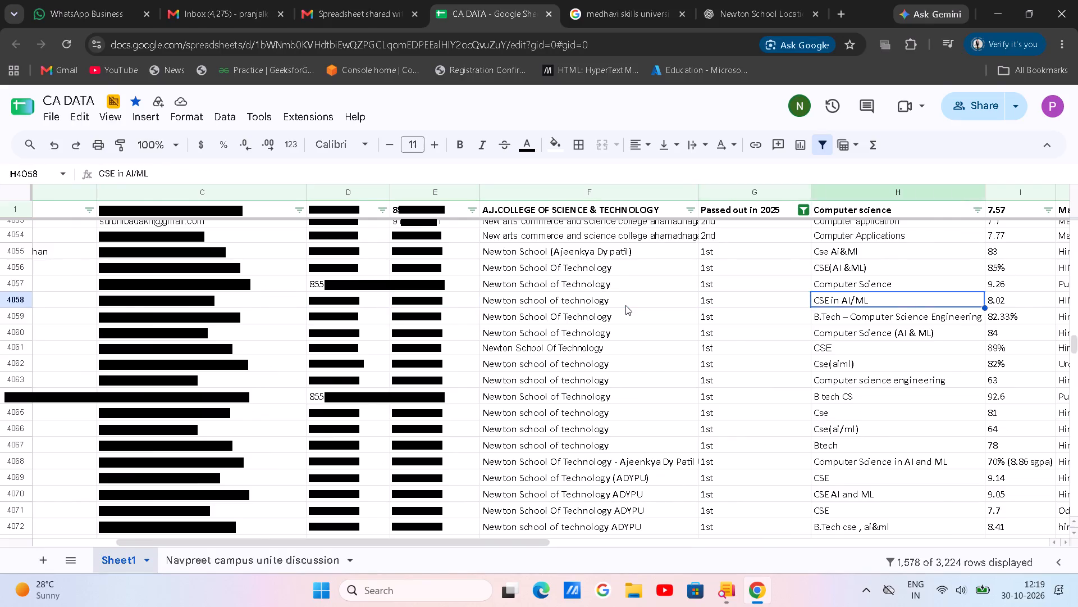
{"action": "key", "text": "Right"}
{"action": "key", "text": "Right"}
{"action": "key", "text": "Right"}
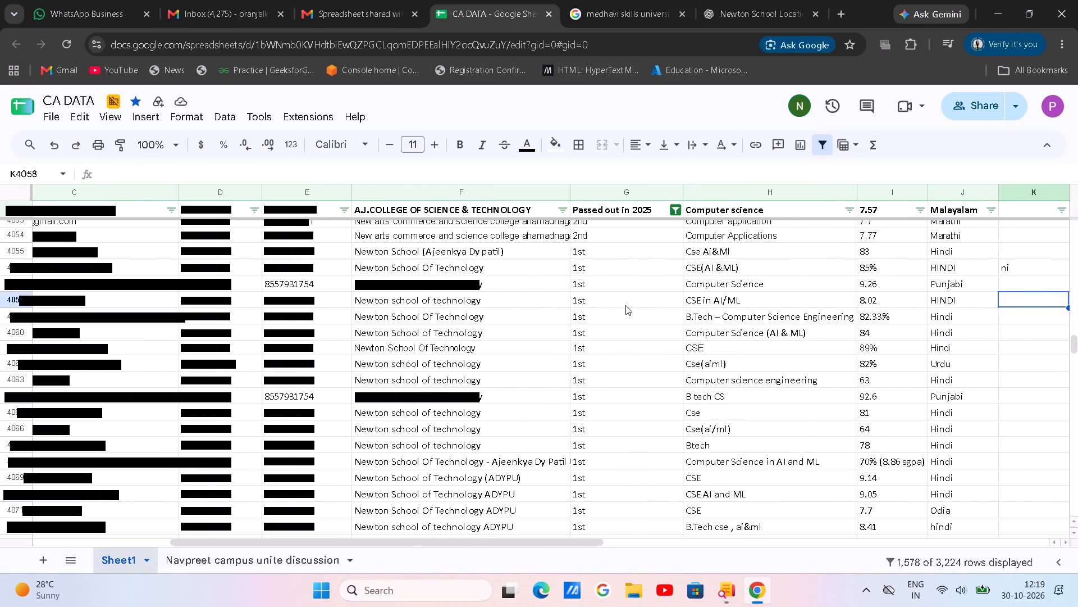
{"action": "type", "text": "ni"}
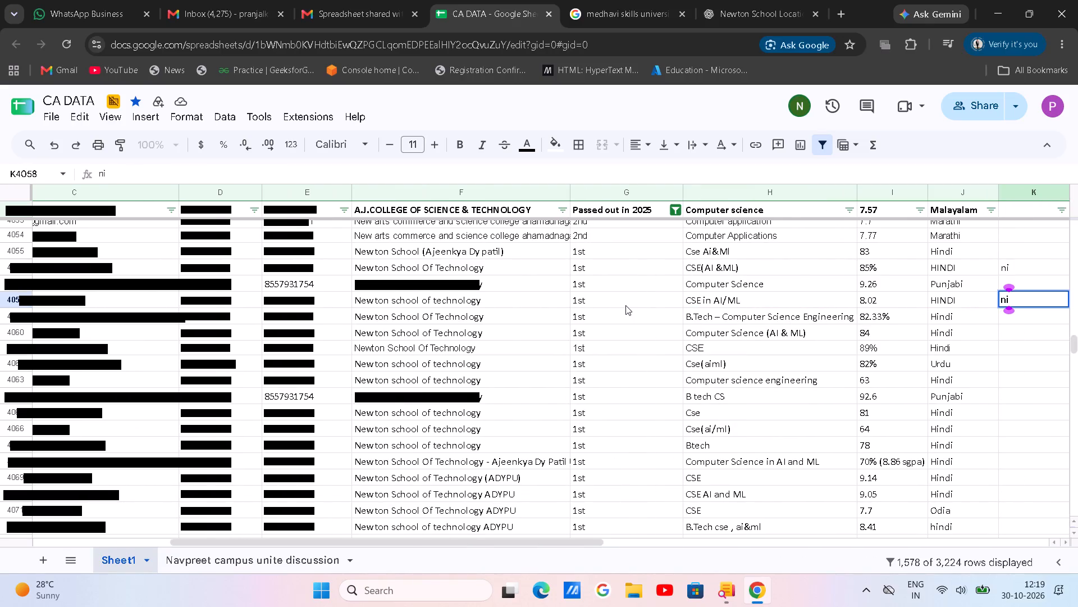
{"action": "key", "text": "Return"}
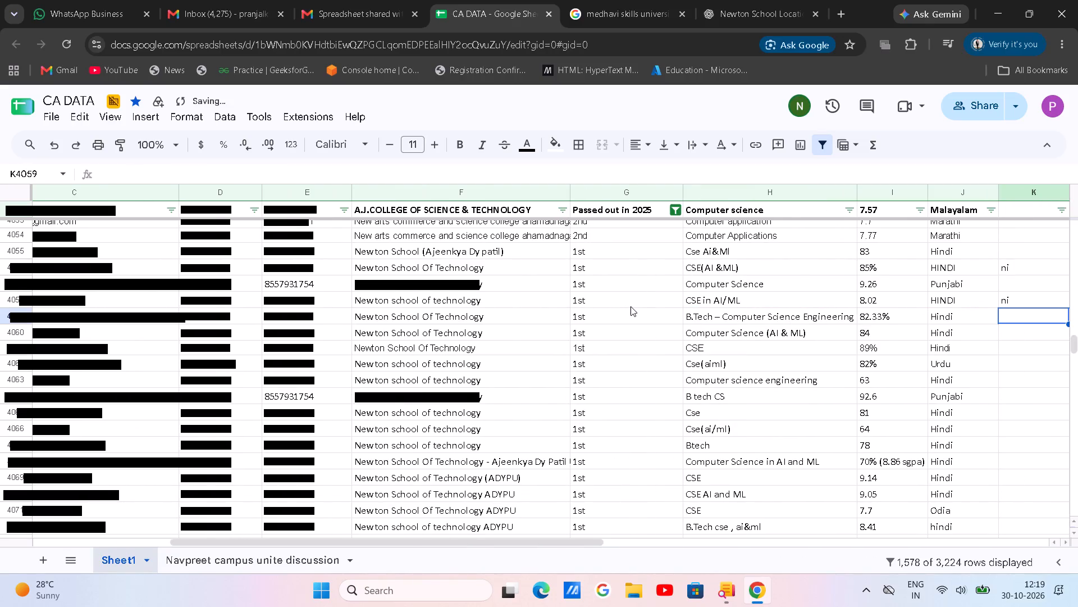
Examine the year, college, contact and name details of the Newton School Of Technology student in row 4059.
{"action": "key", "text": "Left"}
{"action": "key", "text": "Left"}
{"action": "key", "text": "Left"}
{"action": "key", "text": "Left"}
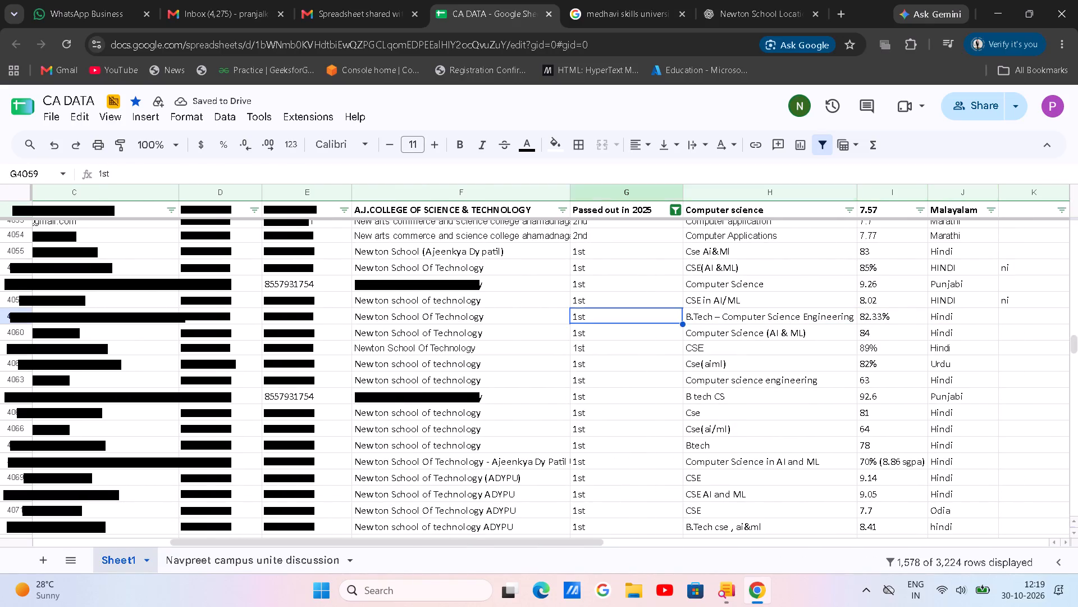
{"action": "key", "text": "Left"}
{"action": "key", "text": "Left"}
{"action": "key", "text": "Left"}
{"action": "key", "text": "Left"}
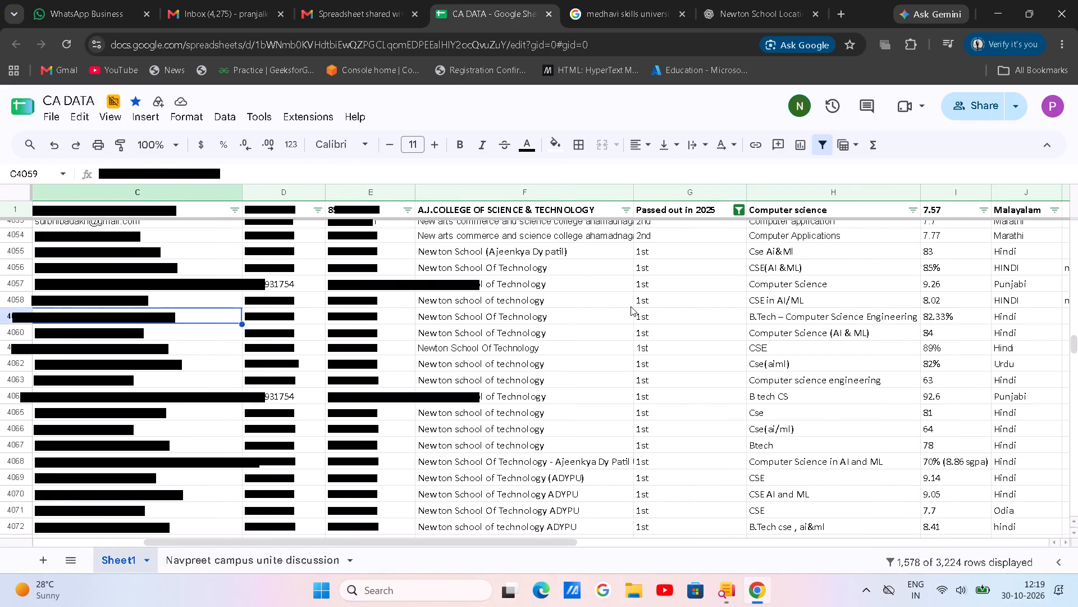
{"action": "key", "text": "Left"}
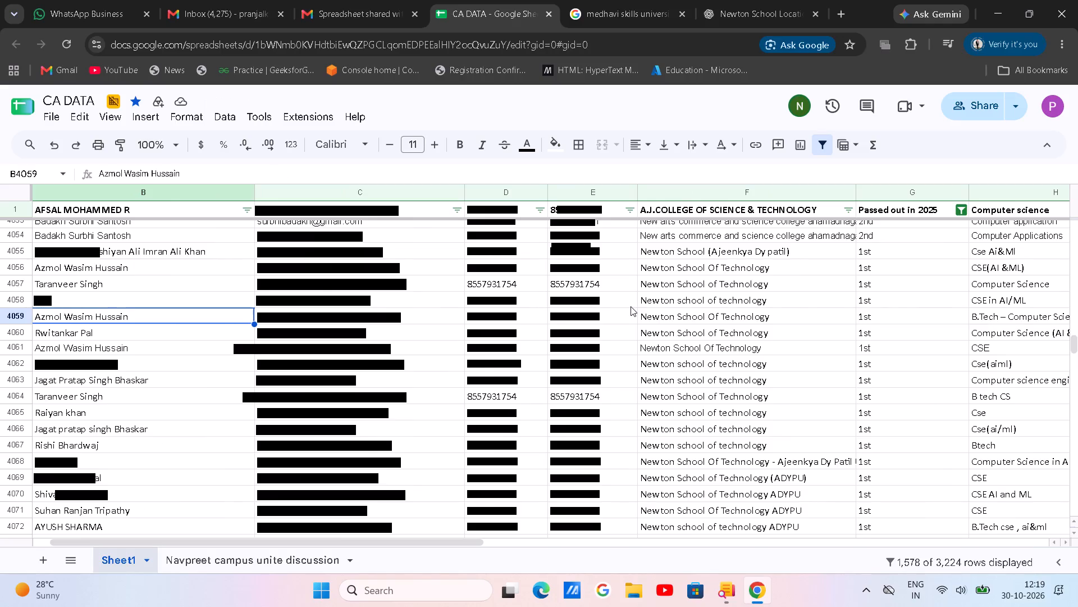
Record the remark "ni" in column K for the student in row 4059.
{"action": "key", "text": "Right"}
{"action": "key", "text": "Right"}
{"action": "key", "text": "Right"}
{"action": "key", "text": "Right"}
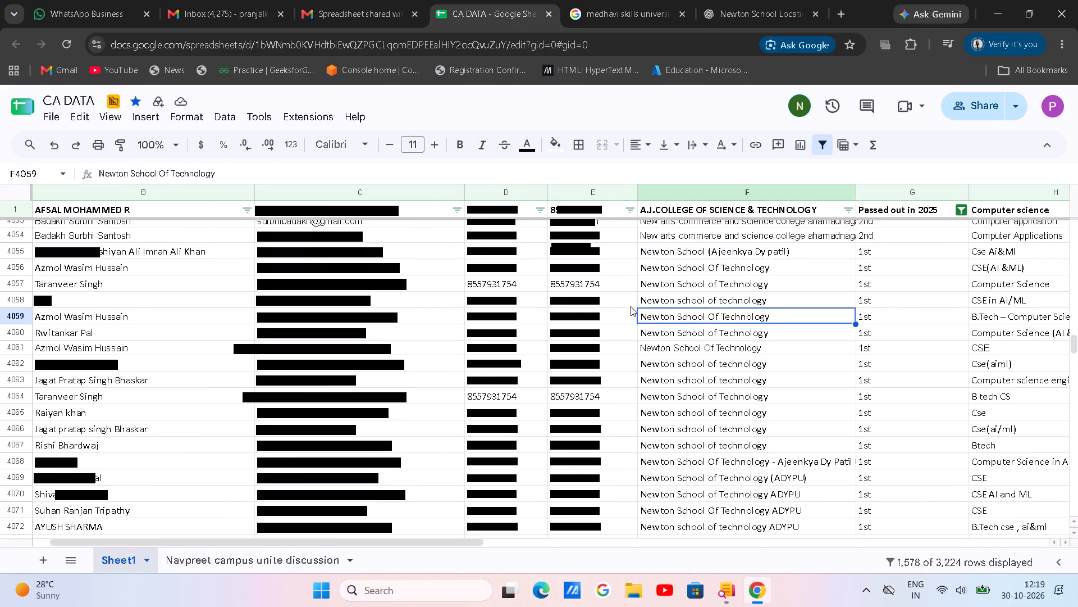
{"action": "key", "text": "Right"}
{"action": "key", "text": "Right"}
{"action": "key", "text": "Right"}
{"action": "key", "text": "Right"}
{"action": "key", "text": "Right"}
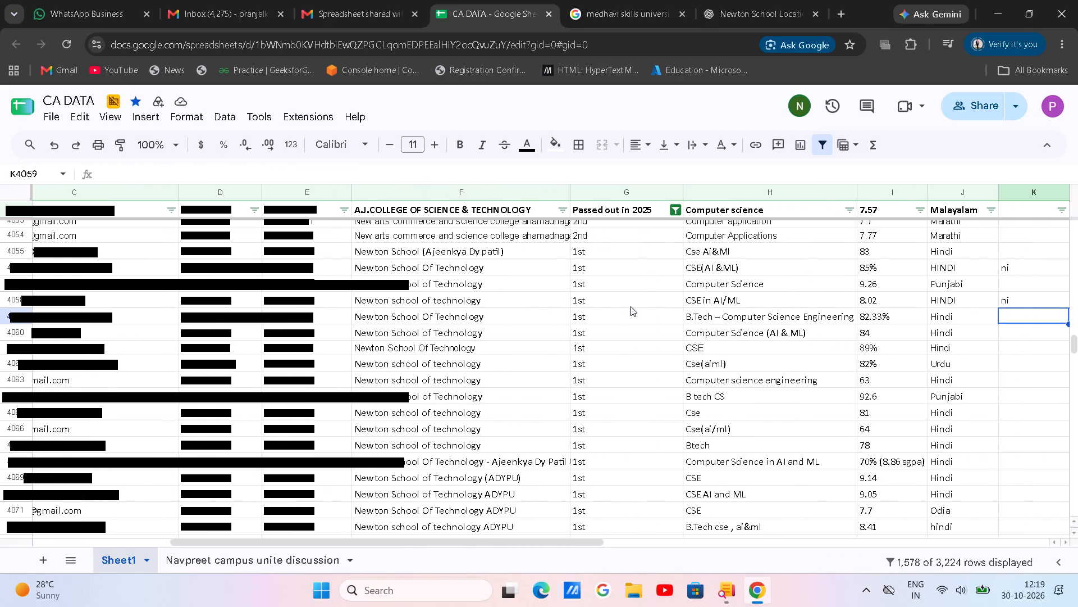
{"action": "type", "text": "ni"}
{"action": "key", "text": "Return"}
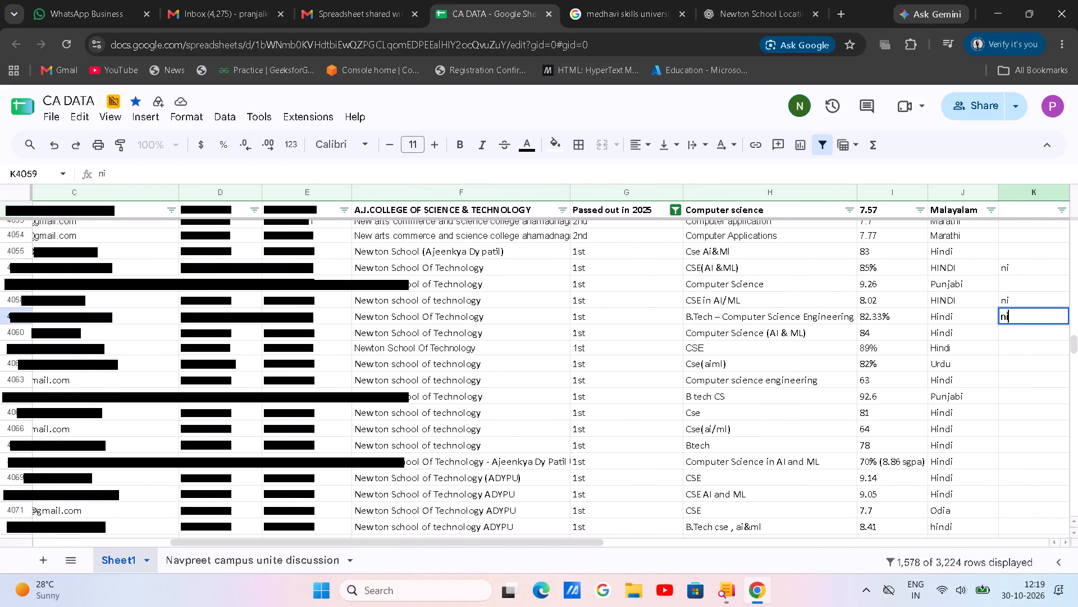
Examine the year, contact, name and college details of the Newton School of Technology student in row 4060.
{"action": "key", "text": "Left"}
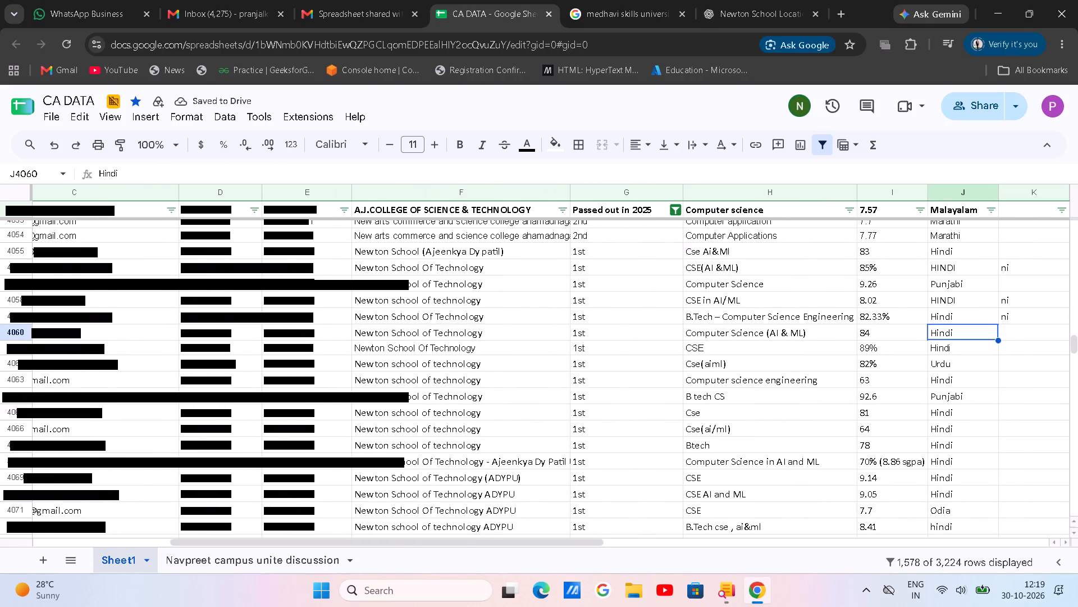
{"action": "key", "text": "Left"}
{"action": "key", "text": "Left"}
{"action": "key", "text": "Left"}
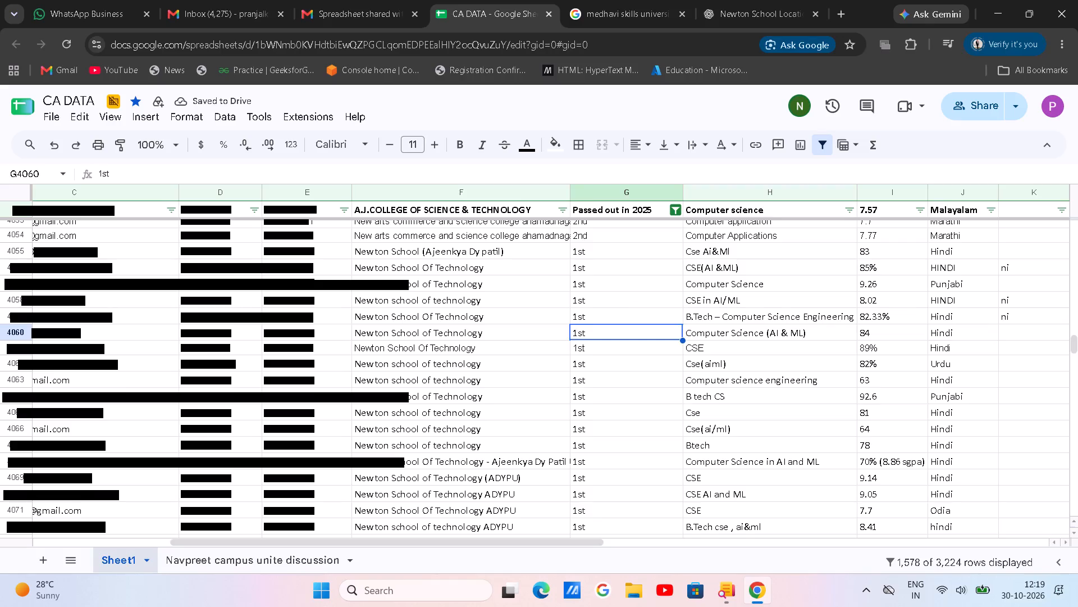
{"action": "key", "text": "Left"}
{"action": "key", "text": "Left"}
{"action": "key", "text": "Left"}
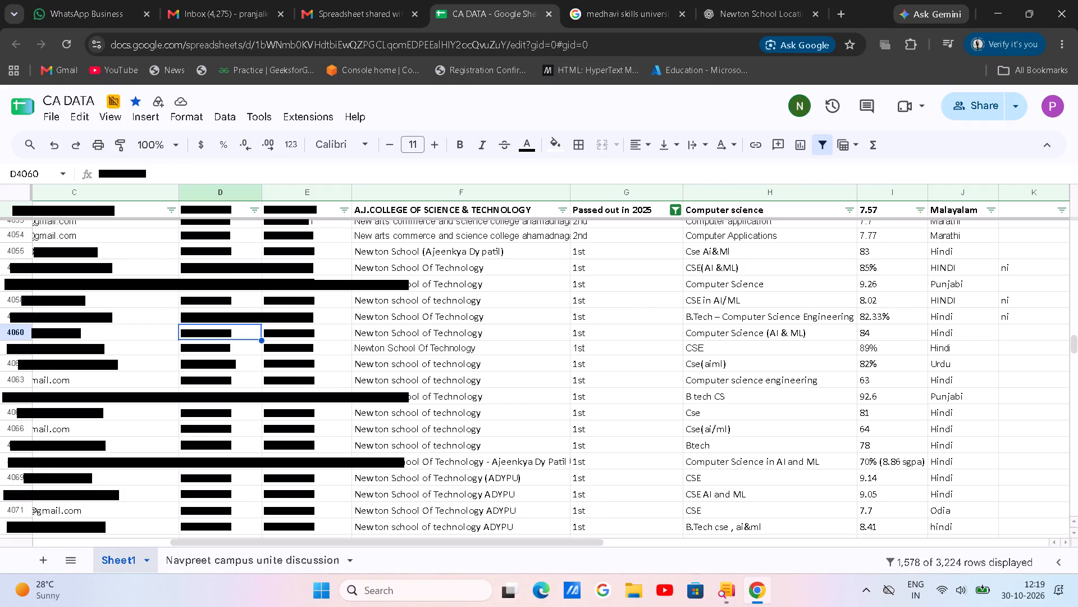
{"action": "left_click", "coordinate": [631, 306]}
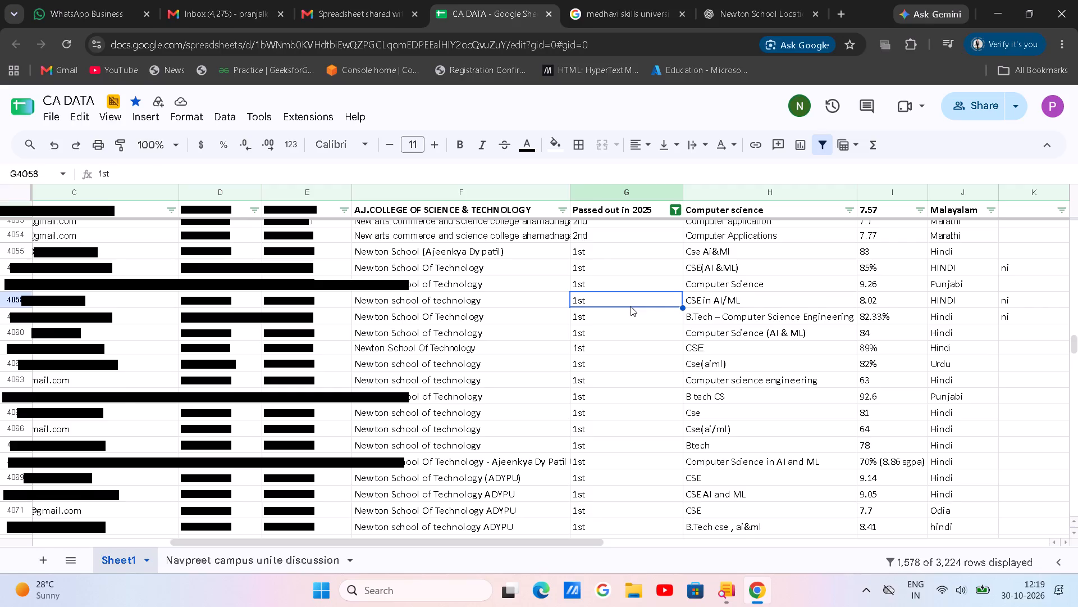
{"action": "key", "text": "Down"}
{"action": "key", "text": "Down"}
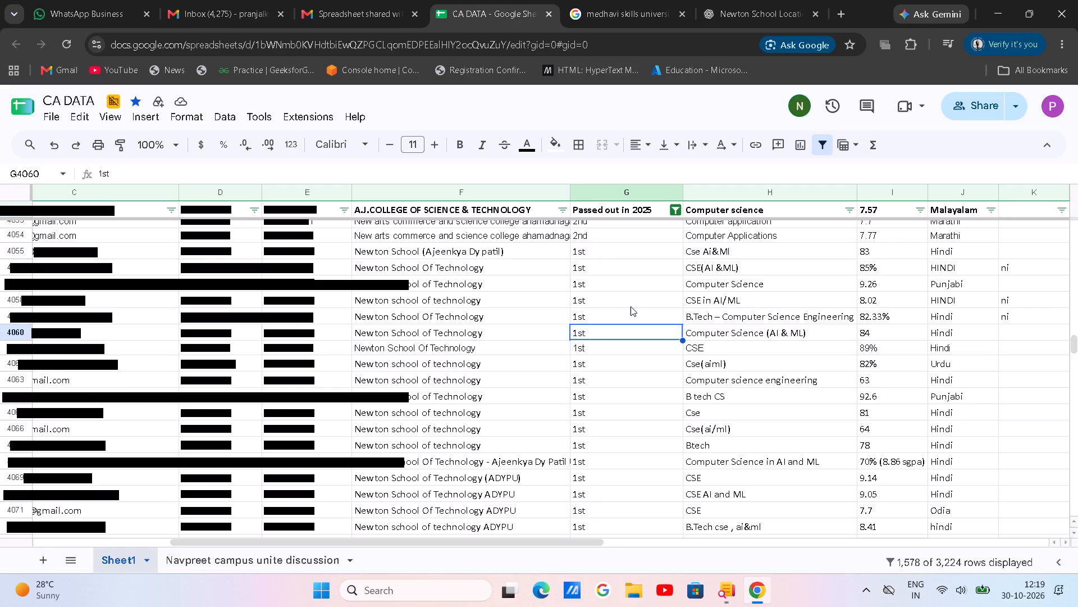
{"action": "key", "text": "Left"}
{"action": "key", "text": "Left"}
{"action": "key", "text": "Left"}
{"action": "key", "text": "Left"}
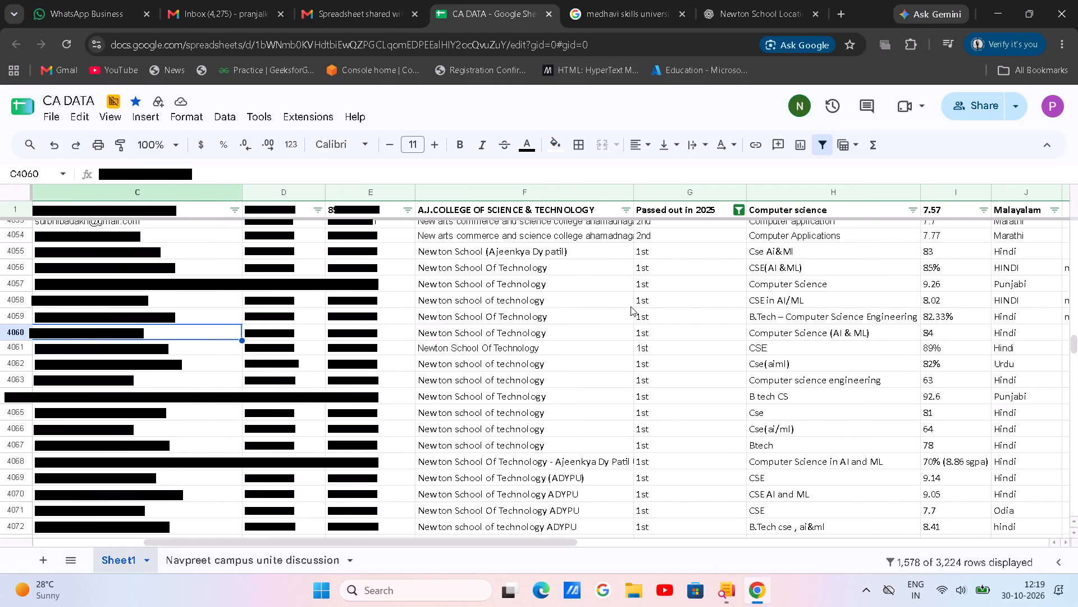
{"action": "key", "text": "Left"}
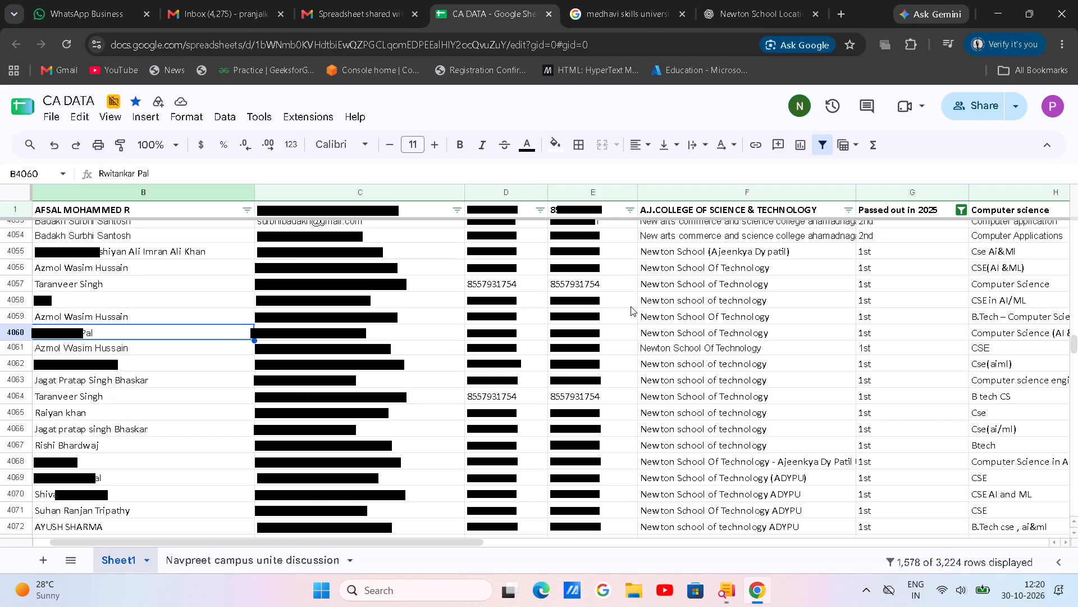
{"action": "scroll", "coordinate": [631, 306], "scroll_direction": "left", "scroll_amount": 1}
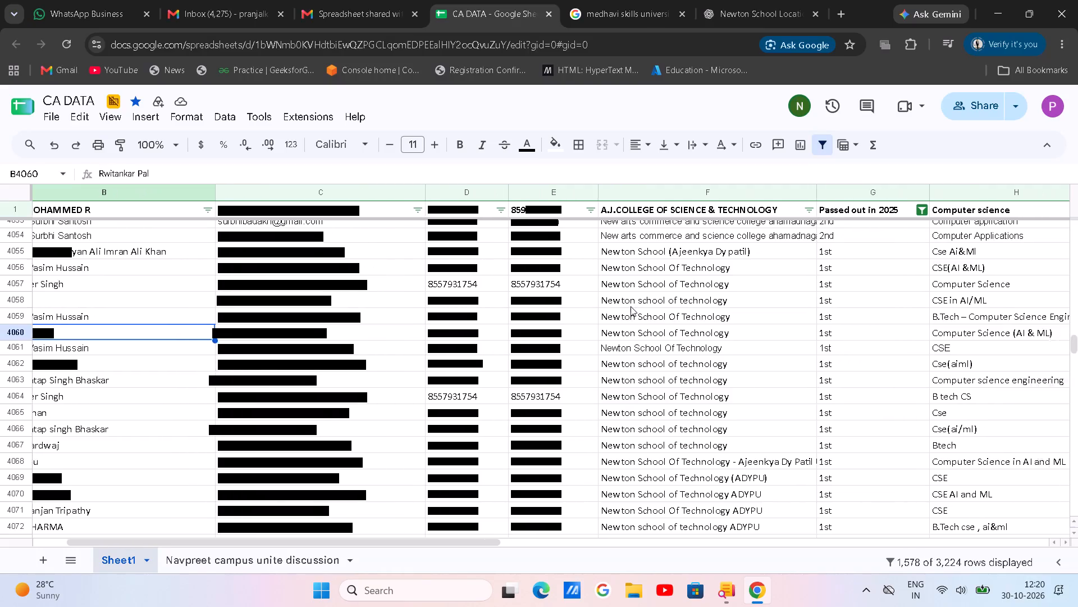
{"action": "scroll", "coordinate": [631, 306], "scroll_direction": "left", "scroll_amount": 2}
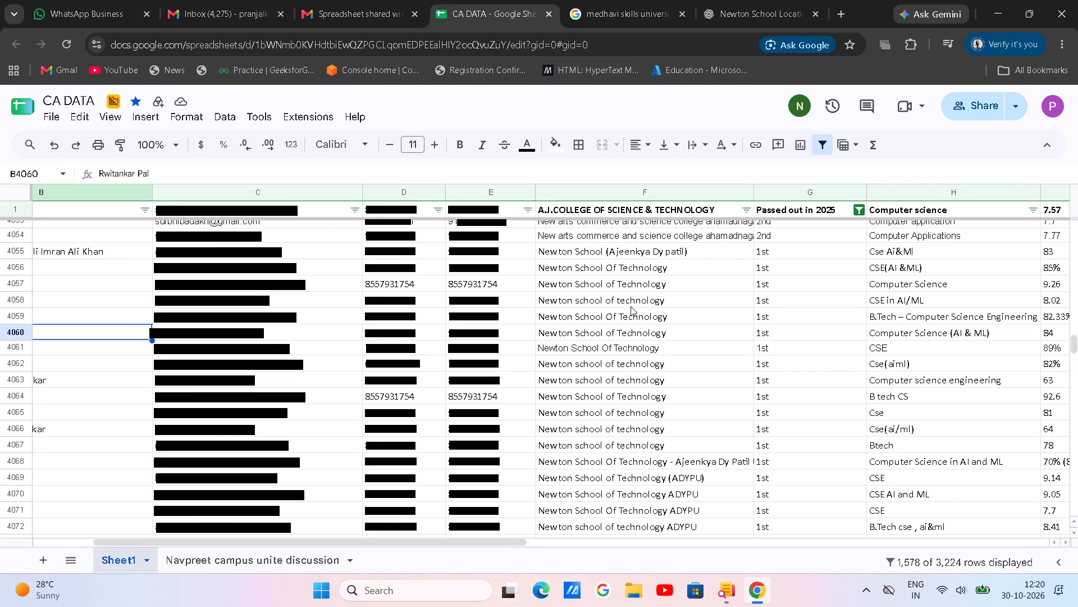
{"action": "scroll", "coordinate": [631, 306], "scroll_direction": "left", "scroll_amount": 1}
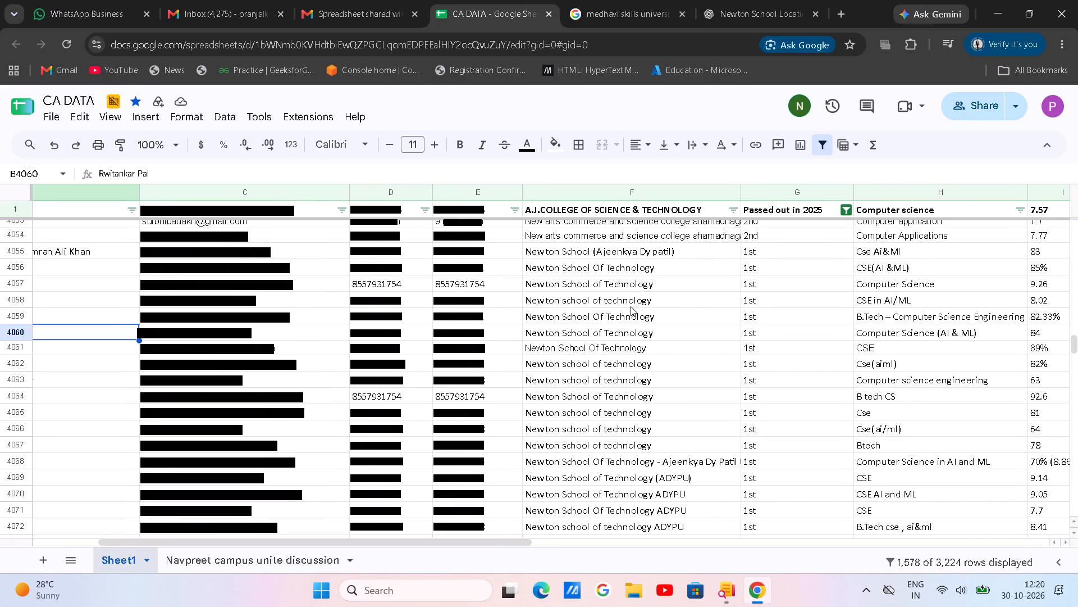
{"action": "scroll", "coordinate": [631, 306], "scroll_direction": "left", "scroll_amount": 1}
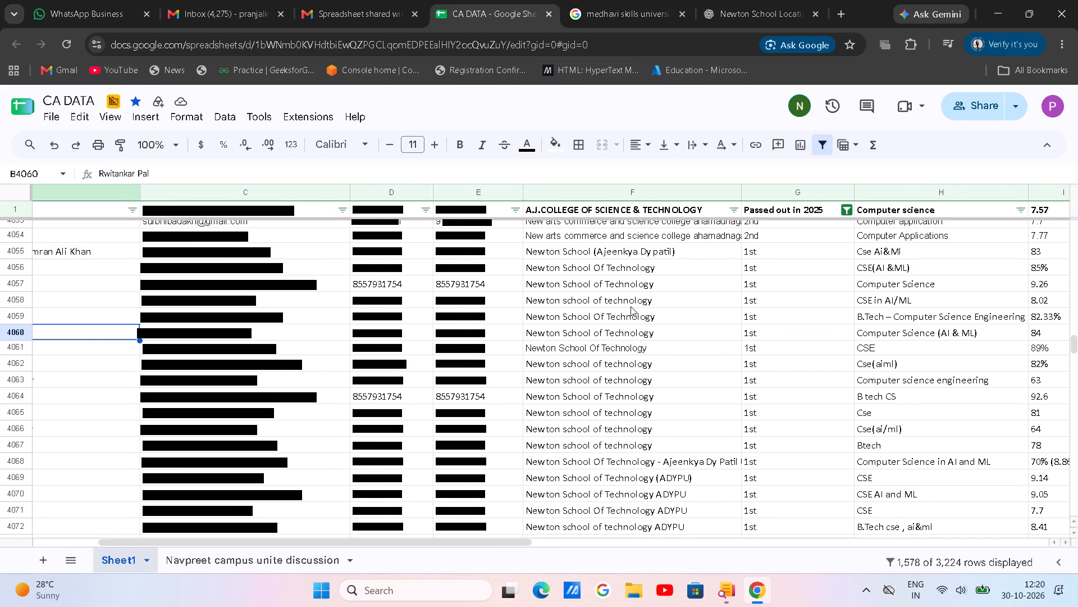
{"action": "scroll", "coordinate": [631, 306], "scroll_direction": "left", "scroll_amount": 2}
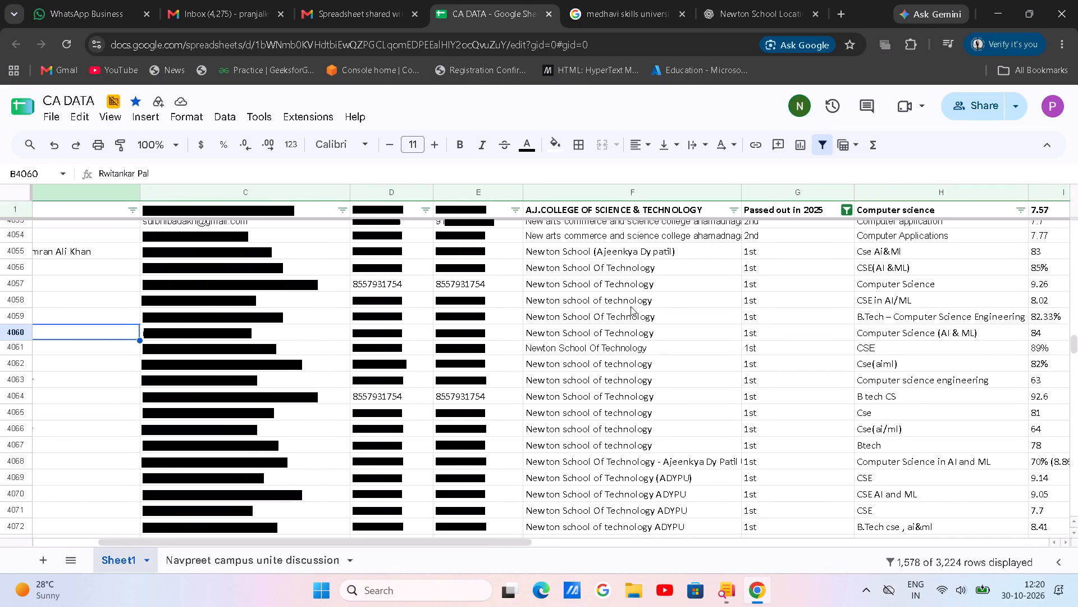
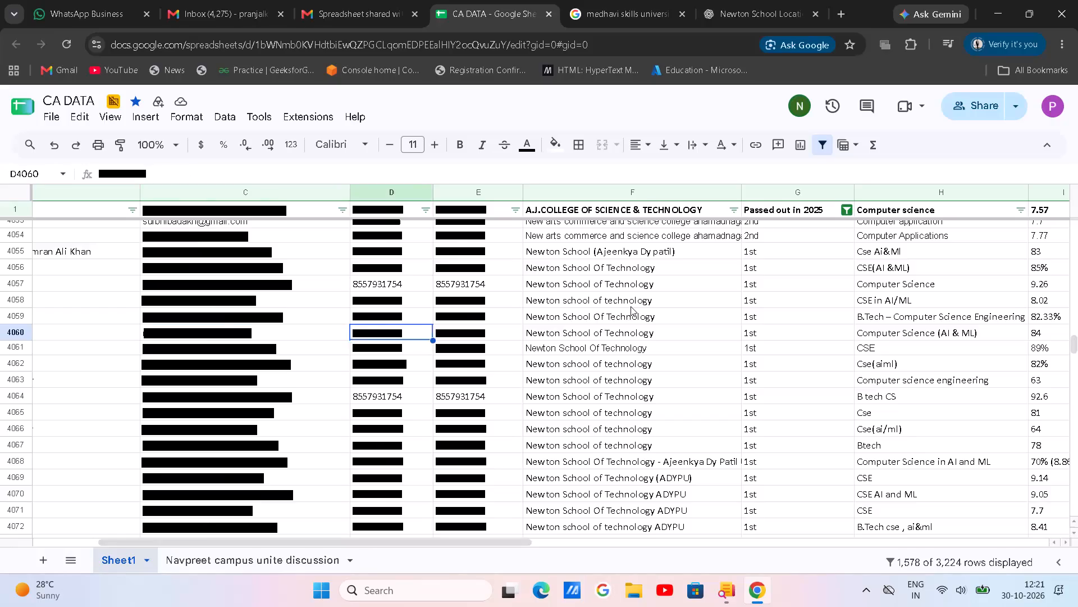
Record the remark "ni" in column K for the student in row 4060.
{"action": "key", "text": "Right"}
{"action": "key", "text": "Right"}
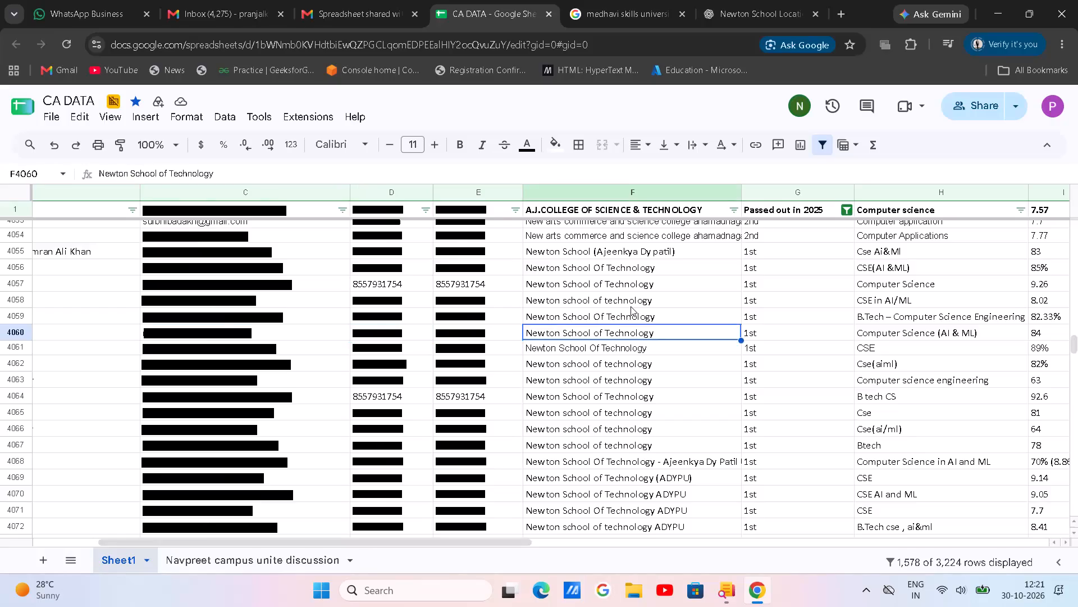
{"action": "key", "text": "Right"}
{"action": "key", "text": "Right"}
{"action": "key", "text": "Right"}
{"action": "key", "text": "Right"}
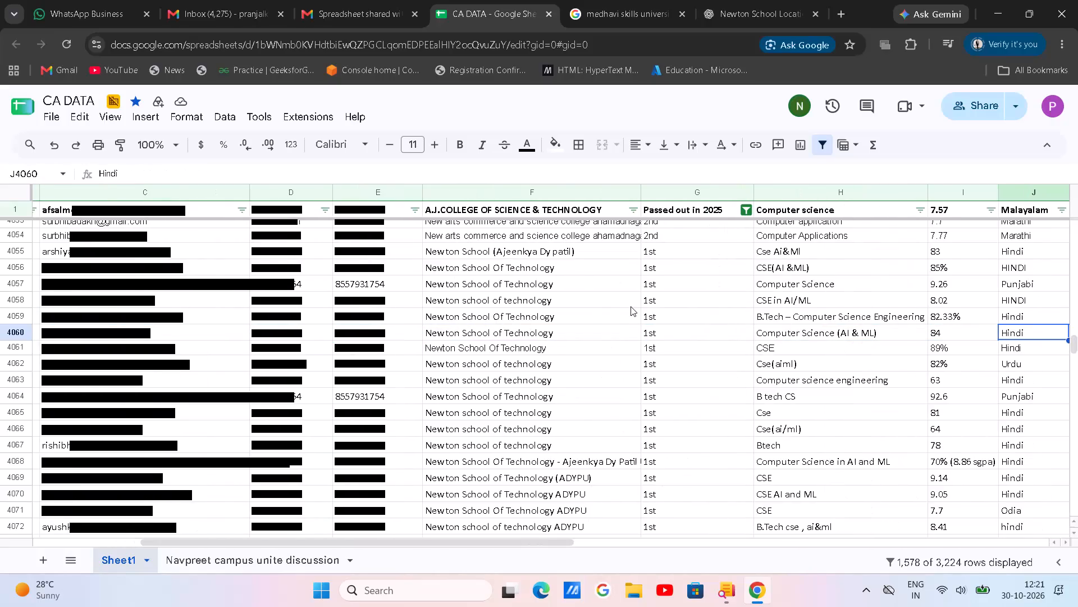
{"action": "key", "text": "Right"}
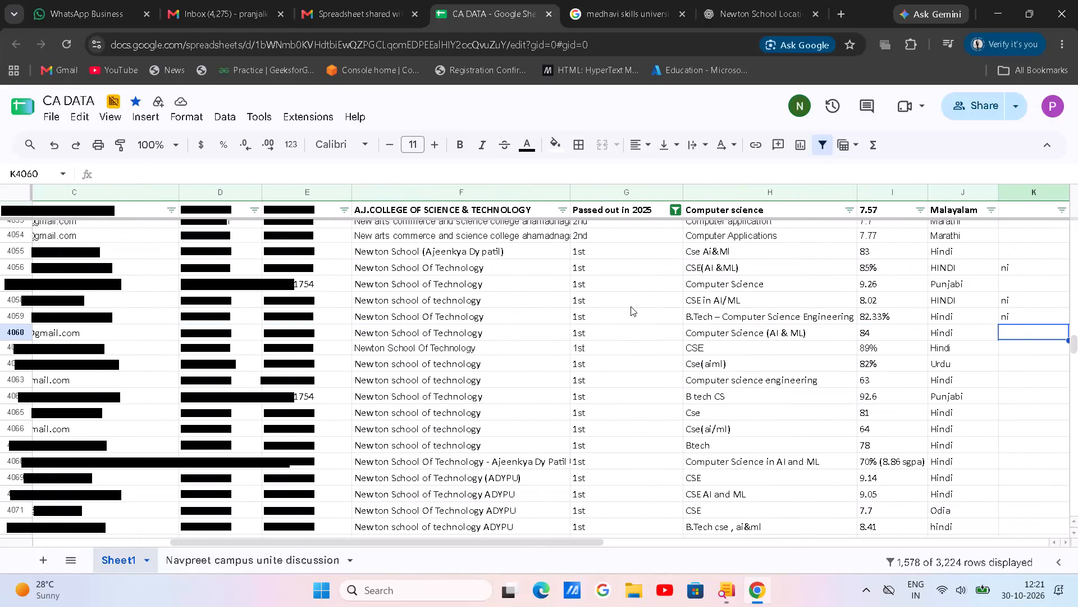
{"action": "type", "text": "ni"}
{"action": "key", "text": "Return"}
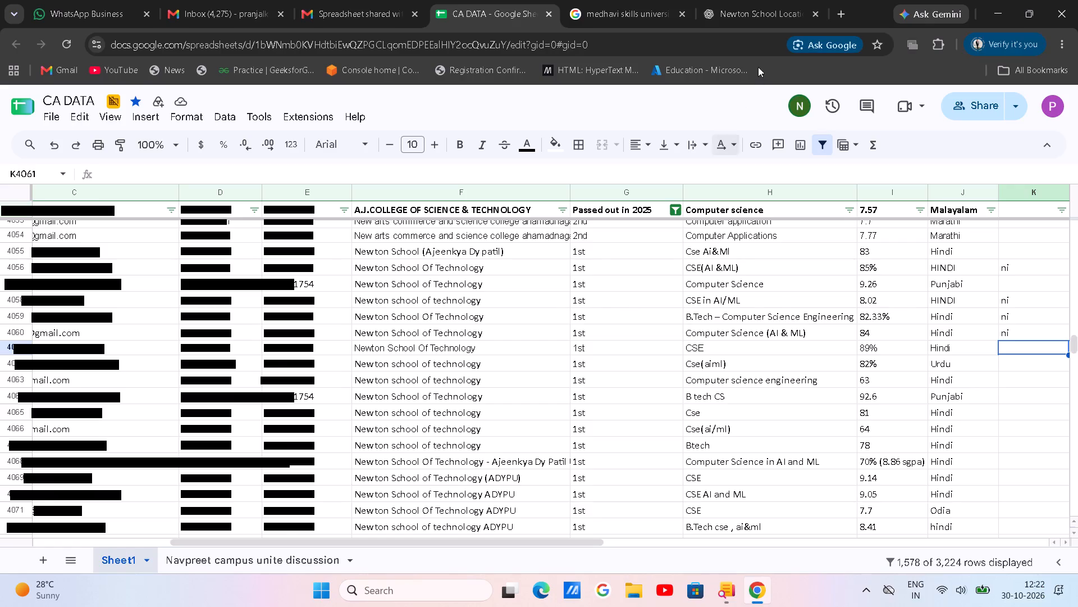
Check the Newton School of Technology campus locations in the ChatGPT conversation and return to the CA DATA spreadsheet.
{"action": "left_click", "coordinate": [755, 8]}
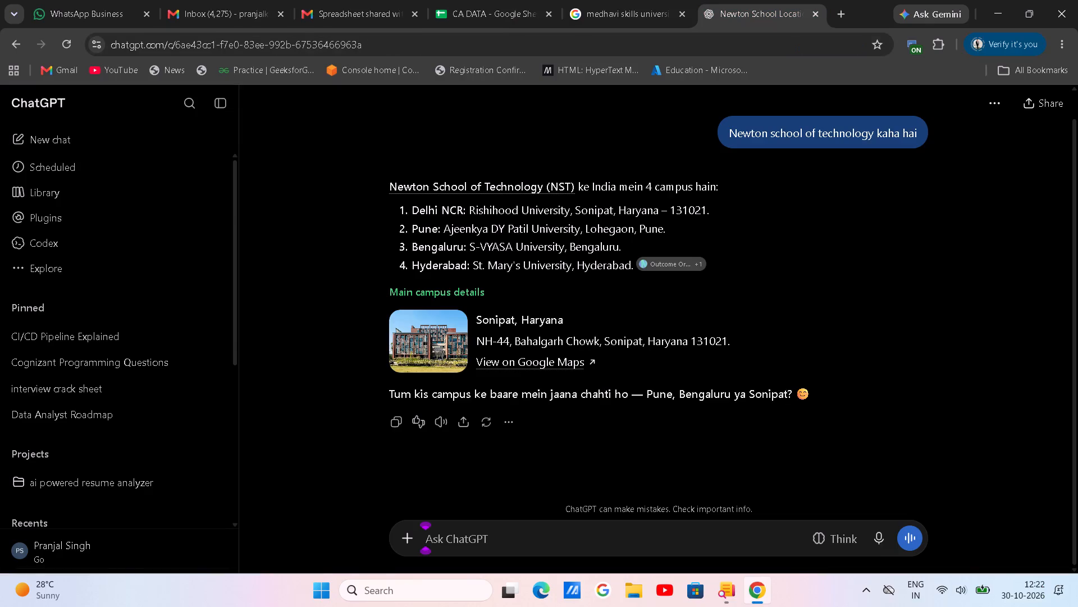
{"action": "left_click", "coordinate": [475, 0]}
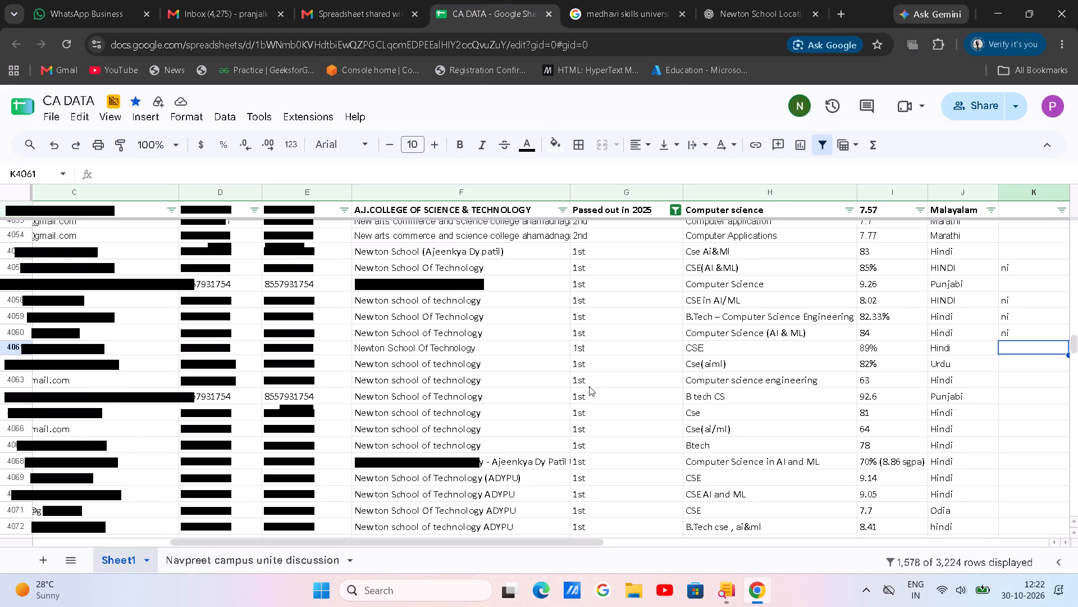
Examine the year, college, contact, course and email details of the Newton School Of Technology student in row 4061.
{"action": "left_click", "coordinate": [668, 350]}
{"action": "left_click_drag", "start_coordinate": [668, 350], "coordinate": [659, 350]}
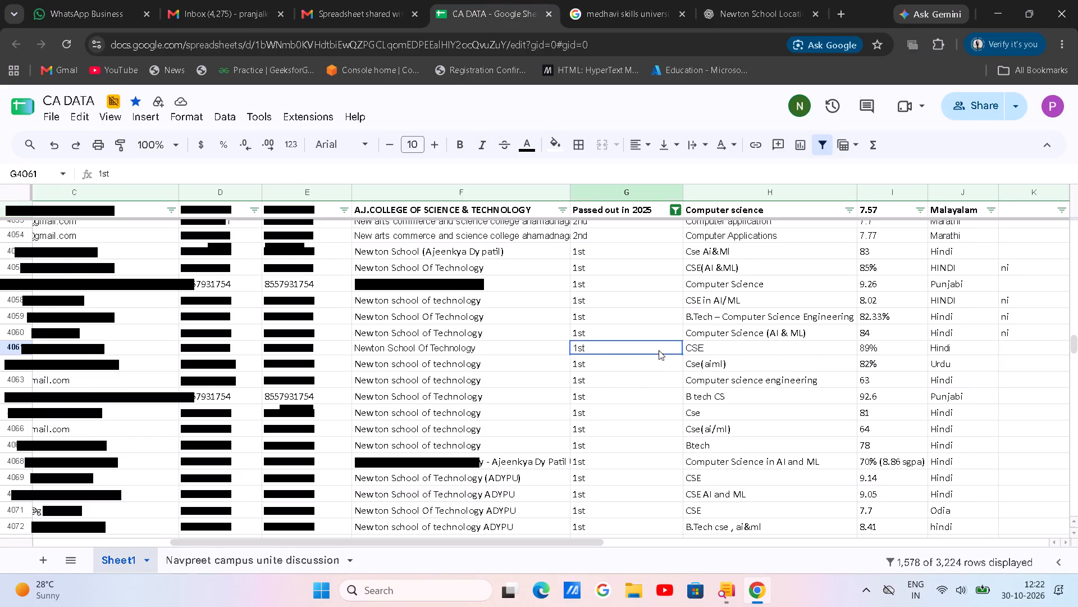
{"action": "left_click_drag", "start_coordinate": [659, 350], "coordinate": [437, 350]}
{"action": "left_click", "coordinate": [437, 350]}
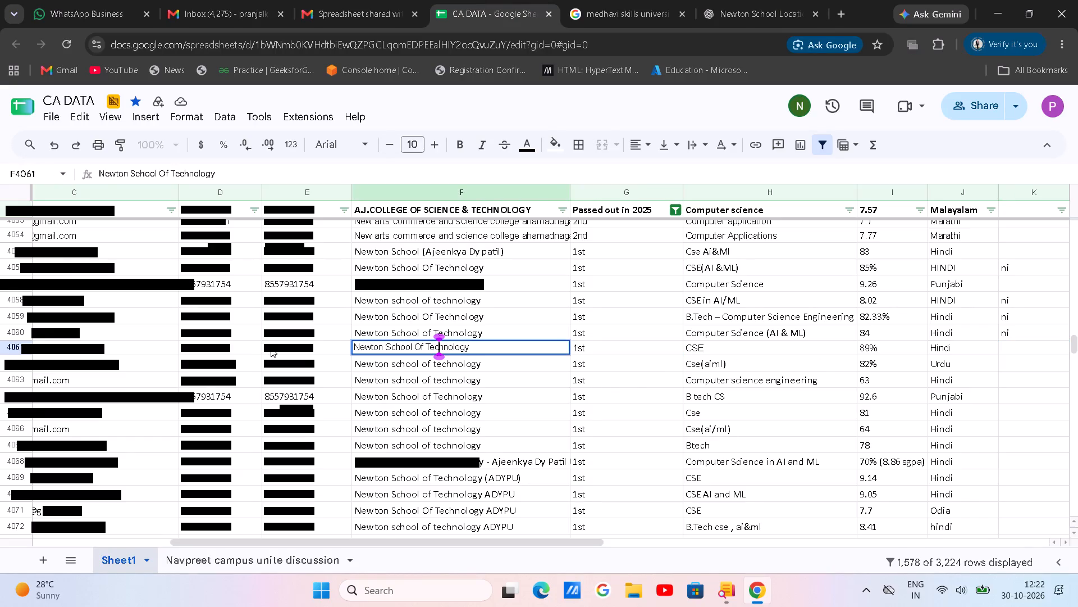
{"action": "left_click", "coordinate": [271, 347]}
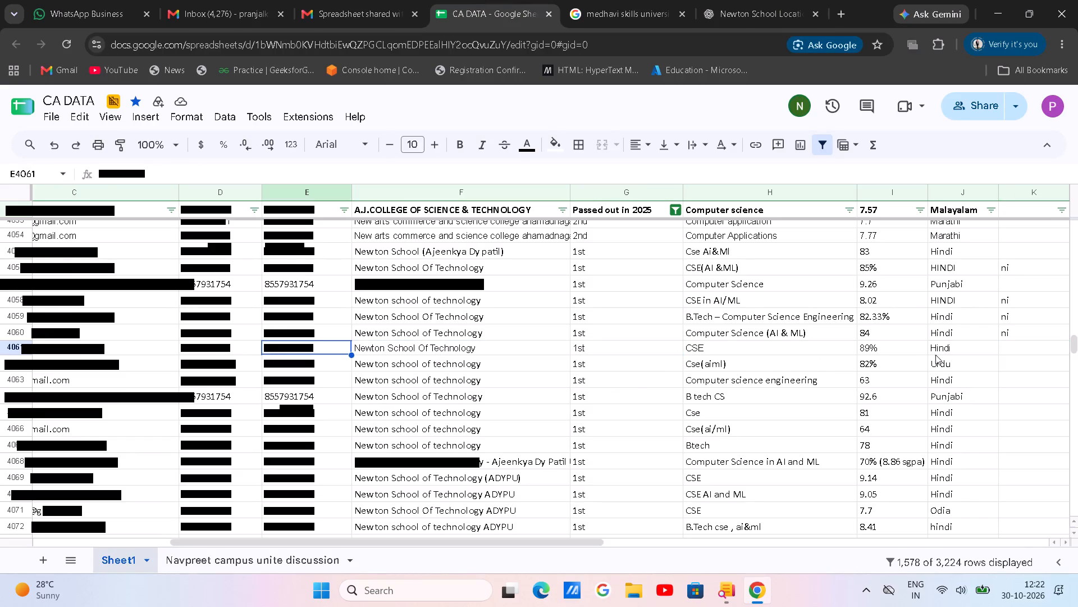
{"action": "left_click", "coordinate": [937, 354]}
{"action": "left_click", "coordinate": [839, 346]}
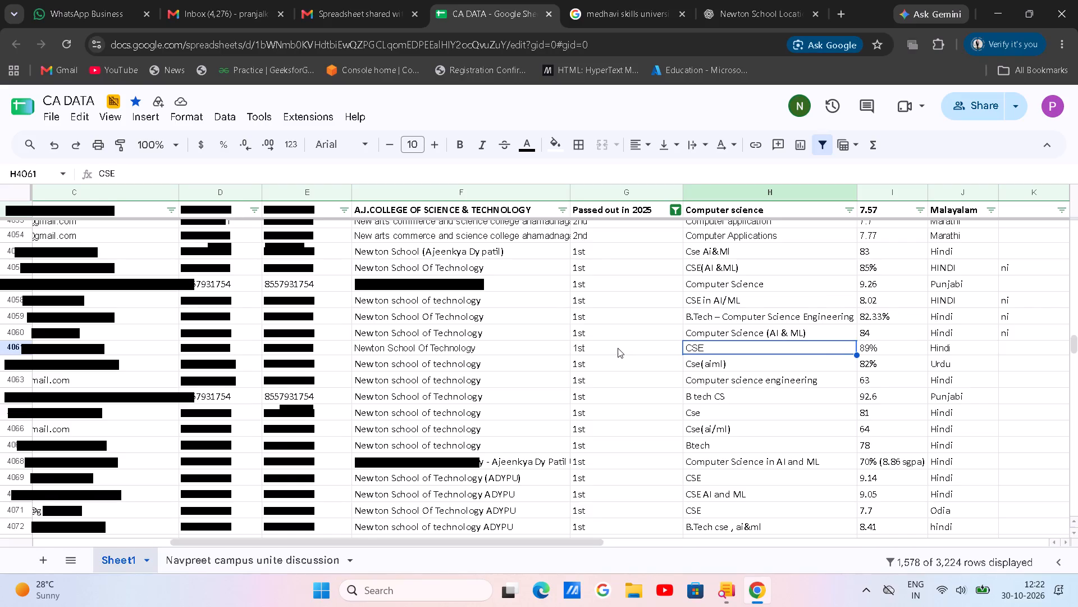
{"action": "left_click", "coordinate": [595, 345]}
{"action": "scroll", "coordinate": [595, 345], "scroll_direction": "right", "scroll_amount": 2}
{"action": "left_click", "coordinate": [507, 354]}
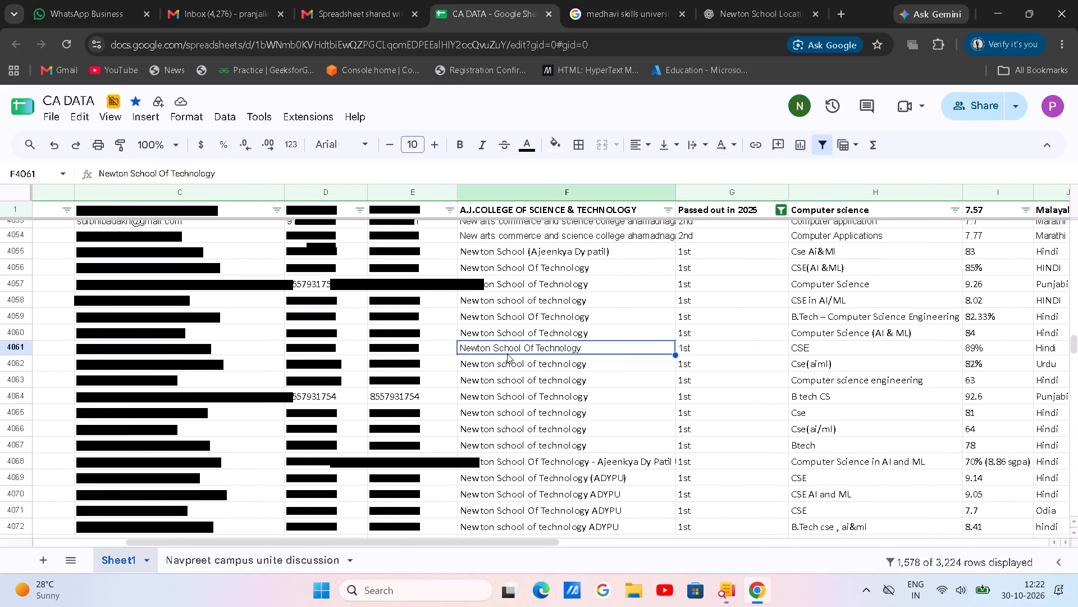
{"action": "scroll", "coordinate": [507, 354], "scroll_direction": "right", "scroll_amount": 3}
{"action": "left_click", "coordinate": [507, 354]}
{"action": "scroll", "coordinate": [507, 354], "scroll_direction": "right", "scroll_amount": 2}
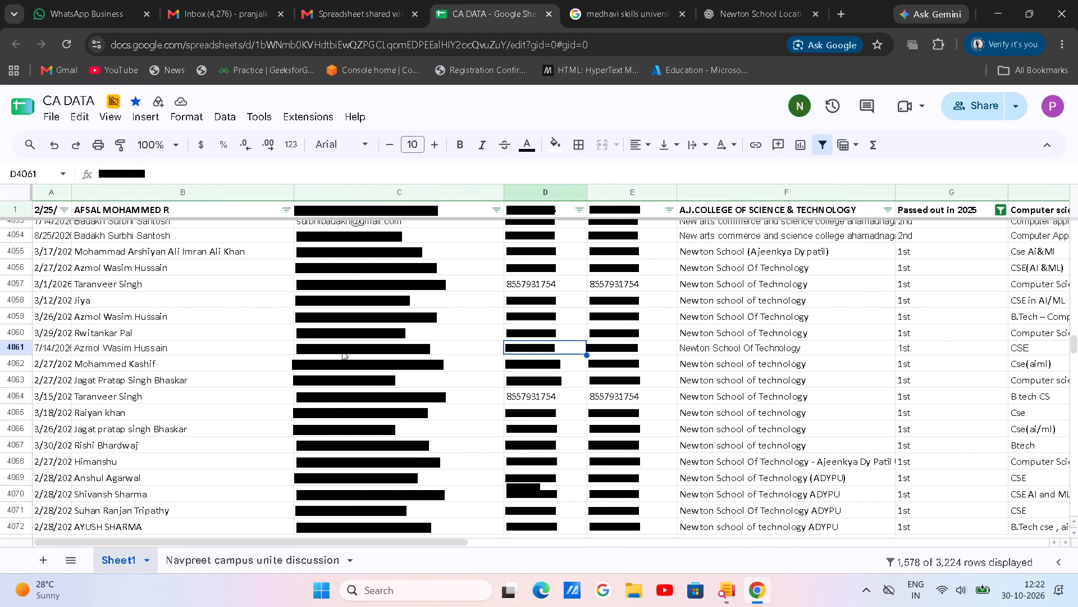
{"action": "left_click", "coordinate": [326, 350]}
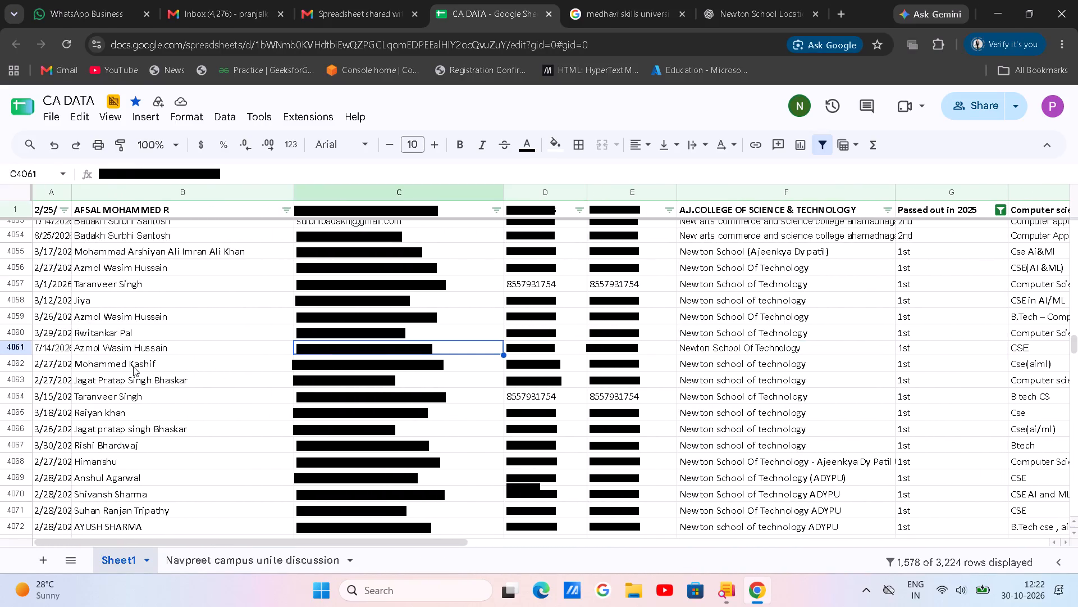
Examine the name and email details of the Newton School of Technology student in row 4062.
{"action": "left_click", "coordinate": [133, 366]}
{"action": "left_click", "coordinate": [318, 370]}
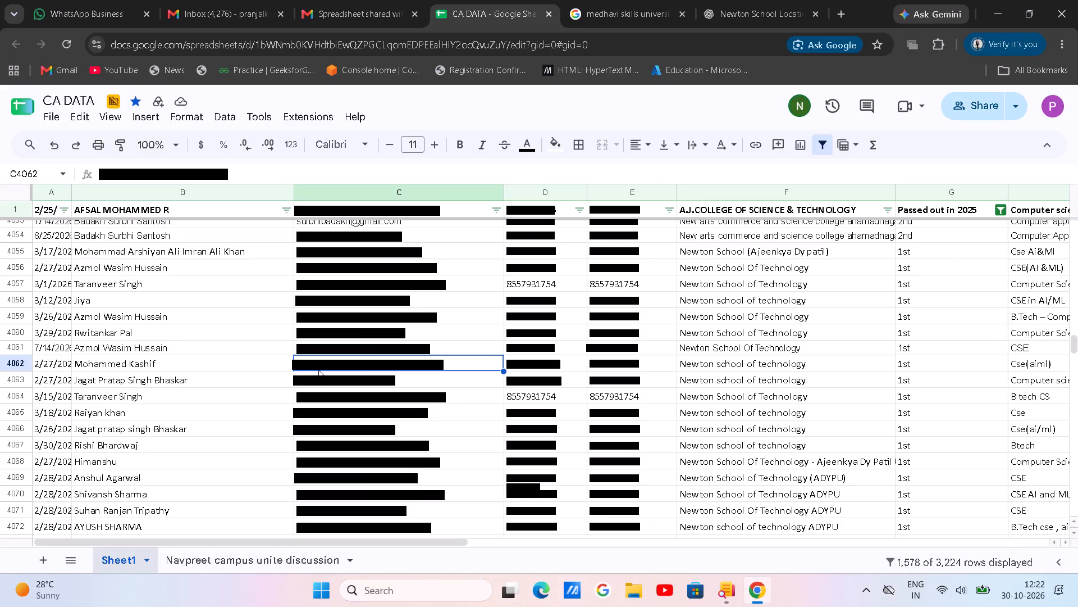
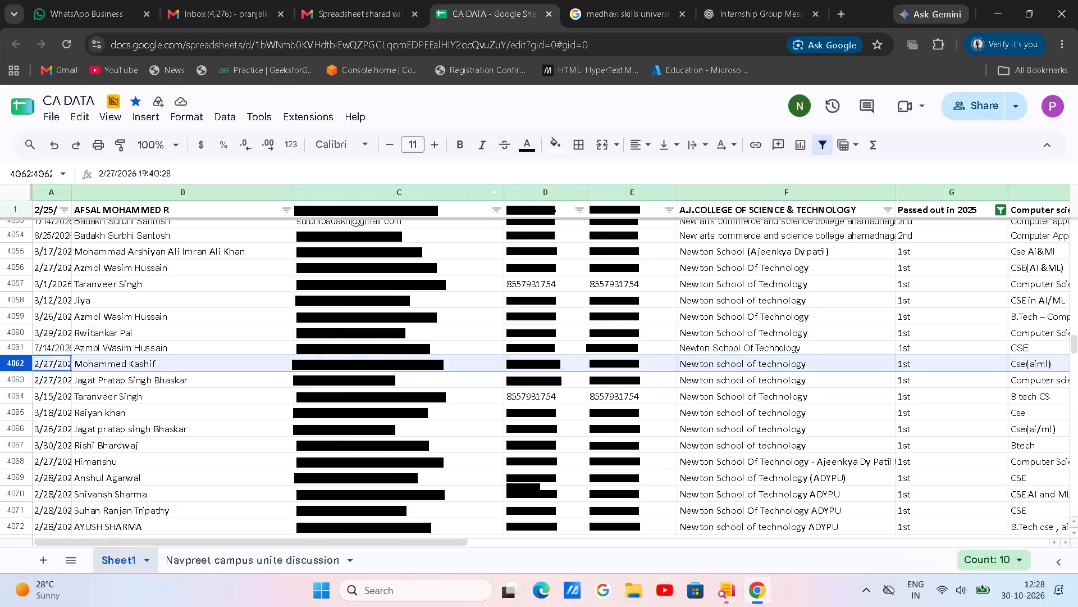
Fill the whole row 4062 of the Newton School of Technology student with bright green.
{"action": "left_click", "coordinate": [553, 144]}
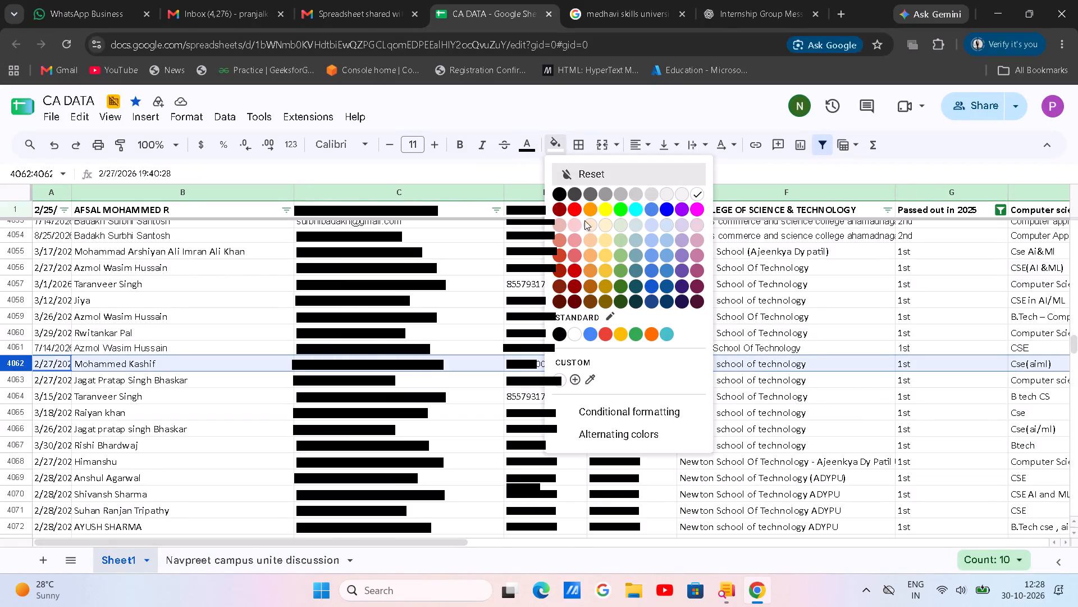
{"action": "left_click", "coordinate": [625, 207]}
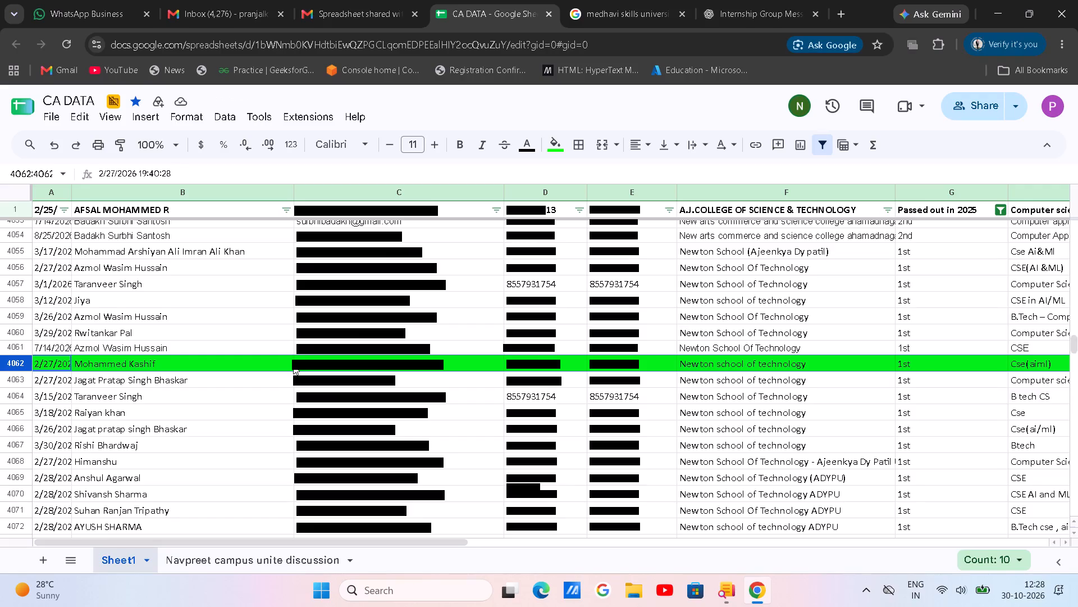
Examine the name, email and contact number details of the Newton School of Technology student in row 4063.
{"action": "left_click", "coordinate": [220, 379]}
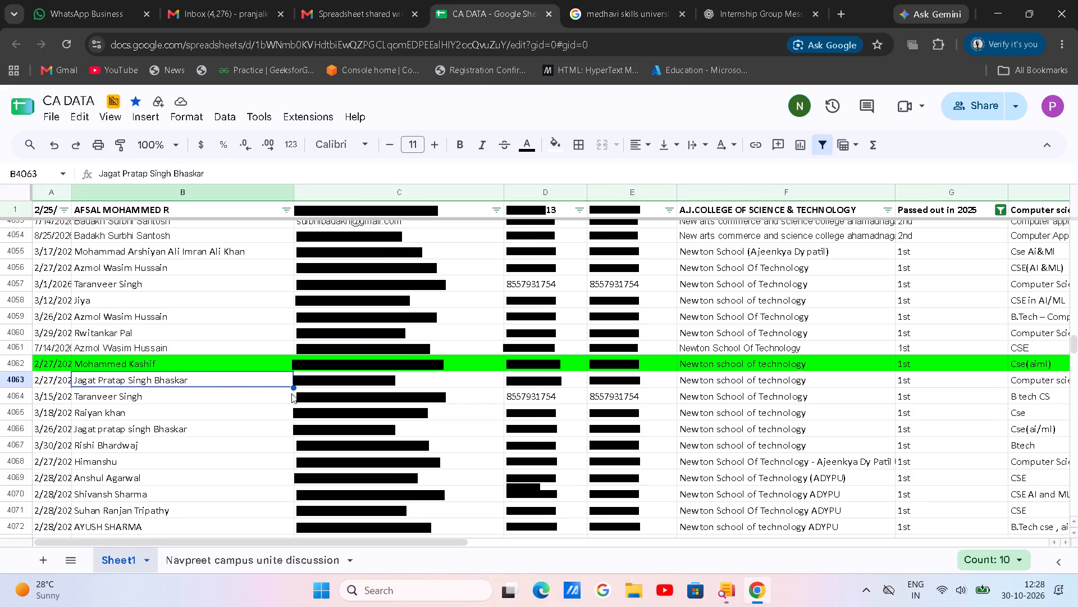
{"action": "left_click", "coordinate": [331, 377]}
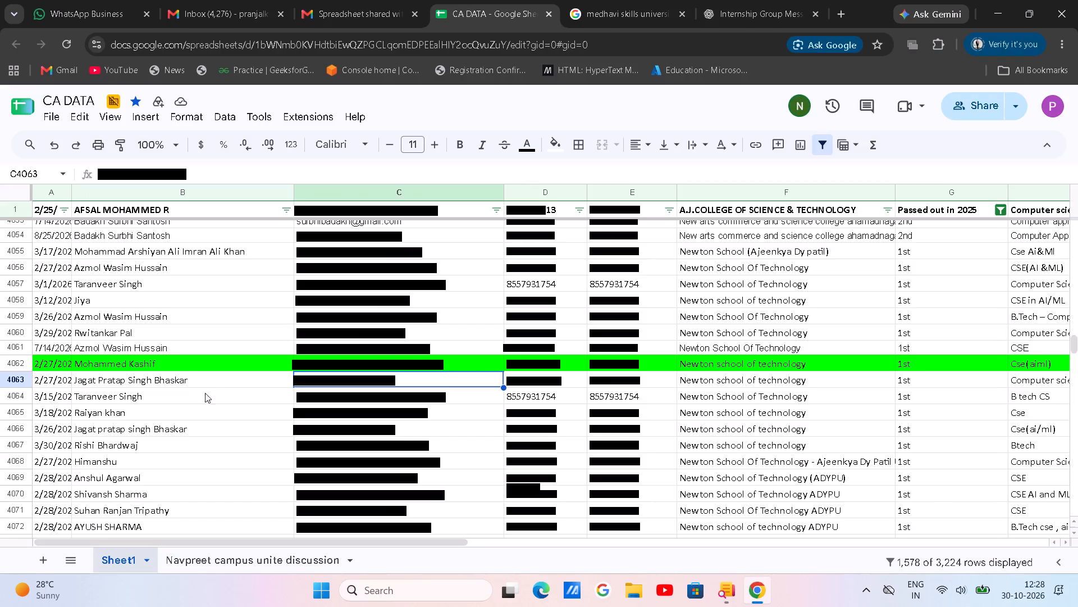
{"action": "left_click", "coordinate": [189, 386]}
{"action": "left_click", "coordinate": [351, 383]}
{"action": "left_click", "coordinate": [95, 380]}
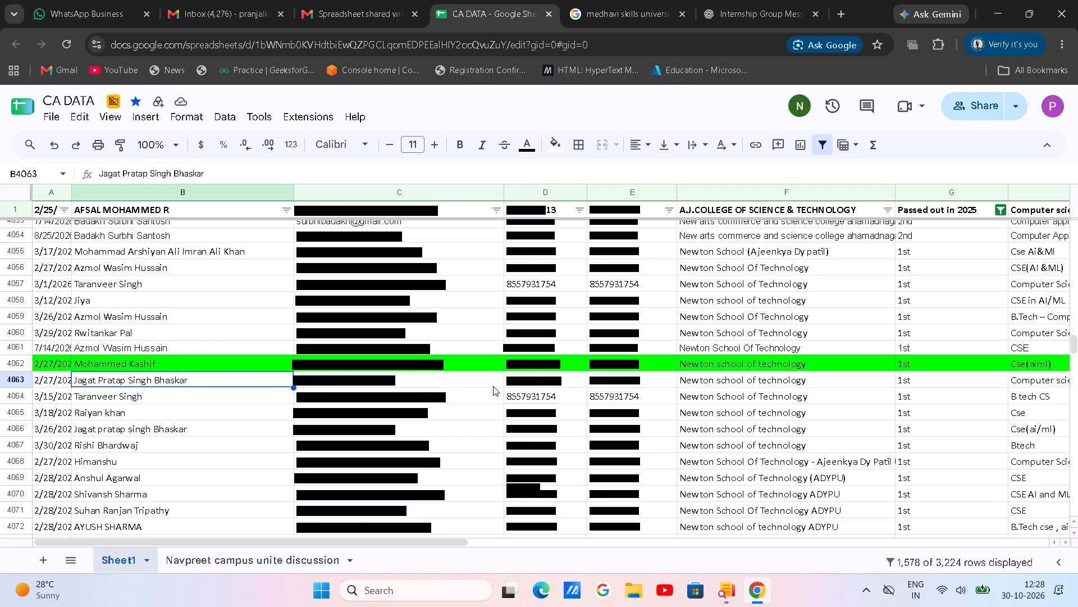
{"action": "left_click", "coordinate": [526, 383]}
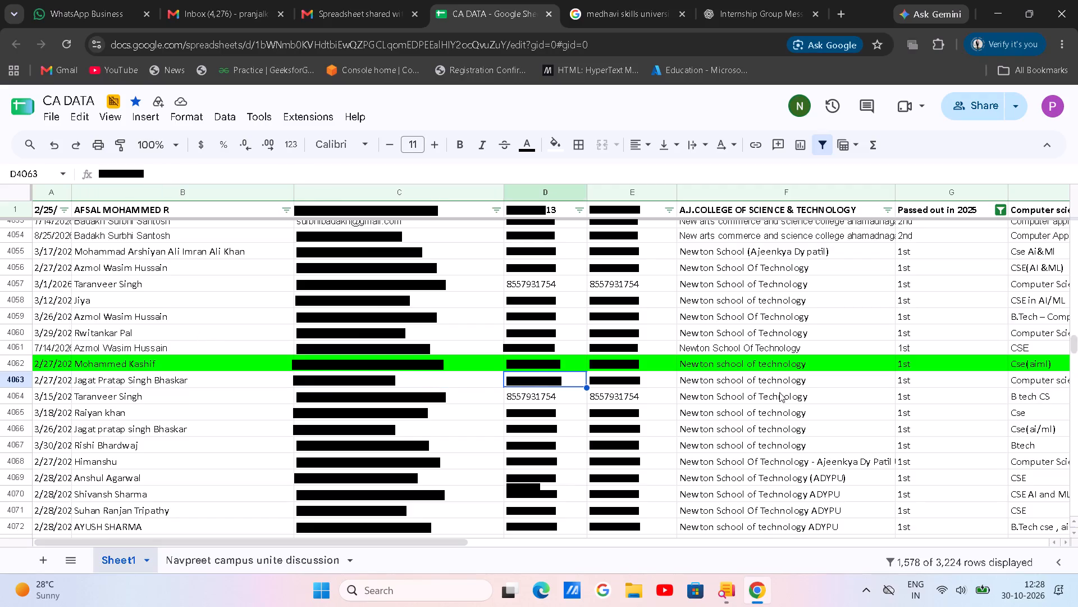
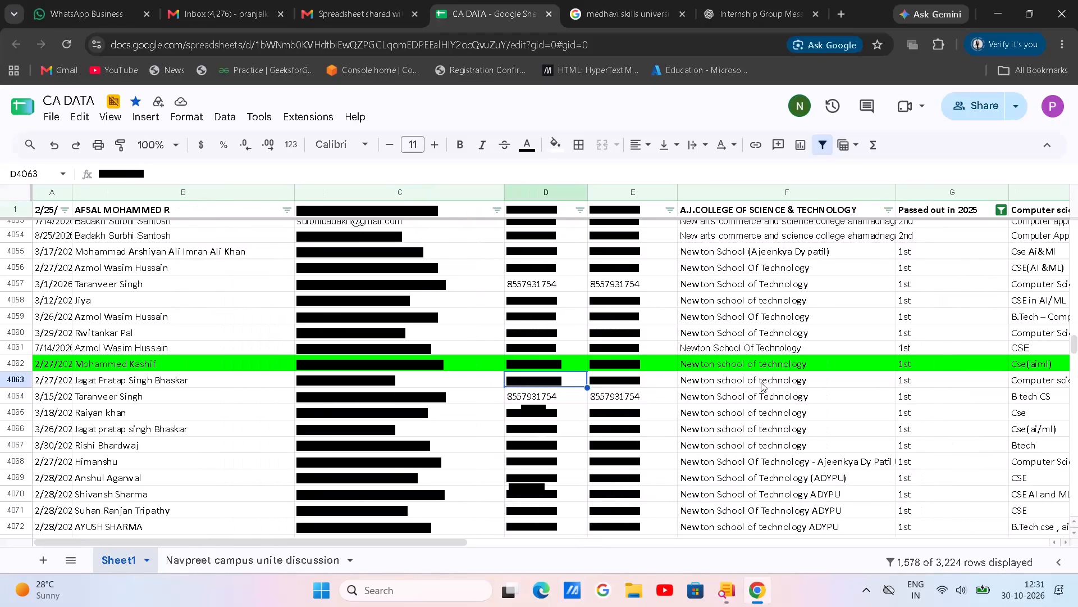
Fill the whole row 4063 of the Newton School of Technology student with red.
{"action": "left_click", "coordinate": [9, 380]}
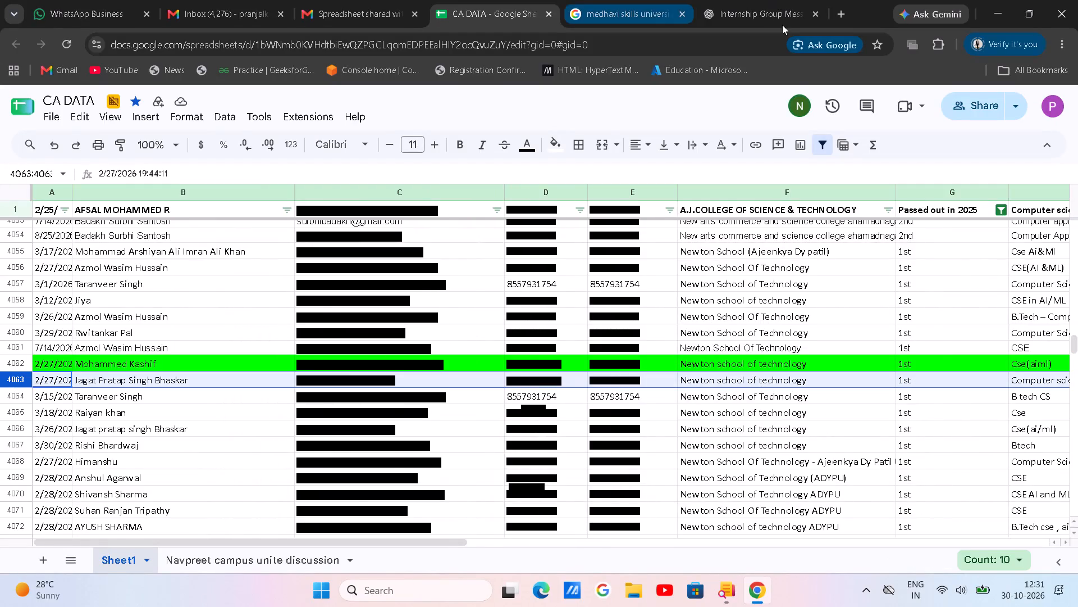
{"action": "left_click", "coordinate": [552, 148]}
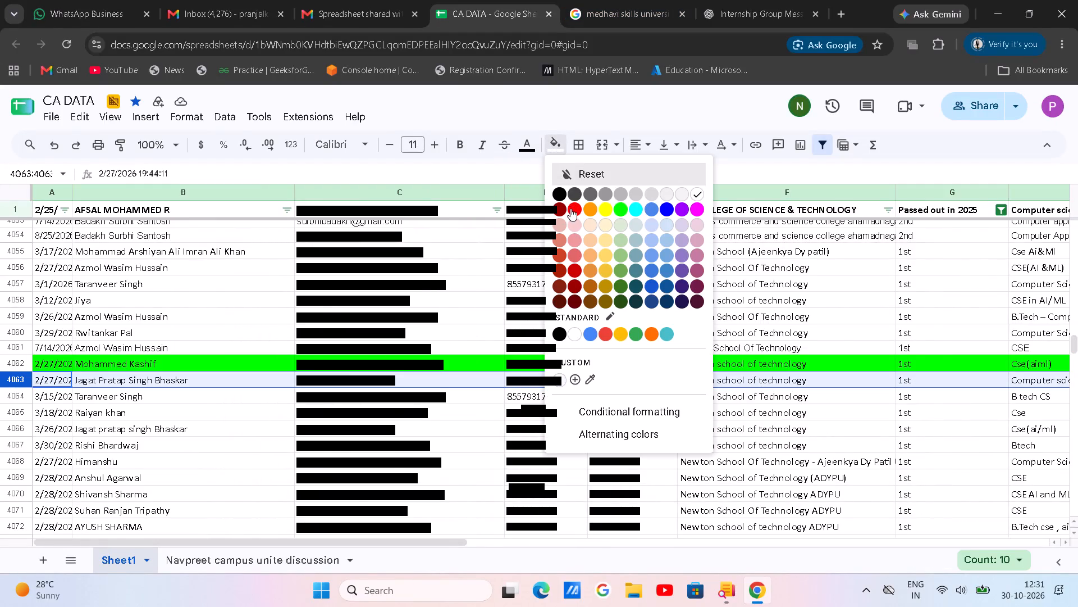
{"action": "left_click", "coordinate": [570, 209]}
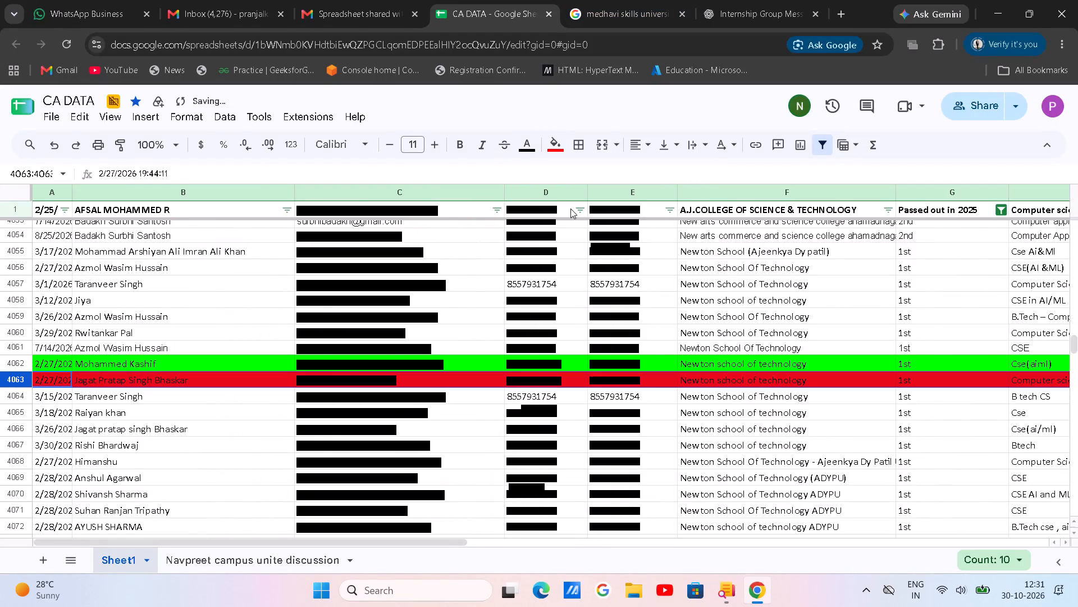
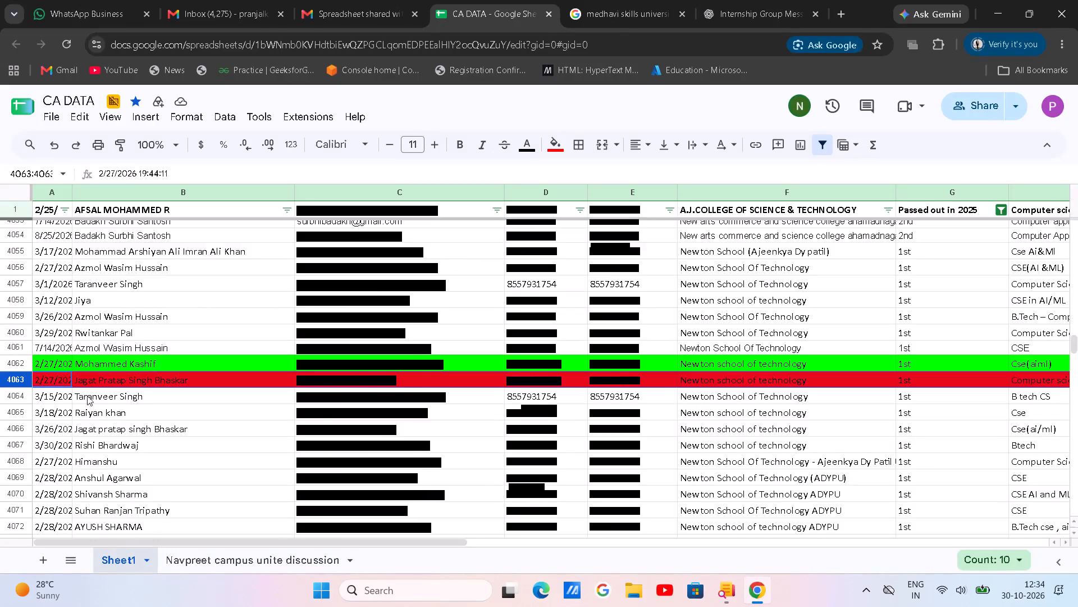
Check the name, email and phone entries of the Newton School of Technology student in row 4064.
{"action": "left_click", "coordinate": [92, 401]}
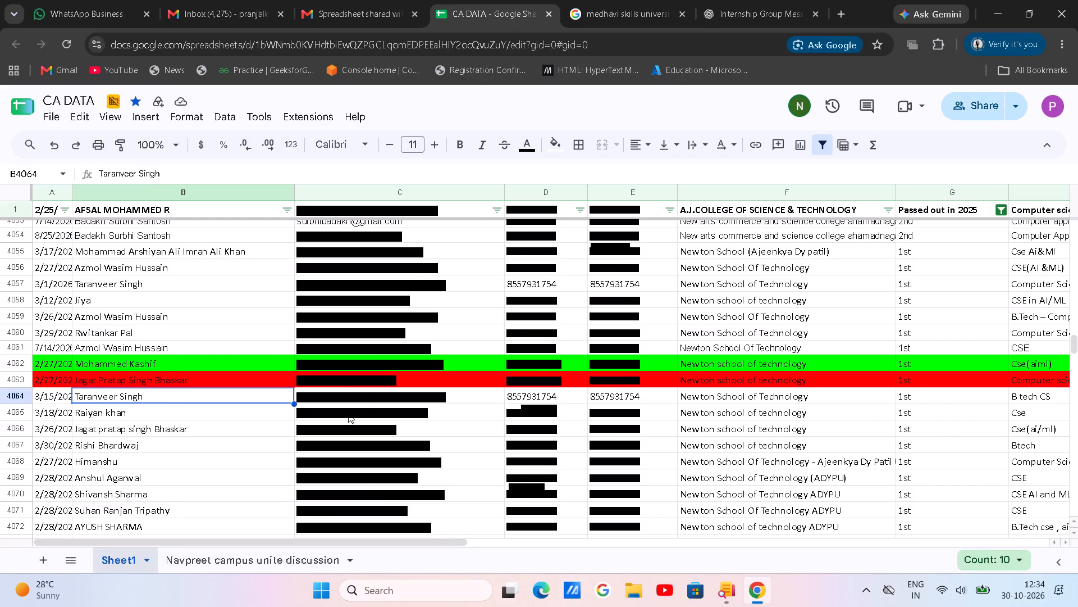
{"action": "left_click", "coordinate": [364, 397]}
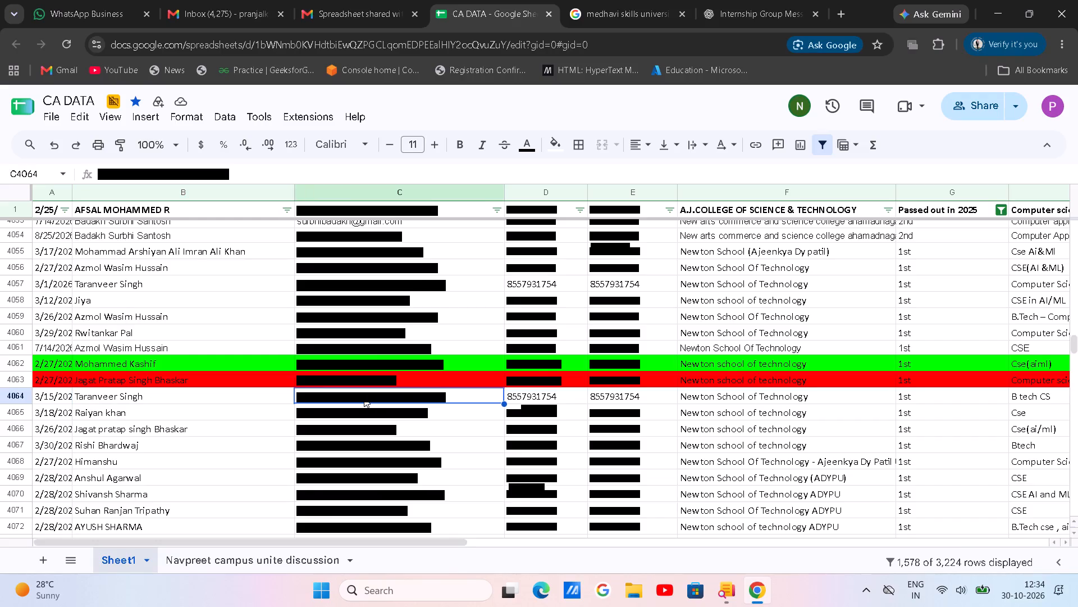
{"action": "left_click", "coordinate": [157, 388]}
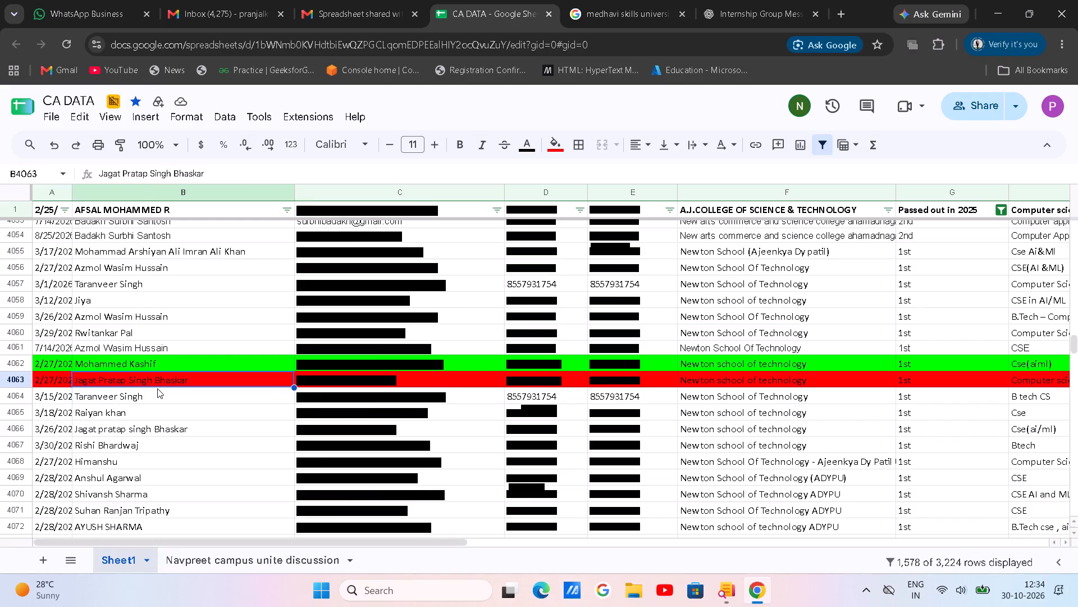
{"action": "left_click", "coordinate": [160, 402]}
{"action": "left_click", "coordinate": [347, 405]}
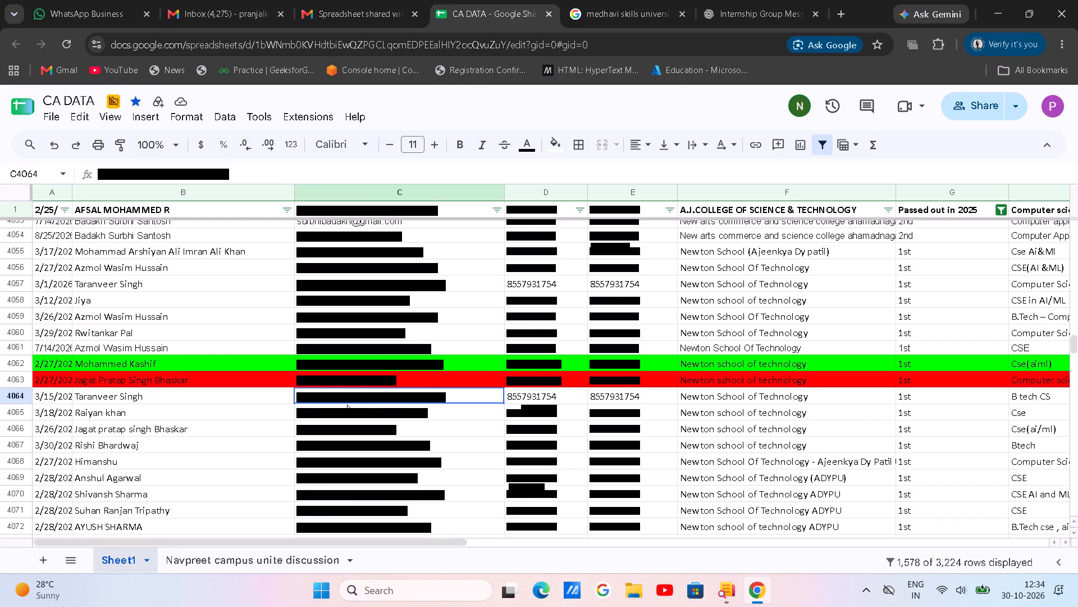
{"action": "left_click", "coordinate": [524, 396]}
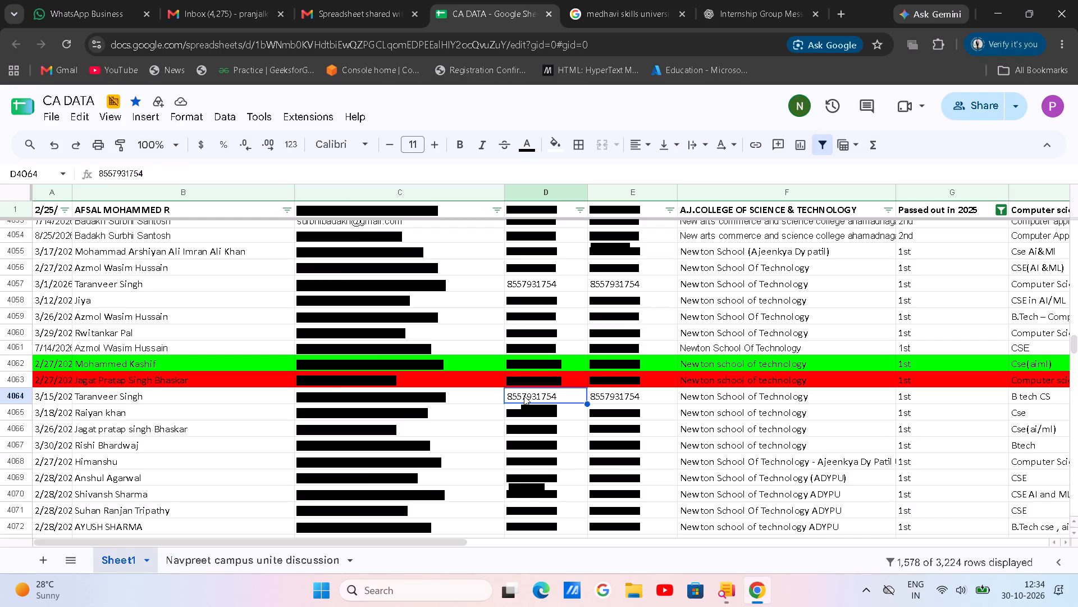
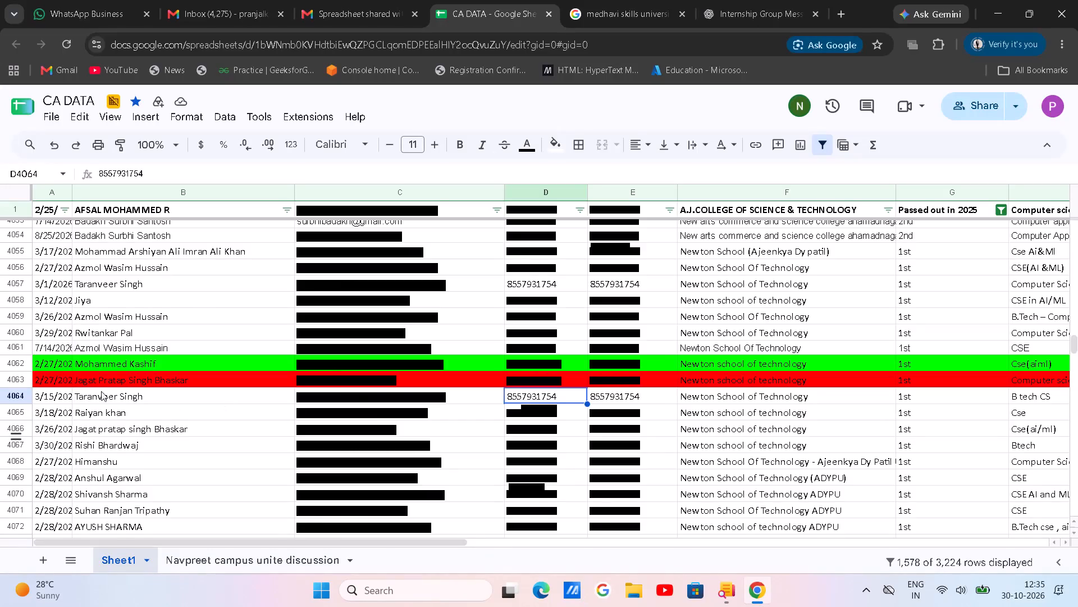
Review the name, email, phone and college entries of the Newton School of Technology student in row 4064.
{"action": "left_click", "coordinate": [107, 395]}
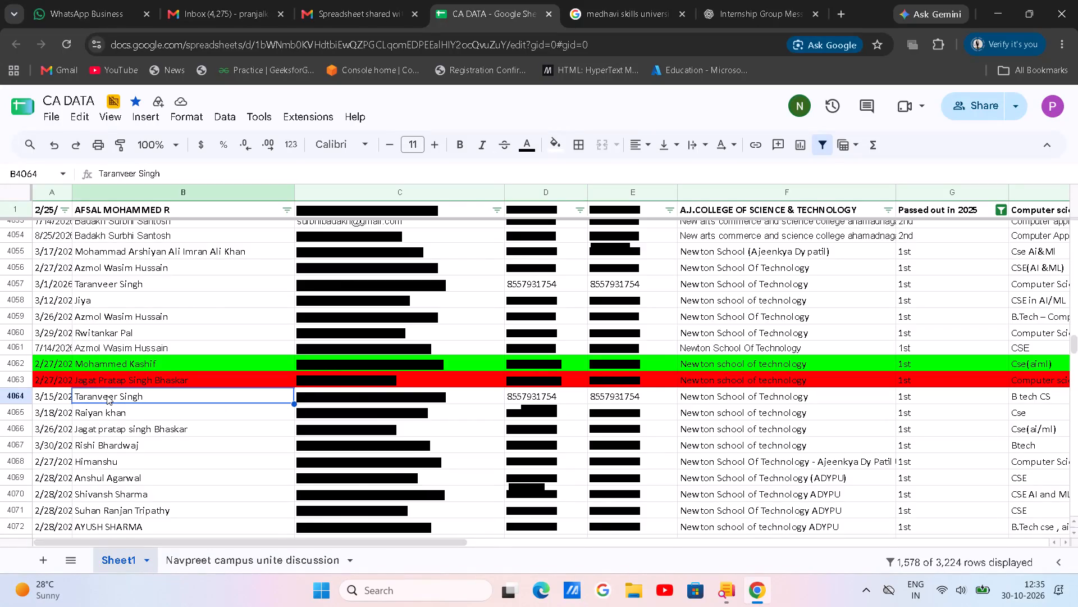
{"action": "left_click", "coordinate": [328, 406]}
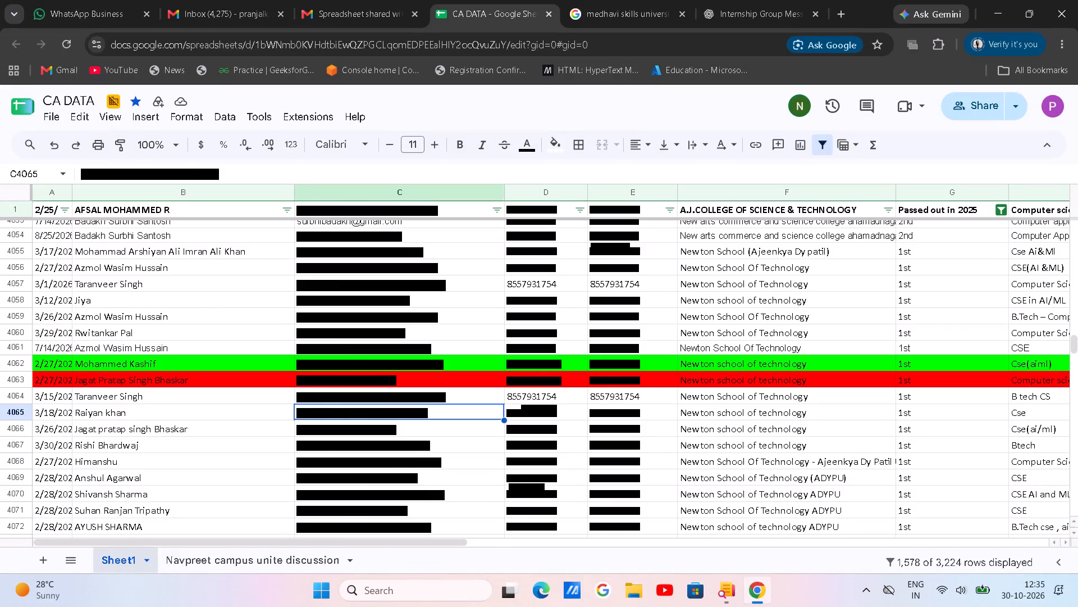
{"action": "left_click", "coordinate": [333, 397]}
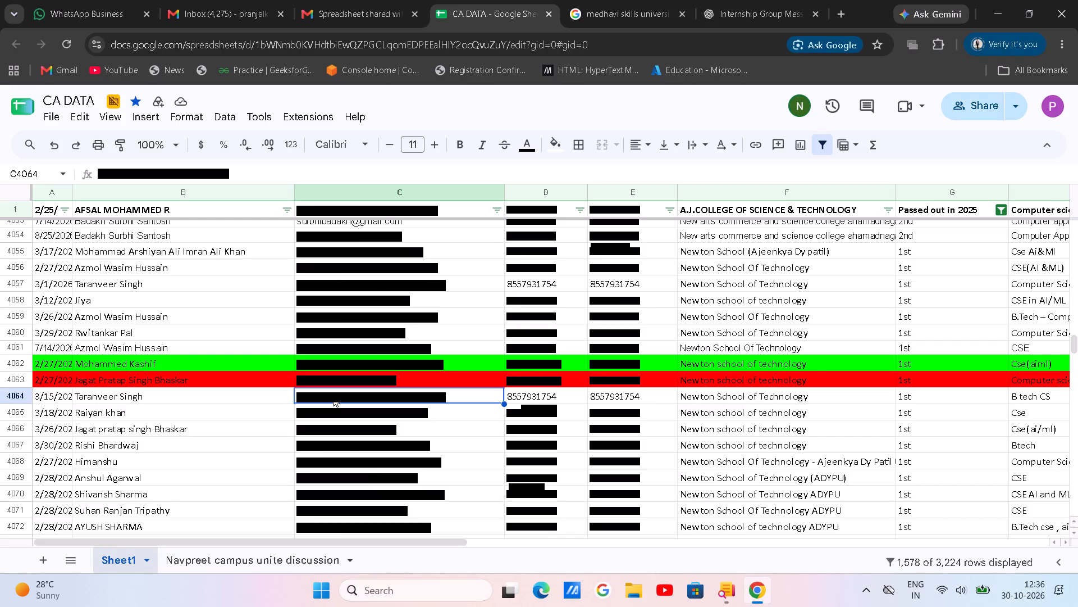
{"action": "left_click", "coordinate": [140, 401]}
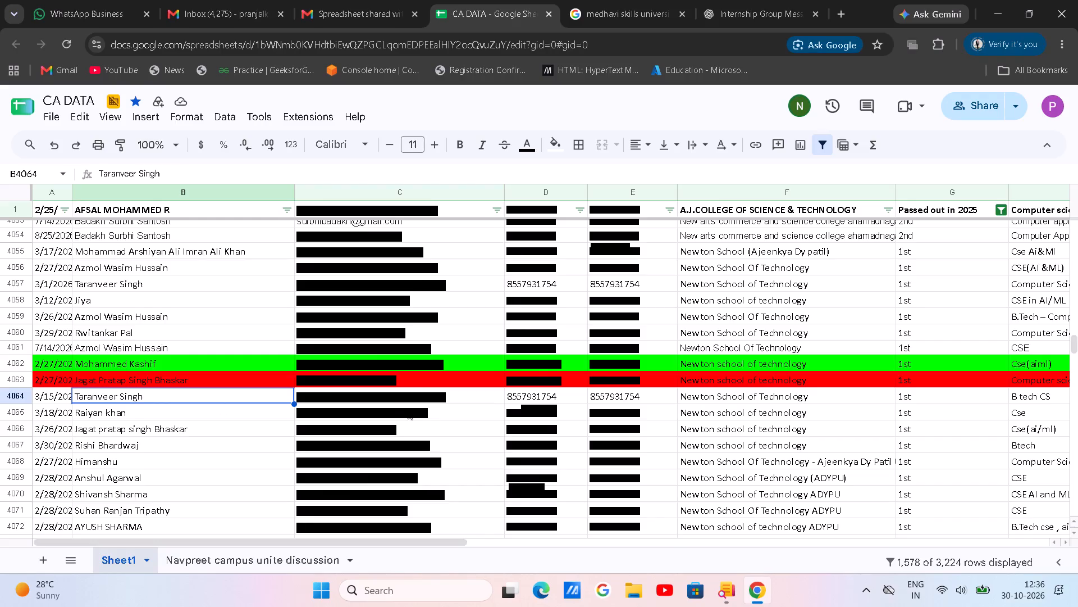
{"action": "left_click", "coordinate": [352, 398]}
{"action": "left_click", "coordinate": [99, 395]}
{"action": "left_click", "coordinate": [359, 394]}
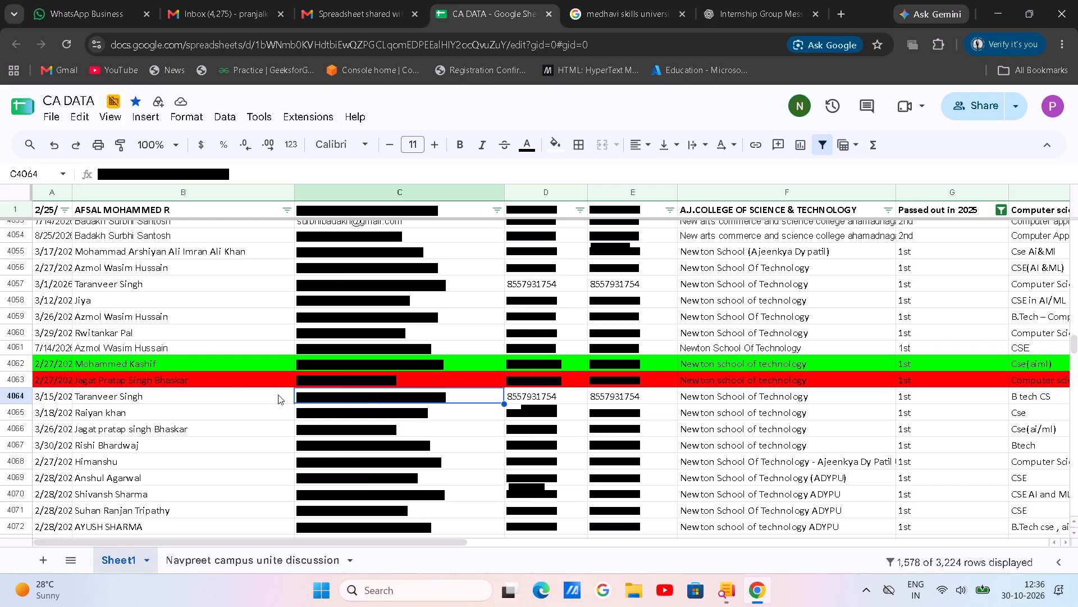
{"action": "left_click", "coordinate": [139, 396]}
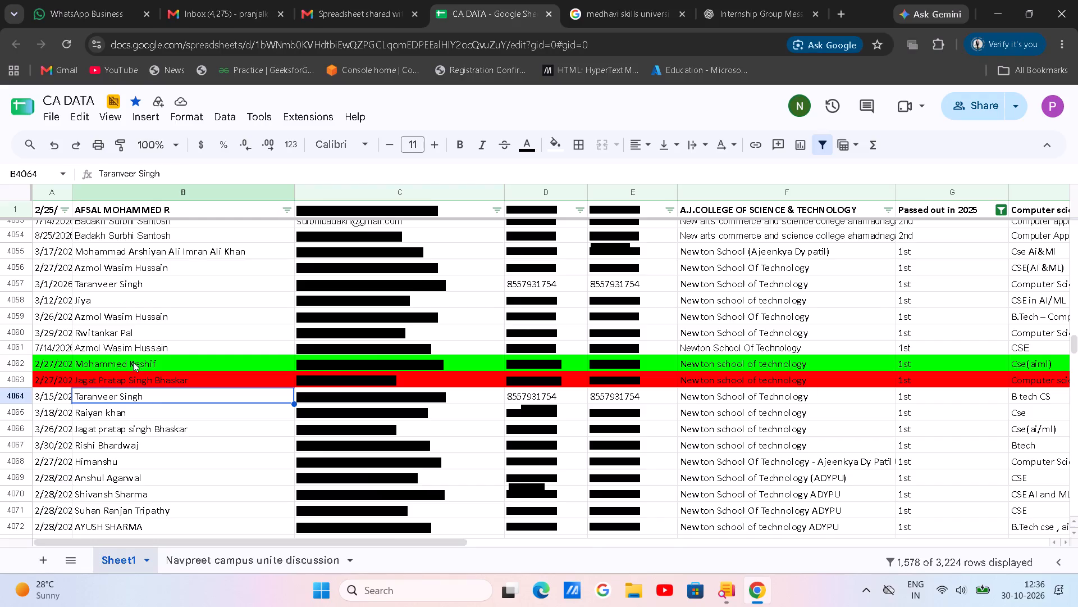
{"action": "left_click", "coordinate": [328, 401]}
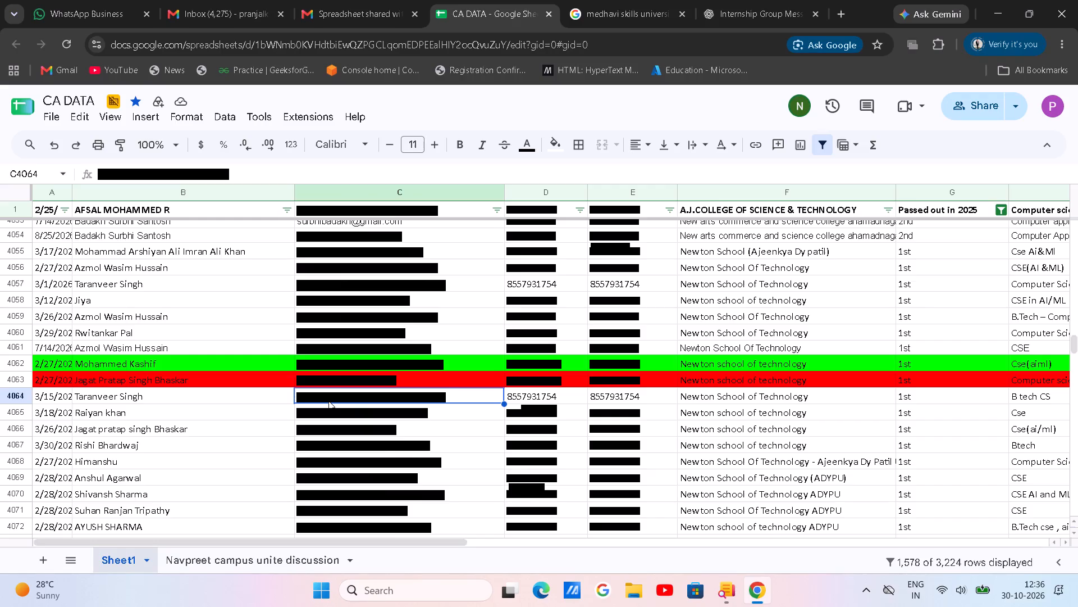
{"action": "left_click", "coordinate": [540, 398]}
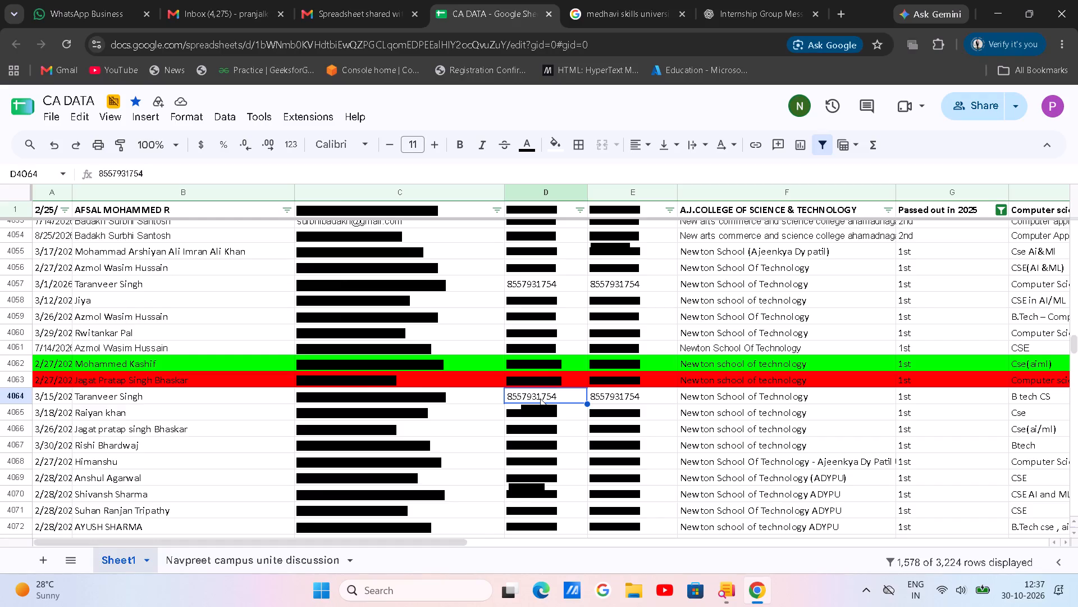
{"action": "left_click", "coordinate": [734, 400]}
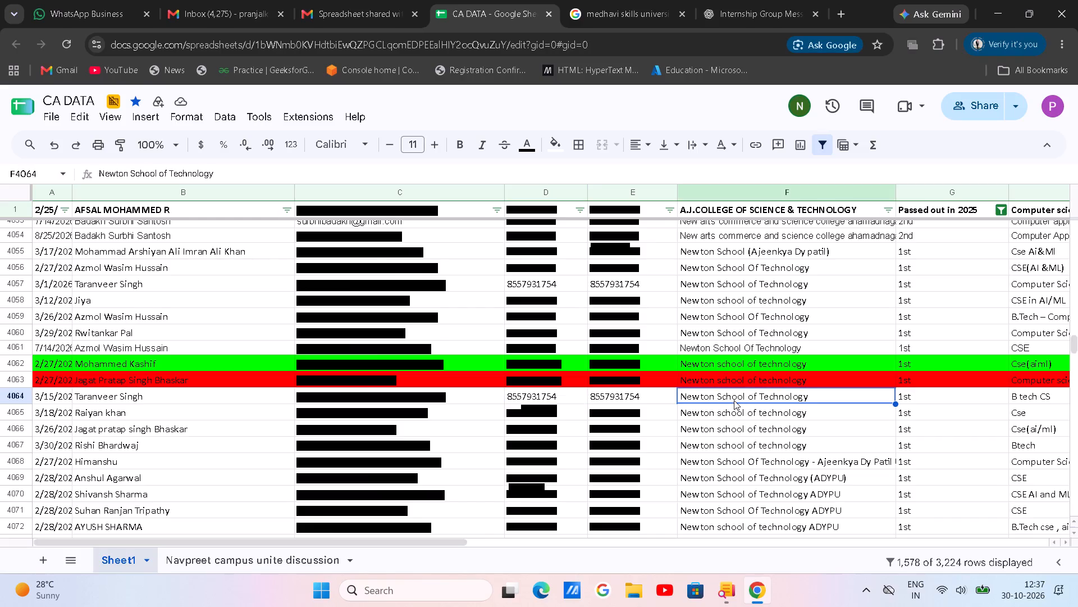
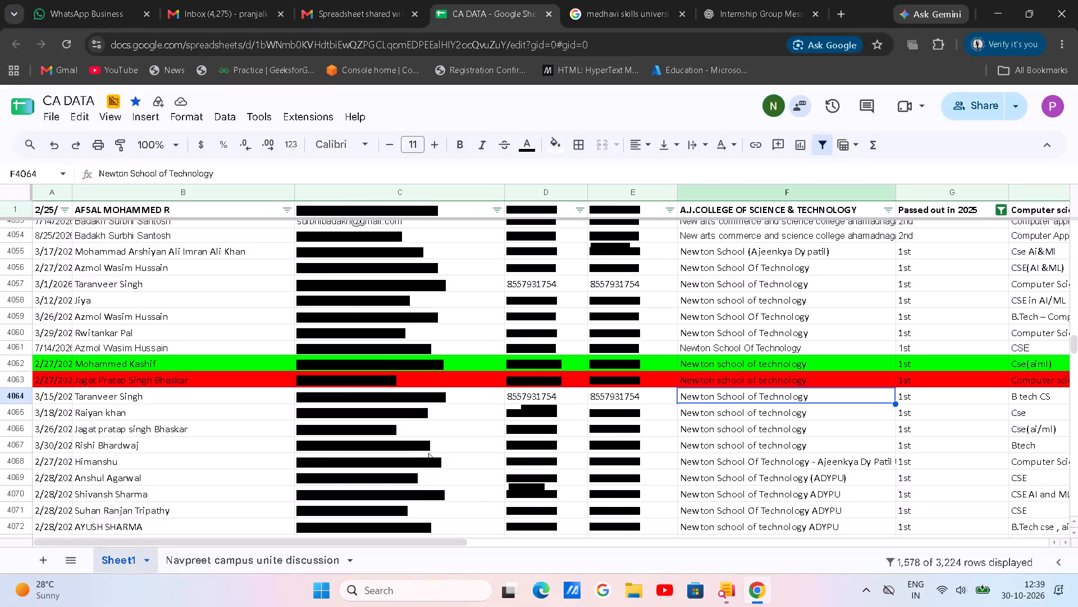
Enter the remark "NI" in column K for the Newton School of Technology student in row 4064.
{"action": "left_click", "coordinate": [188, 409]}
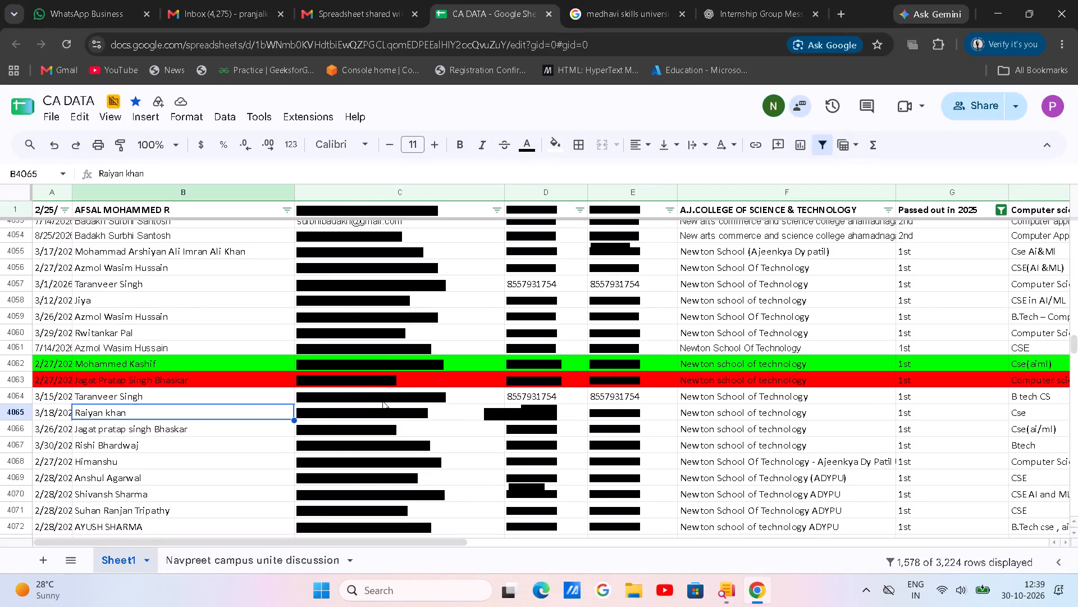
{"action": "left_click", "coordinate": [374, 401]}
{"action": "key", "text": "Right"}
{"action": "key", "text": "Right"}
{"action": "key", "text": "Right"}
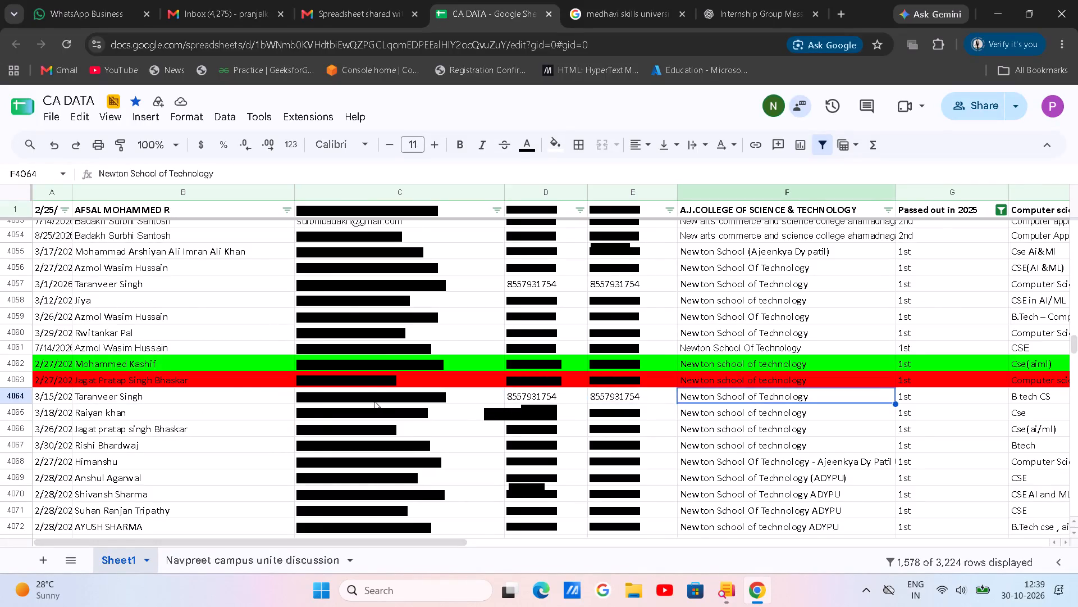
{"action": "key", "text": "Right"}
{"action": "key", "text": "Right"}
{"action": "key", "text": "Right"}
{"action": "key", "text": "Right"}
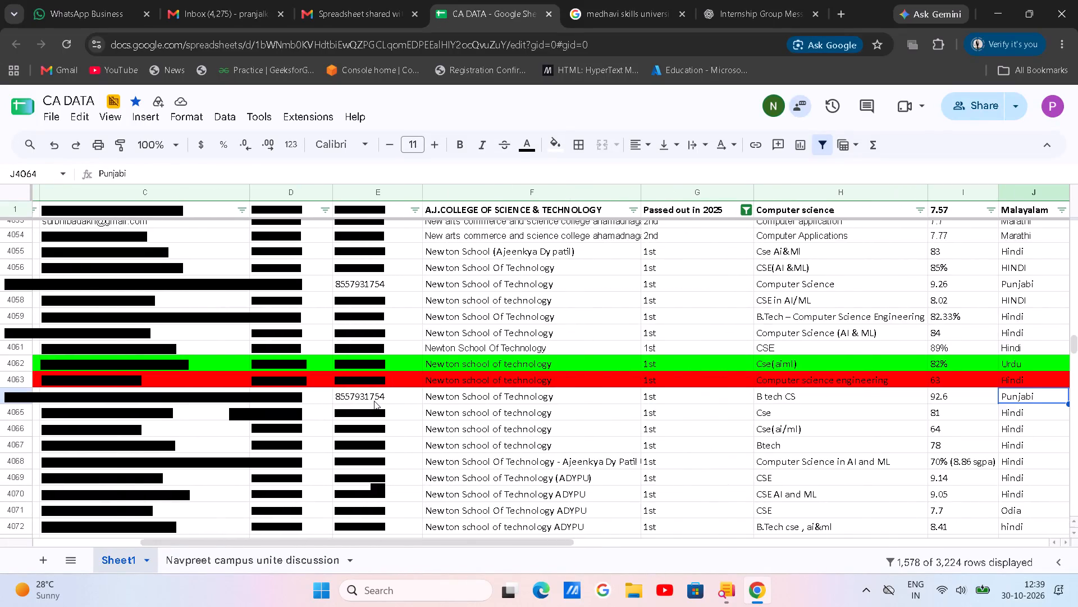
{"action": "key", "text": "Right"}
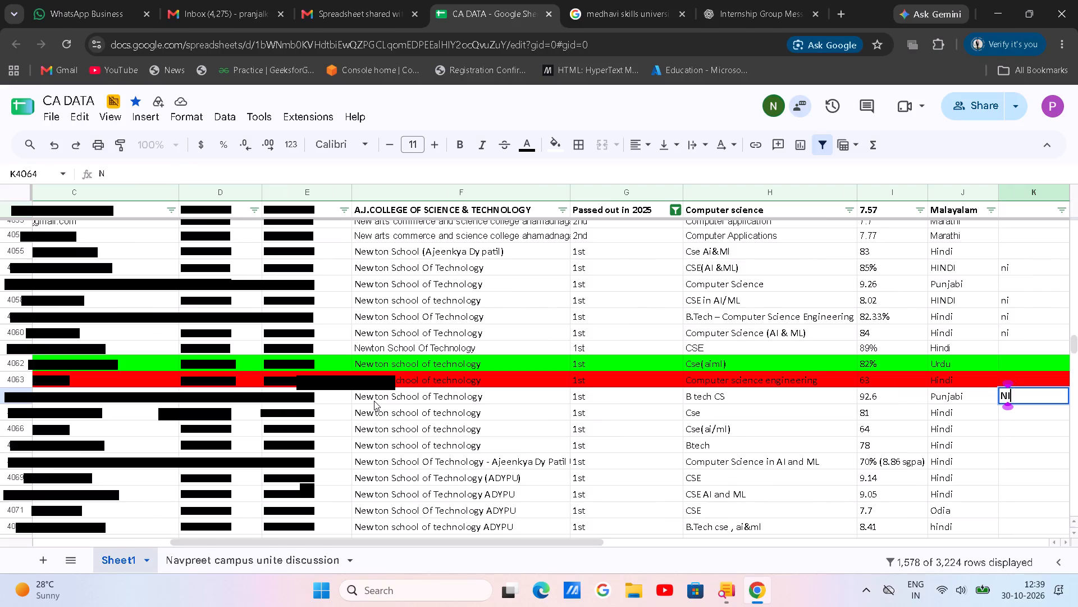
{"action": "key", "text": "Return"}
Review the name, email and phone entries of the Newton School of Technology student in row 4065.
{"action": "key", "text": "Left"}
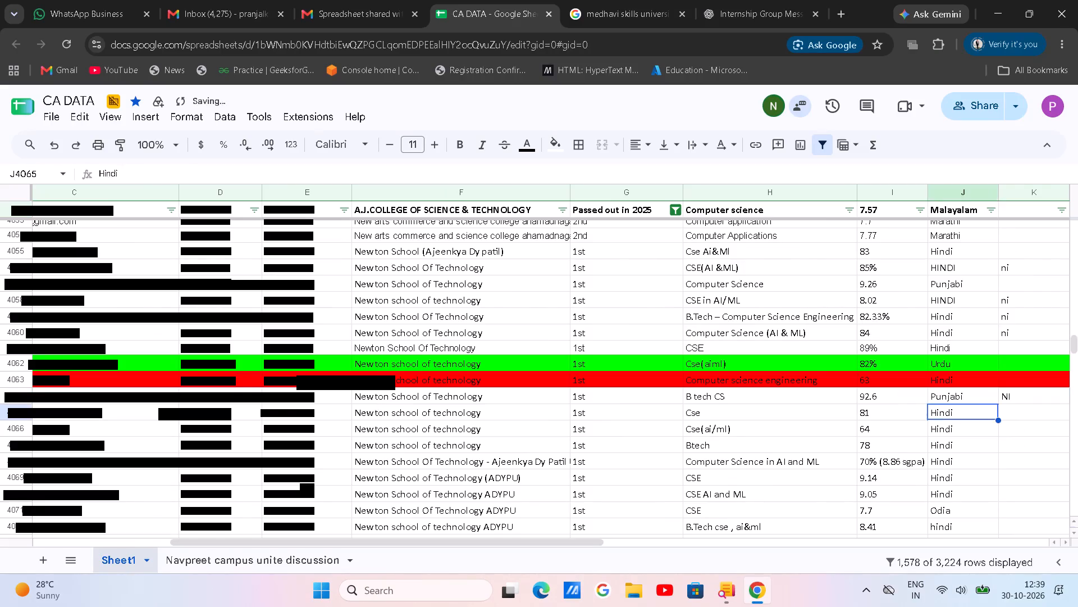
{"action": "key", "text": "Left"}
{"action": "key", "text": "Left"}
{"action": "key", "text": "Left"}
{"action": "key", "text": "Left"}
{"action": "key", "text": "Left"}
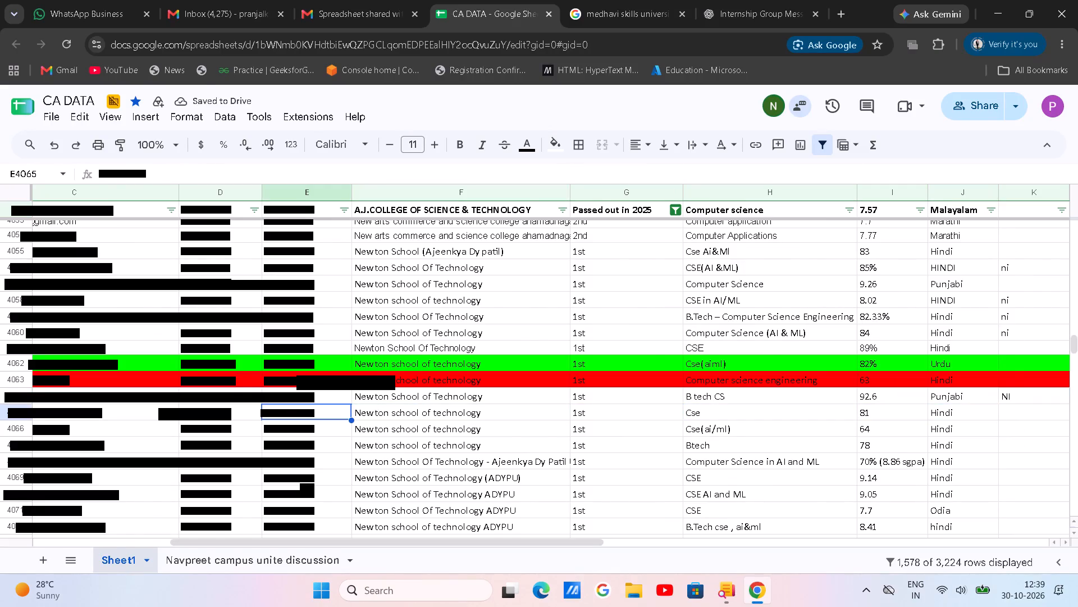
{"action": "key", "text": "Left"}
{"action": "key", "text": "Left"}
{"action": "key", "text": "Left"}
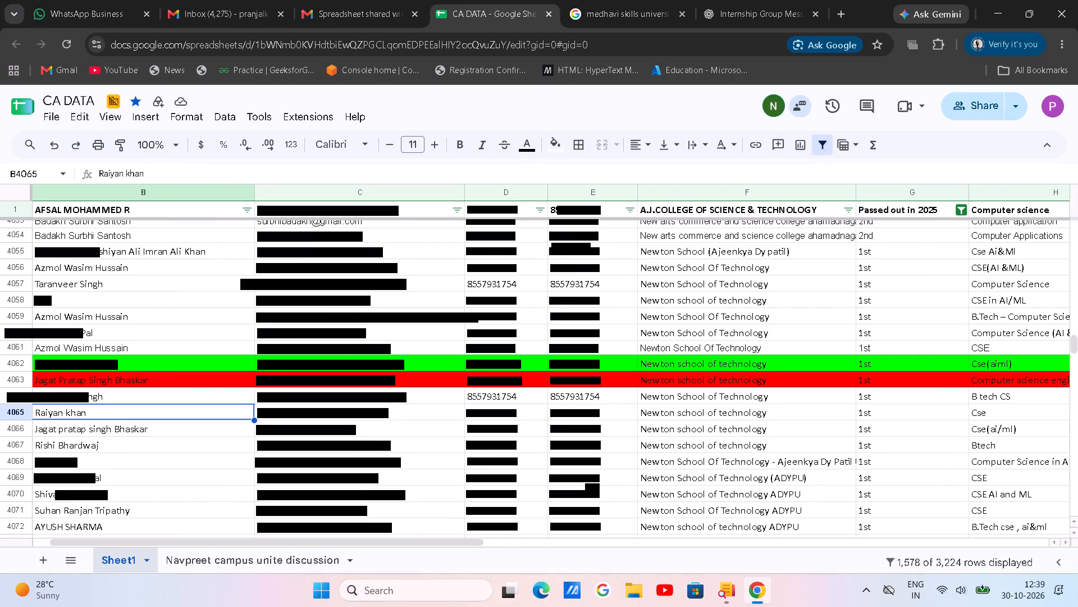
{"action": "key", "text": "Right"}
{"action": "key", "text": "Right"}
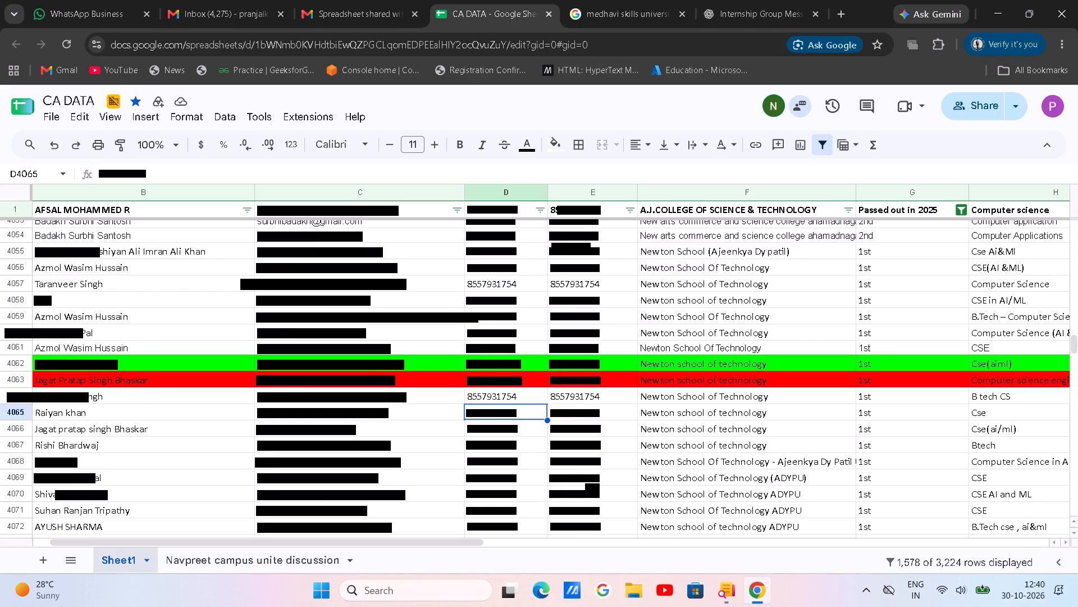
{"action": "key", "text": "Left"}
{"action": "key", "text": "Left"}
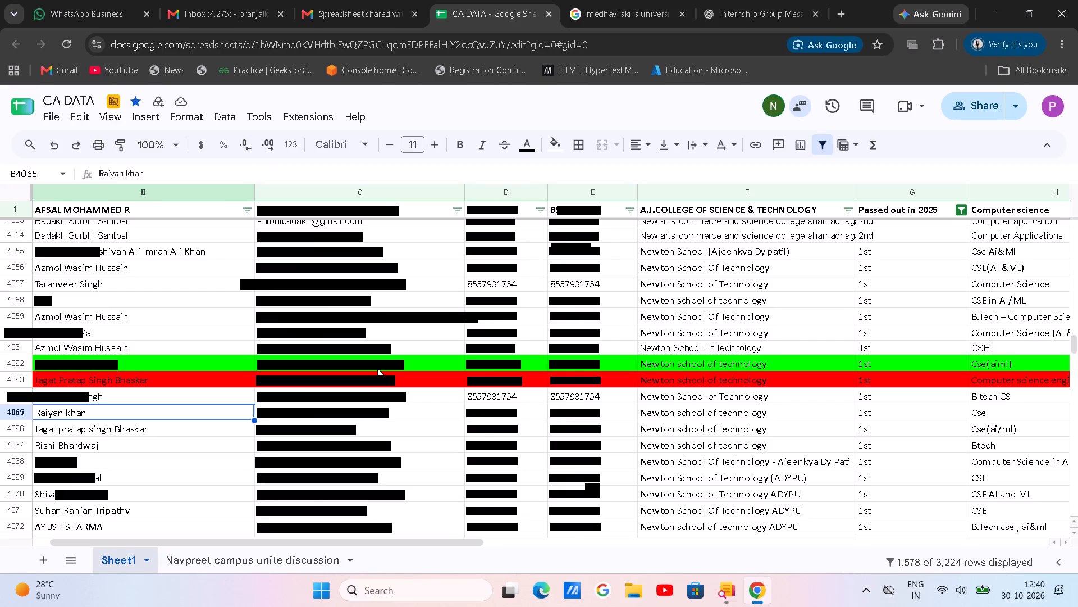
{"action": "key", "text": "Right"}
{"action": "key", "text": "Right"}
{"action": "key", "text": "Right"}
{"action": "key", "text": "Left"}
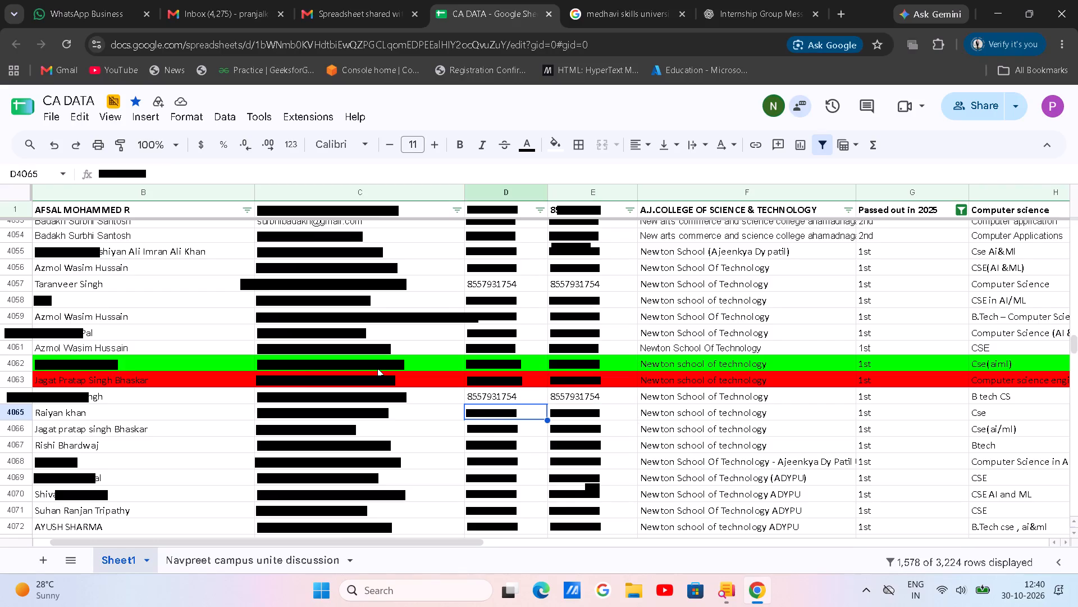
{"action": "left_click", "coordinate": [67, 417]}
{"action": "left_click", "coordinate": [266, 419]}
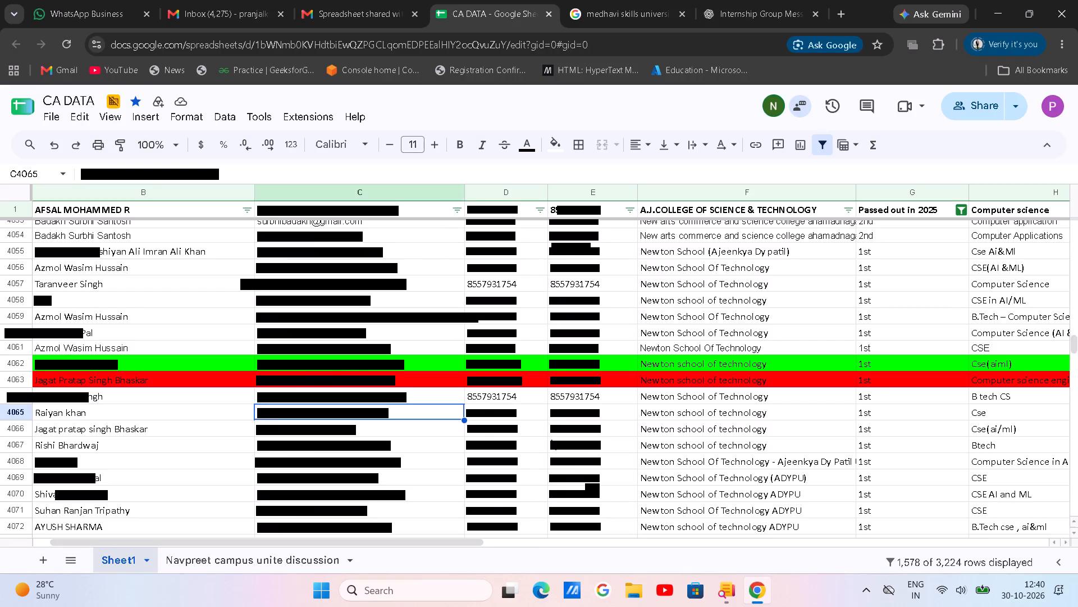
{"action": "left_click", "coordinate": [481, 409]}
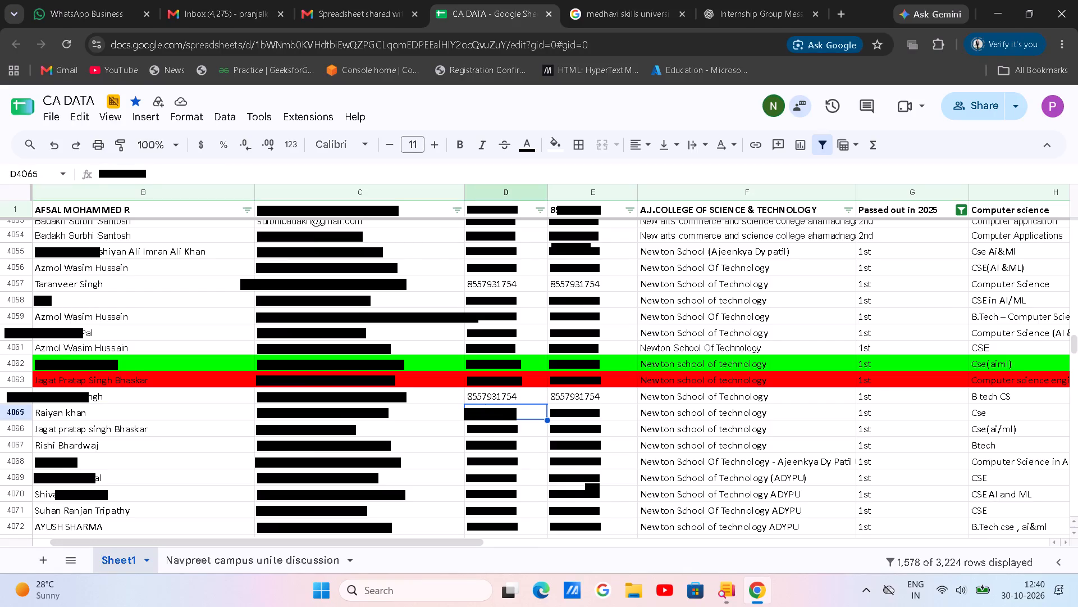
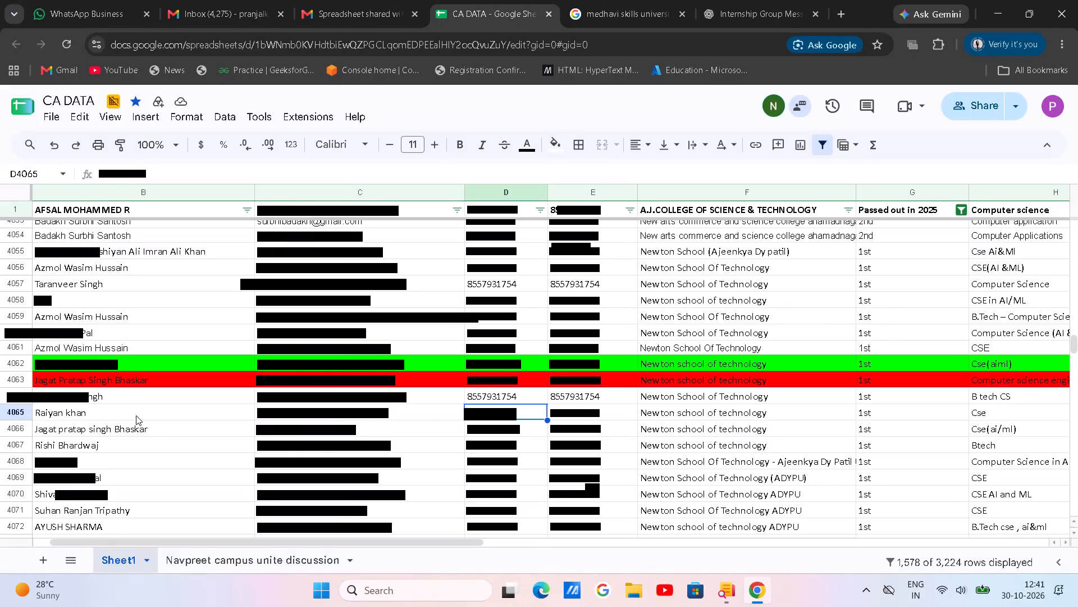
Examine the row 4065 student's entries from name and contact details across to course, marks, language and the remarks column K.
{"action": "left_click", "coordinate": [134, 411]}
{"action": "left_click", "coordinate": [288, 412]}
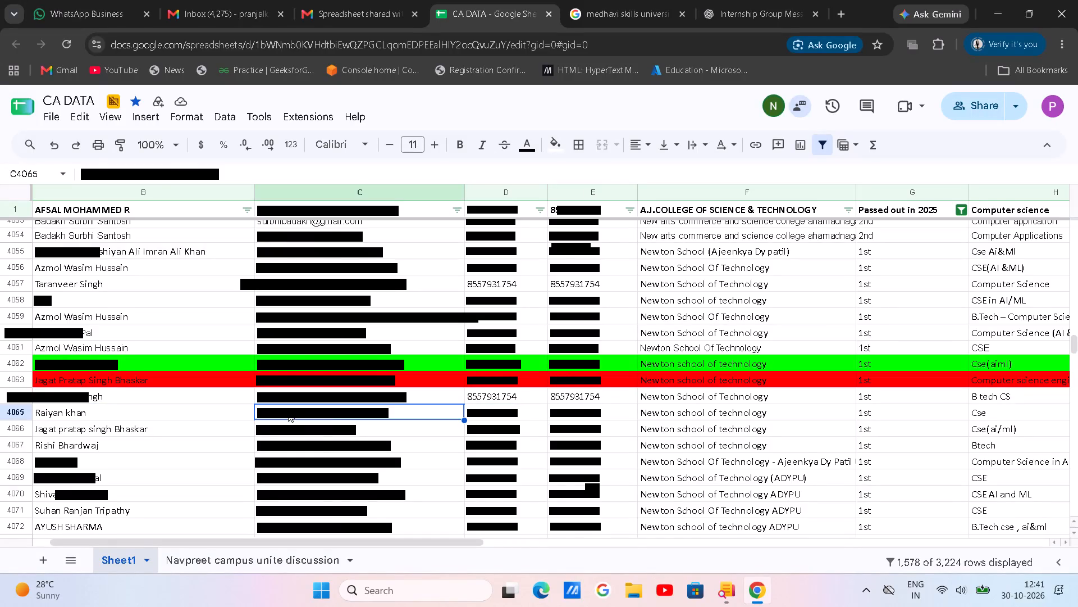
{"action": "left_click", "coordinate": [503, 410]}
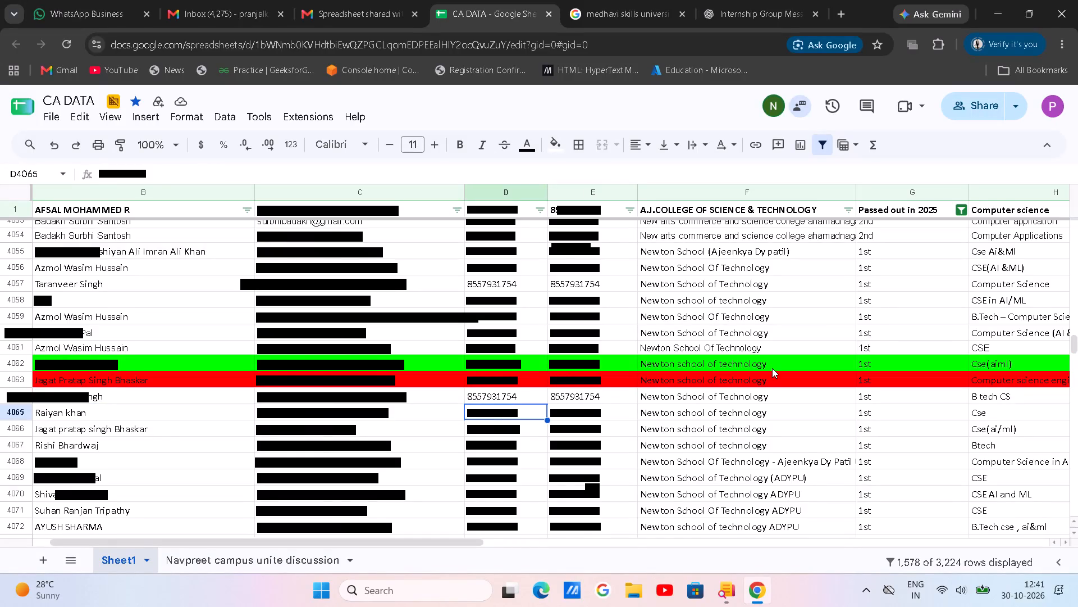
{"action": "key", "text": "Right"}
{"action": "key", "text": "Right"}
{"action": "key", "text": "Right"}
{"action": "key", "text": "Right"}
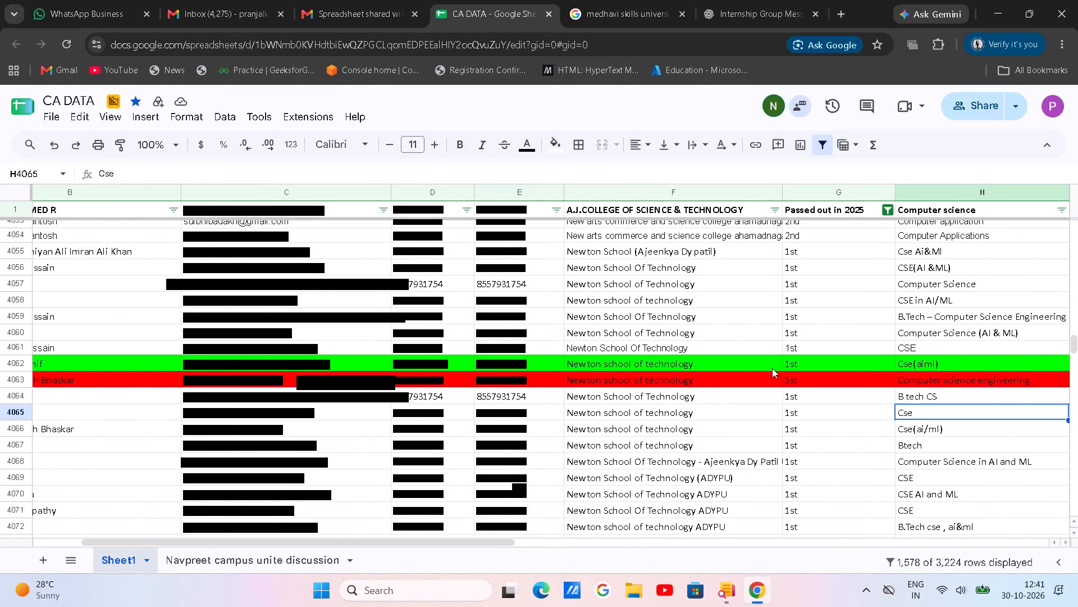
{"action": "key", "text": "Right"}
{"action": "key", "text": "Right"}
{"action": "key", "text": "Right"}
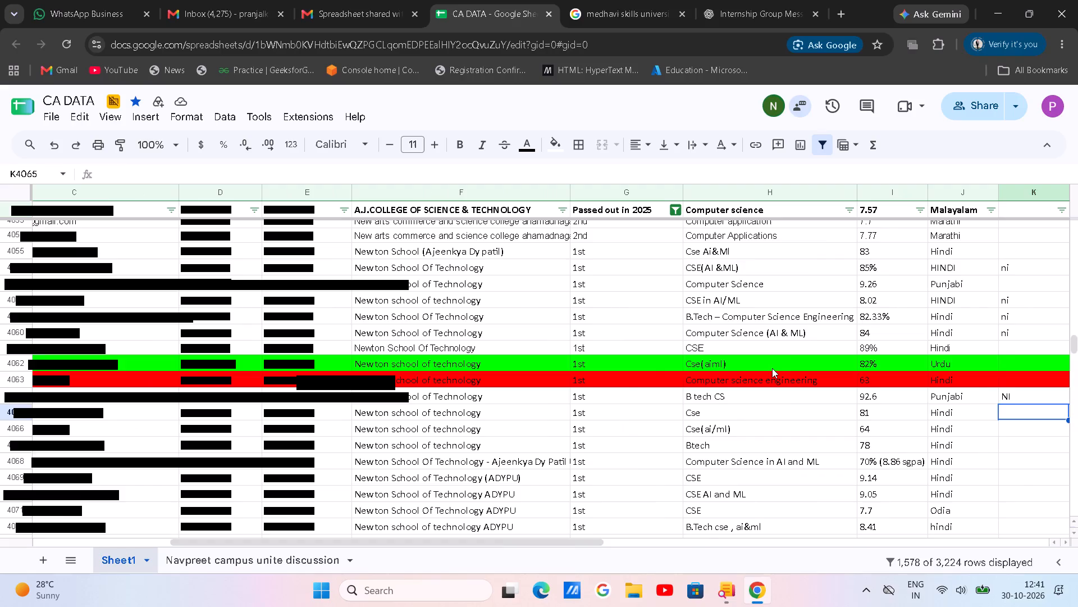
{"action": "key", "text": "Left"}
{"action": "key", "text": "Left"}
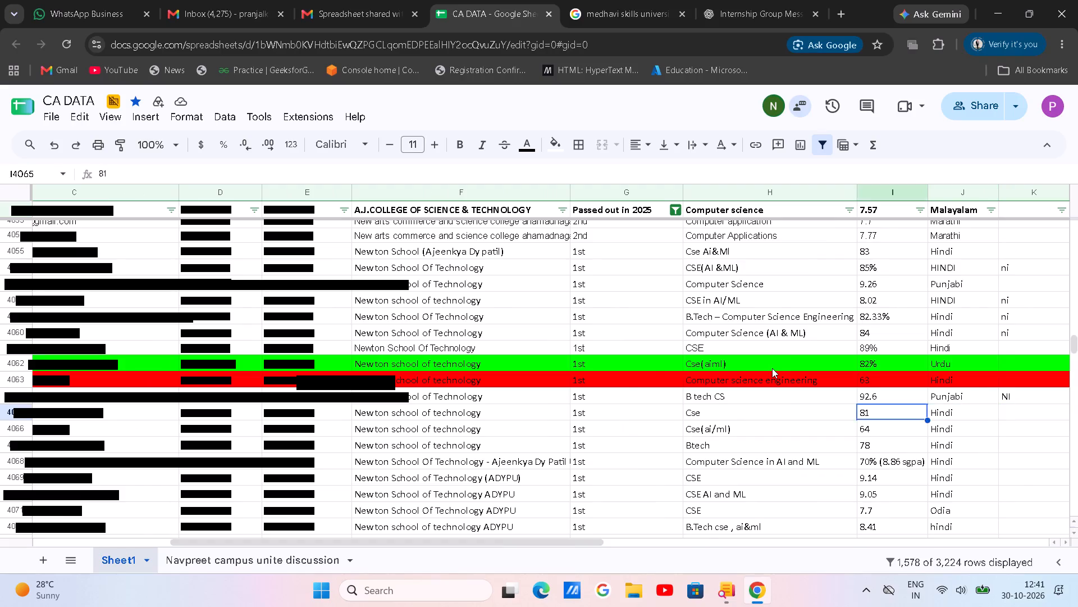
{"action": "key", "text": "Left"}
{"action": "key", "text": "Left"}
{"action": "key", "text": "Left"}
{"action": "key", "text": "Left"}
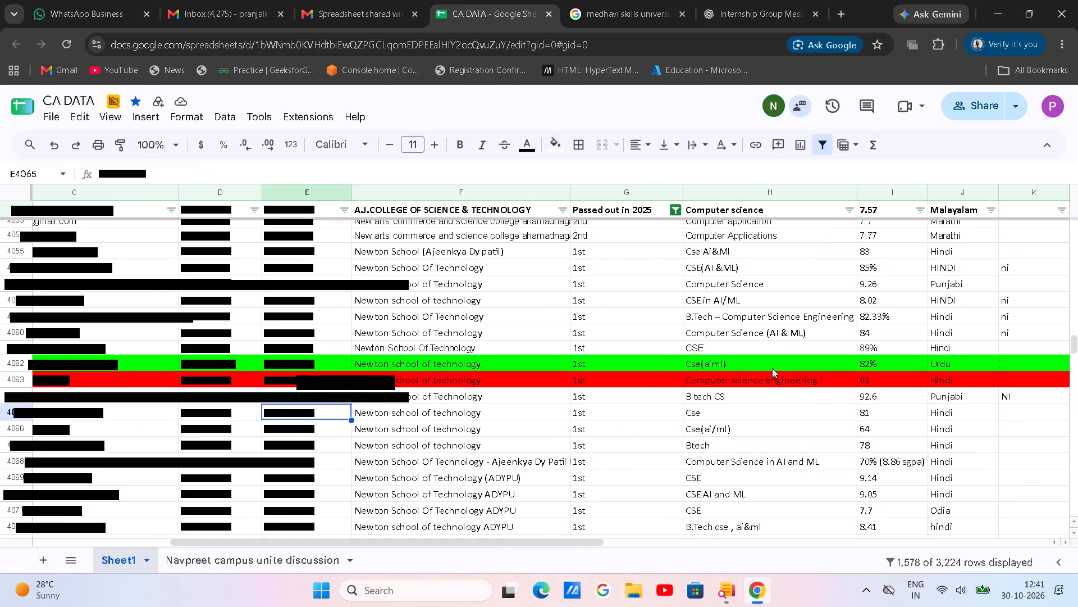
{"action": "key", "text": "Left"}
{"action": "key", "text": "Left"}
{"action": "key", "text": "Left"}
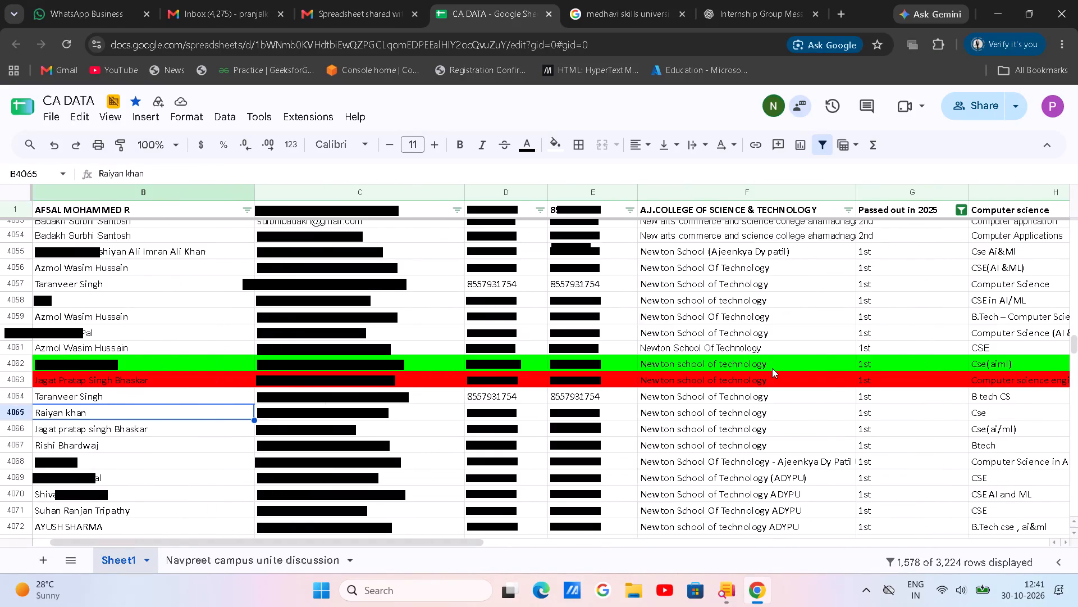
{"action": "key", "text": "Right"}
{"action": "key", "text": "Right"}
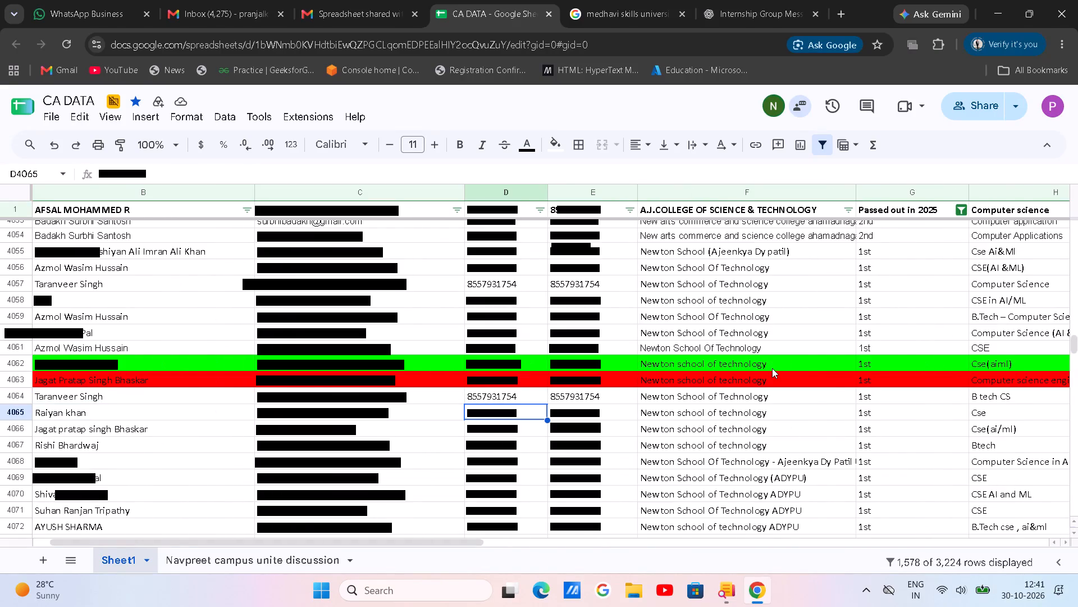
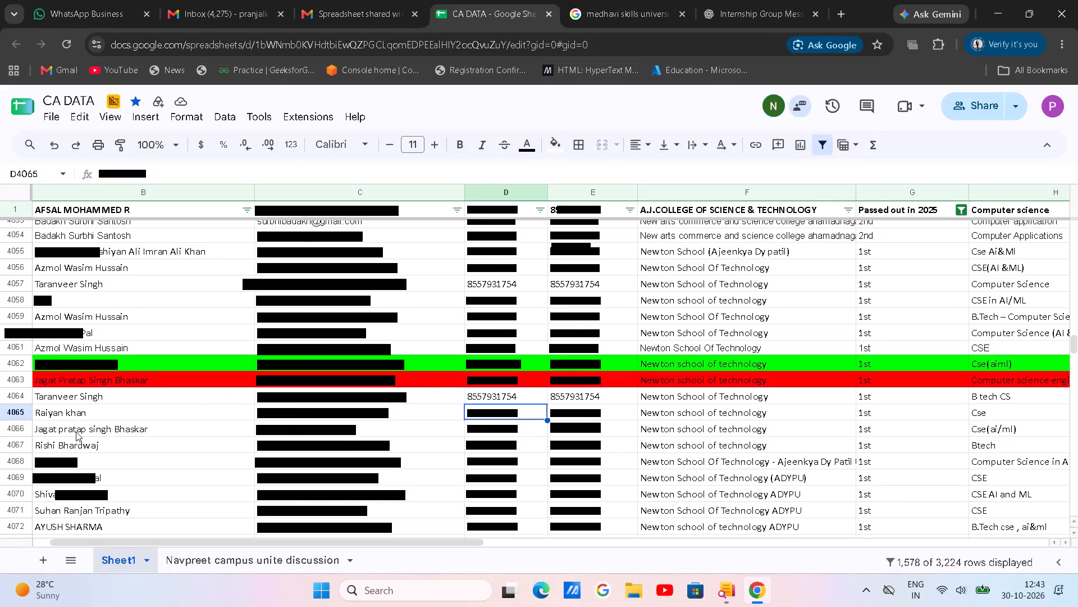
Examine the name and contact entries of the Newton School of Technology students in rows 4064 and 4065.
{"action": "left_click", "coordinate": [56, 415]}
{"action": "left_click", "coordinate": [61, 403]}
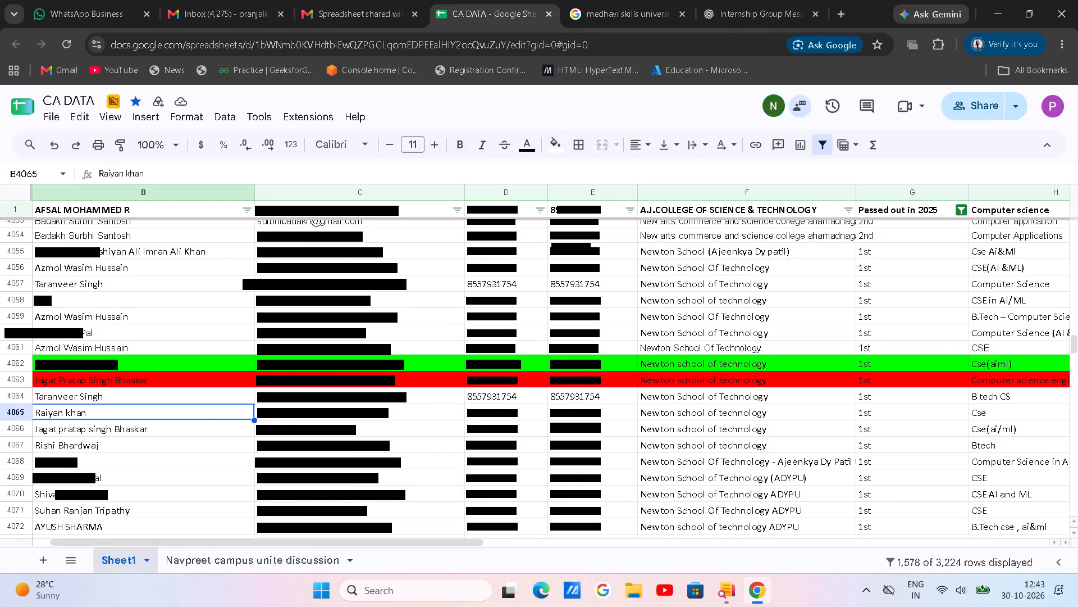
{"action": "left_click", "coordinate": [70, 398]}
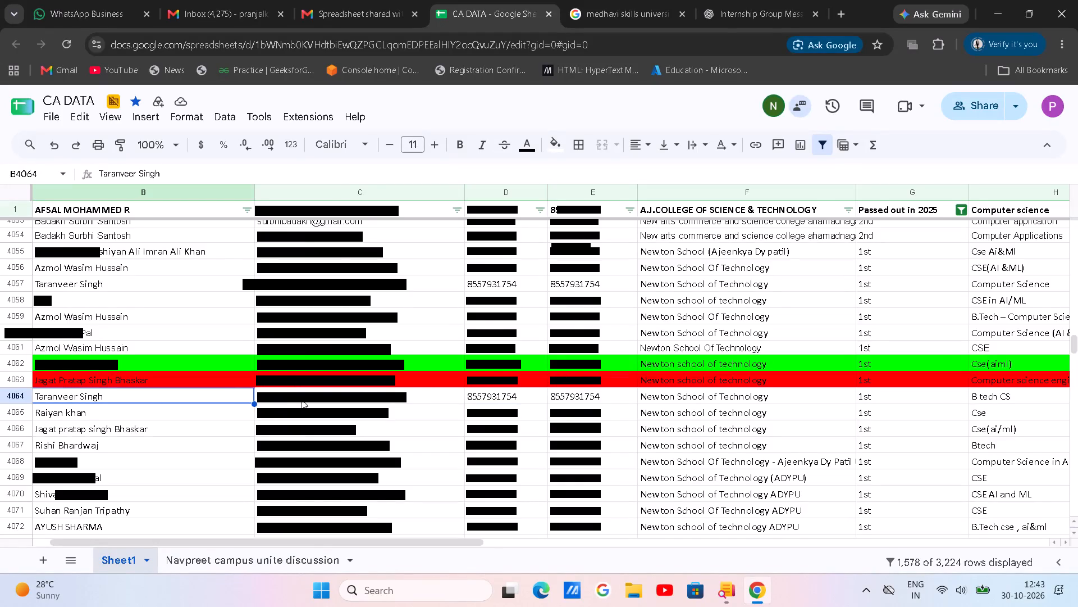
{"action": "left_click", "coordinate": [294, 401]}
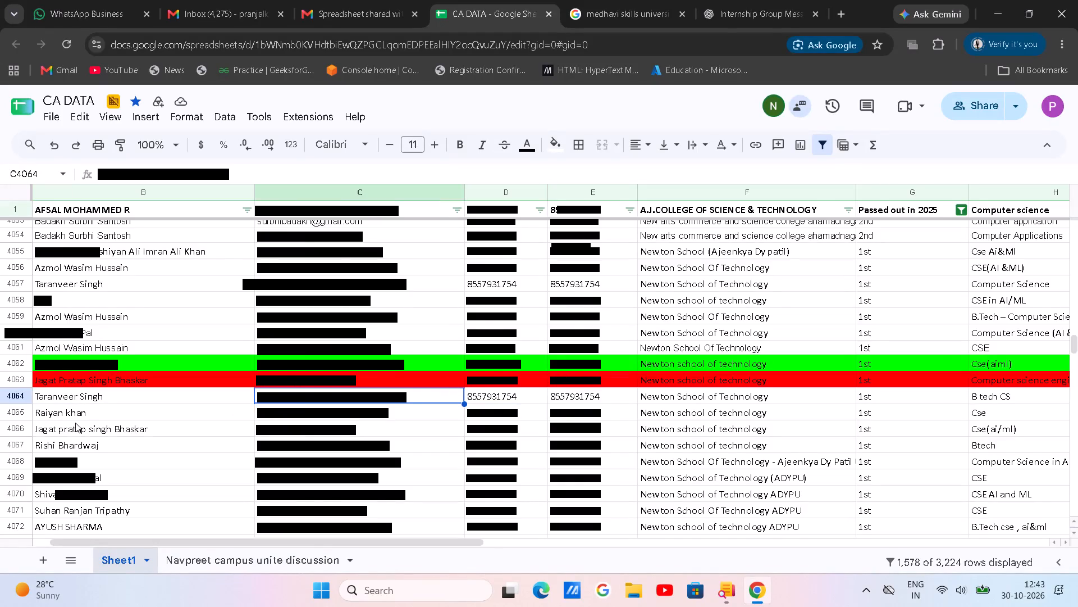
{"action": "left_click", "coordinate": [41, 400]}
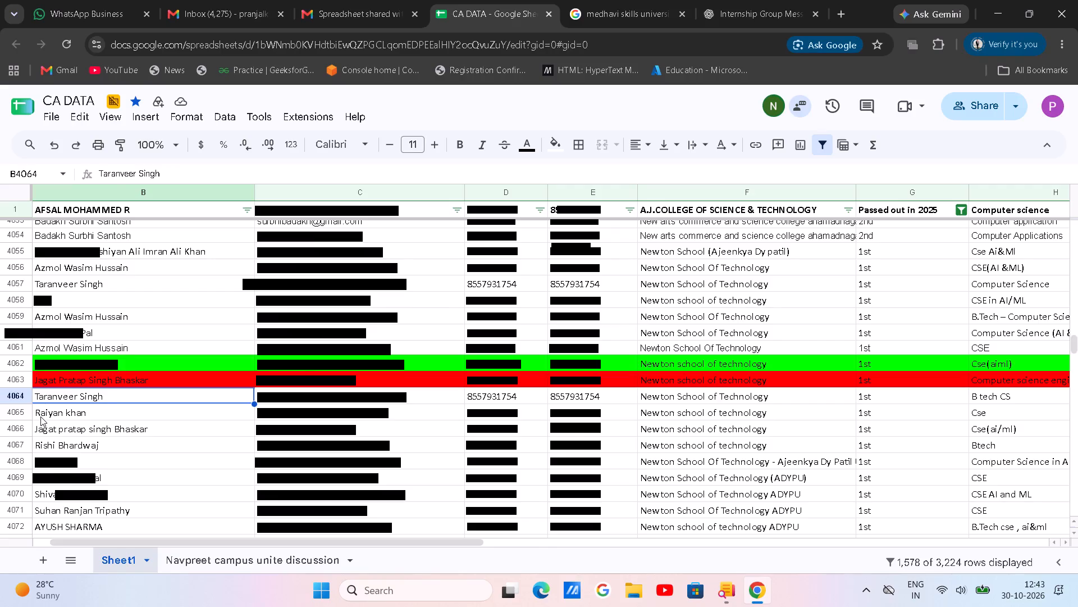
{"action": "left_click", "coordinate": [40, 416]}
{"action": "left_click", "coordinate": [489, 418]}
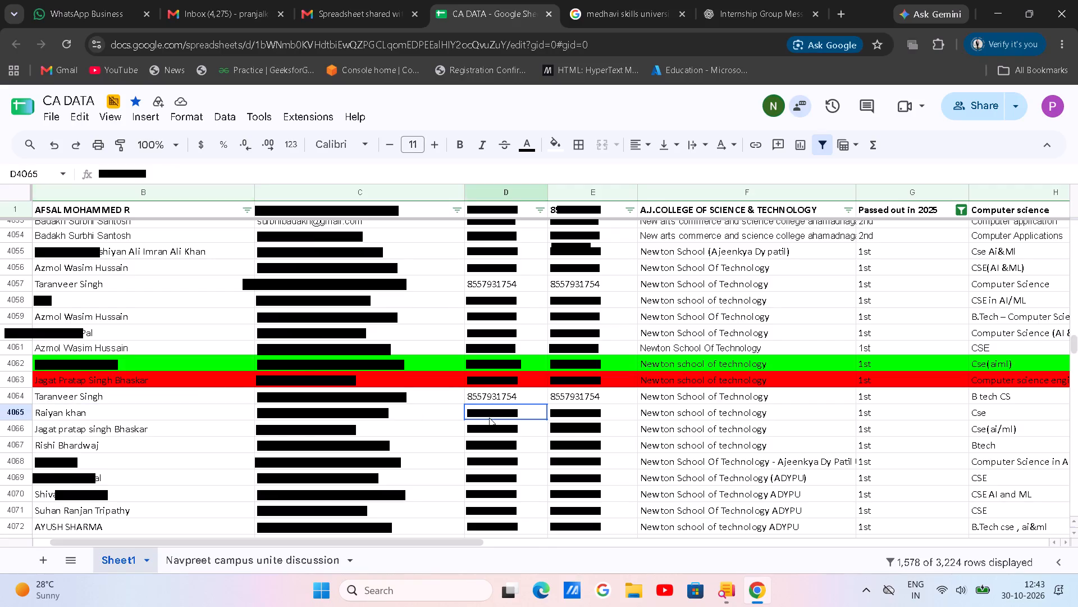
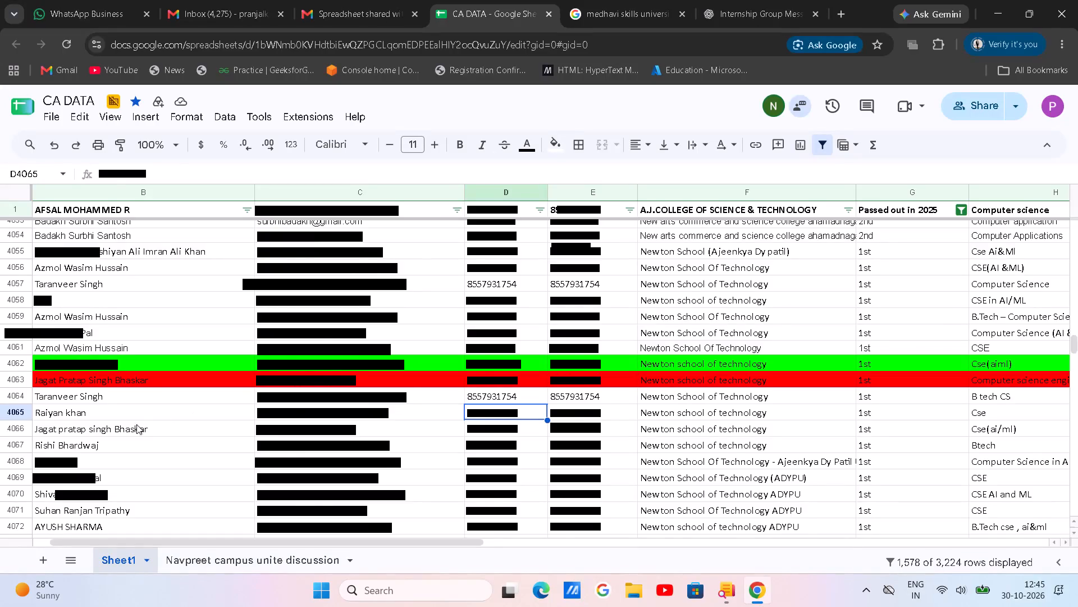
Examine the name, contact and college entries of the Newton School of Technology student in row 4065.
{"action": "left_click", "coordinate": [136, 422]}
{"action": "left_click", "coordinate": [135, 416]}
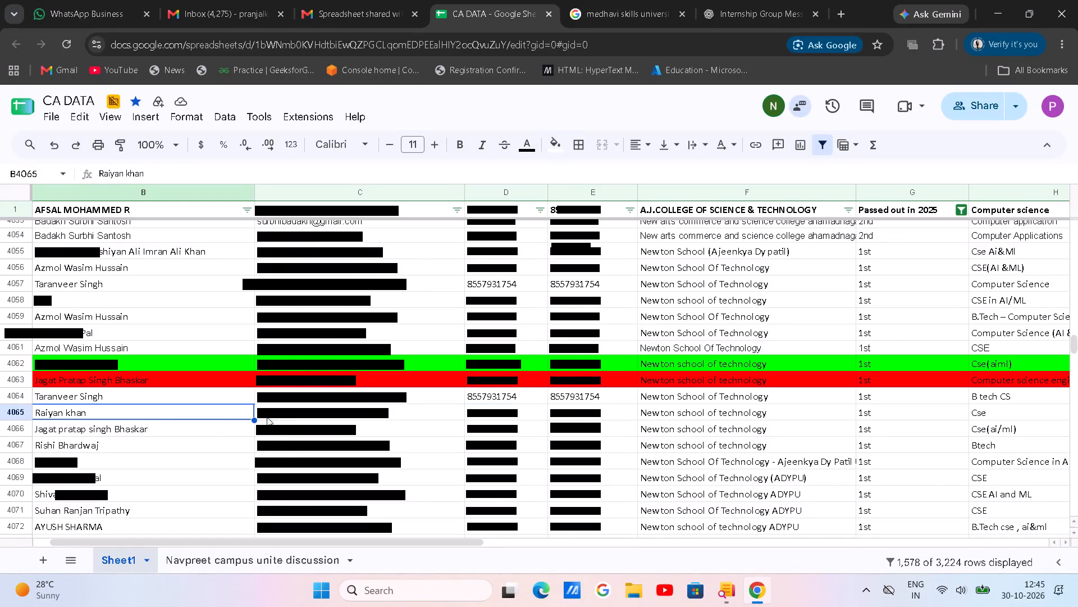
{"action": "left_click", "coordinate": [286, 417]}
{"action": "left_click", "coordinate": [525, 413]}
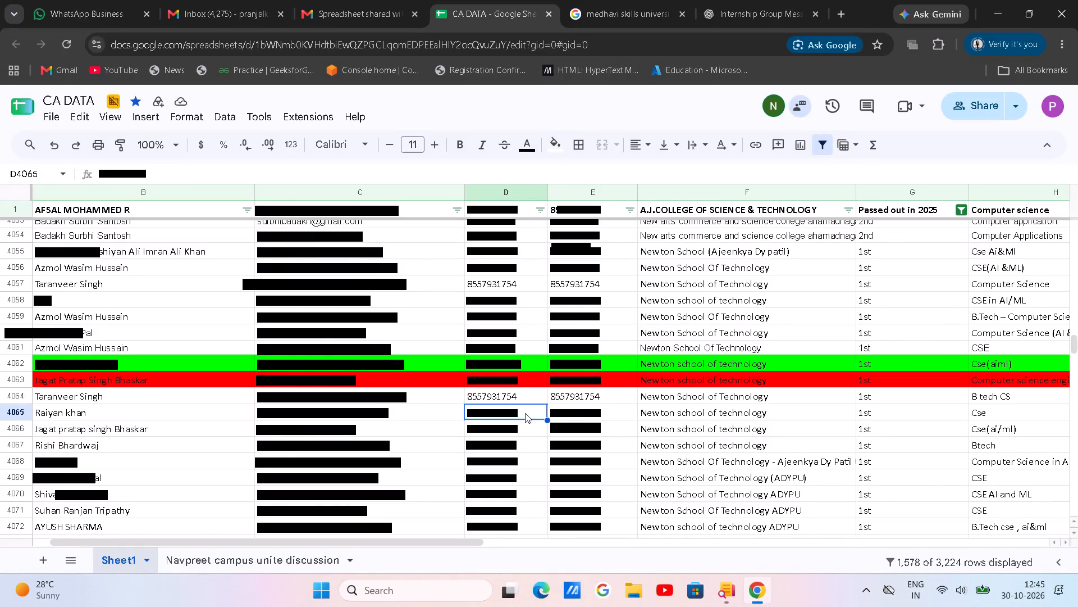
{"action": "left_click", "coordinate": [597, 416]}
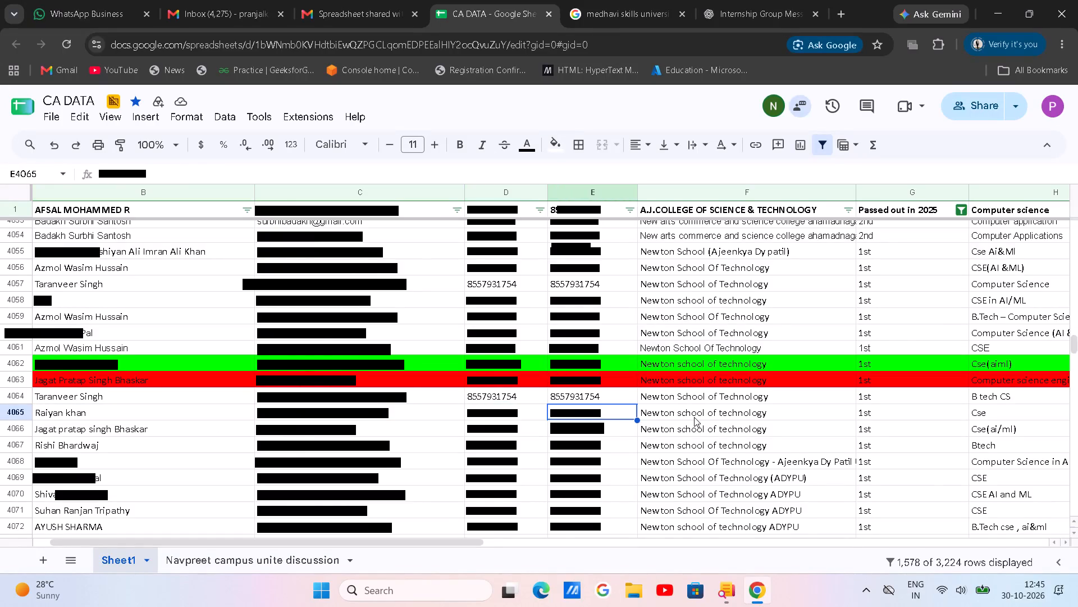
{"action": "left_click", "coordinate": [694, 417]}
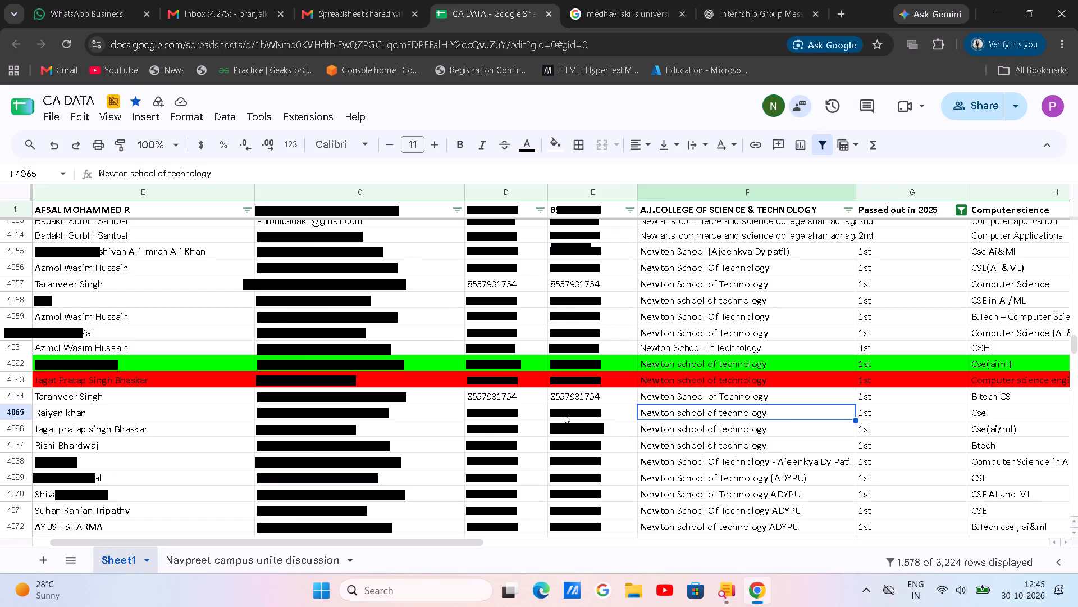
{"action": "left_click", "coordinate": [564, 414]}
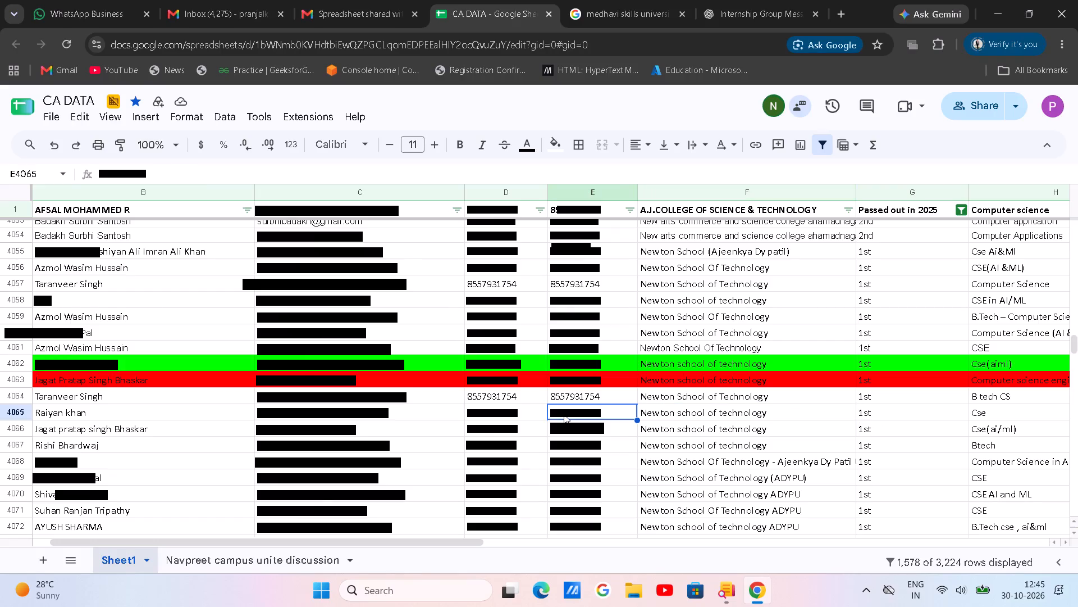
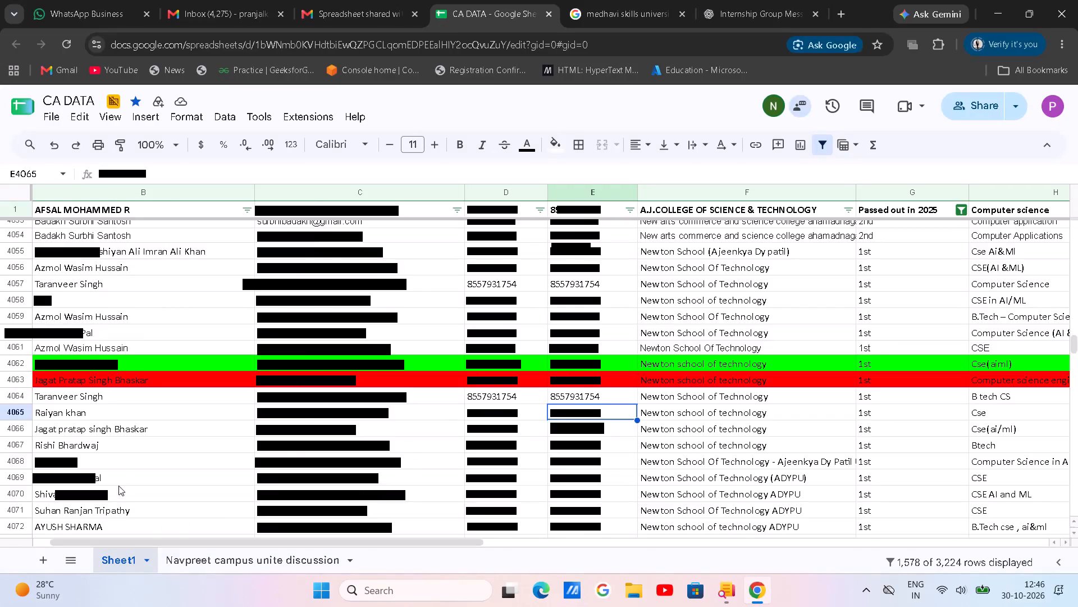
Check the row 4066 student against the neighbouring Newton School of Technology entries and the colour-marked rows.
{"action": "left_click", "coordinate": [139, 426]}
{"action": "scroll", "coordinate": [139, 426], "scroll_direction": "up", "scroll_amount": 1}
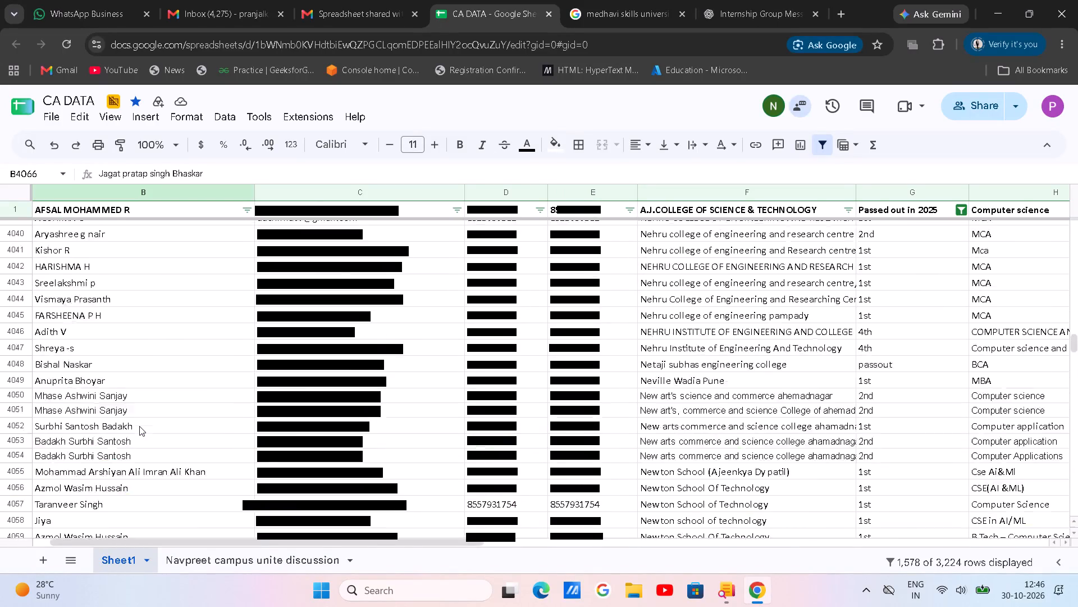
{"action": "scroll", "coordinate": [139, 426], "scroll_direction": "up", "scroll_amount": 1}
{"action": "scroll", "coordinate": [139, 426], "scroll_direction": "down", "scroll_amount": 5}
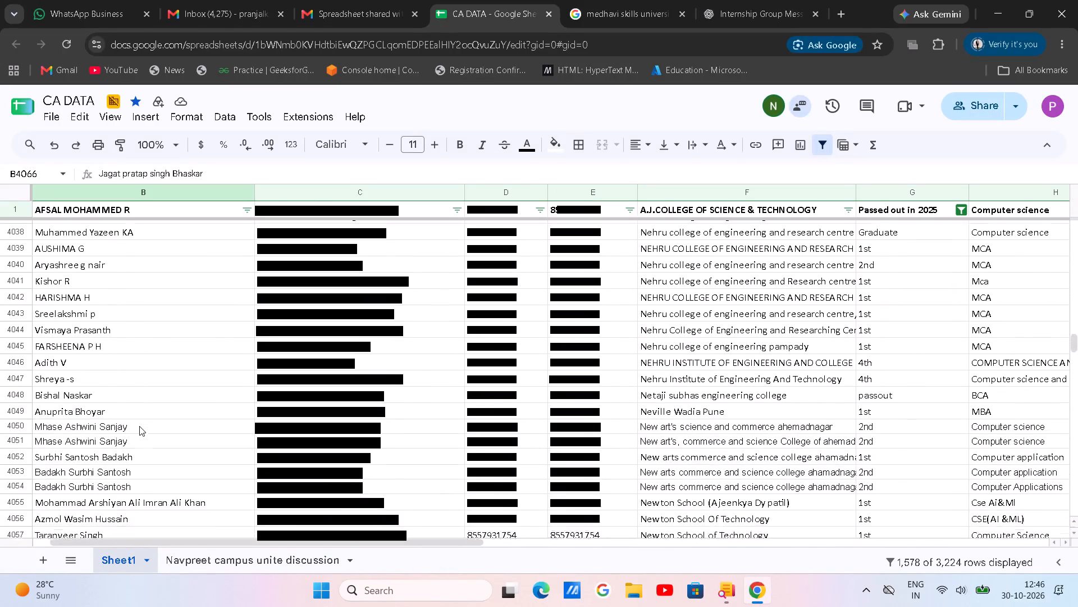
{"action": "scroll", "coordinate": [139, 426], "scroll_direction": "down", "scroll_amount": 2}
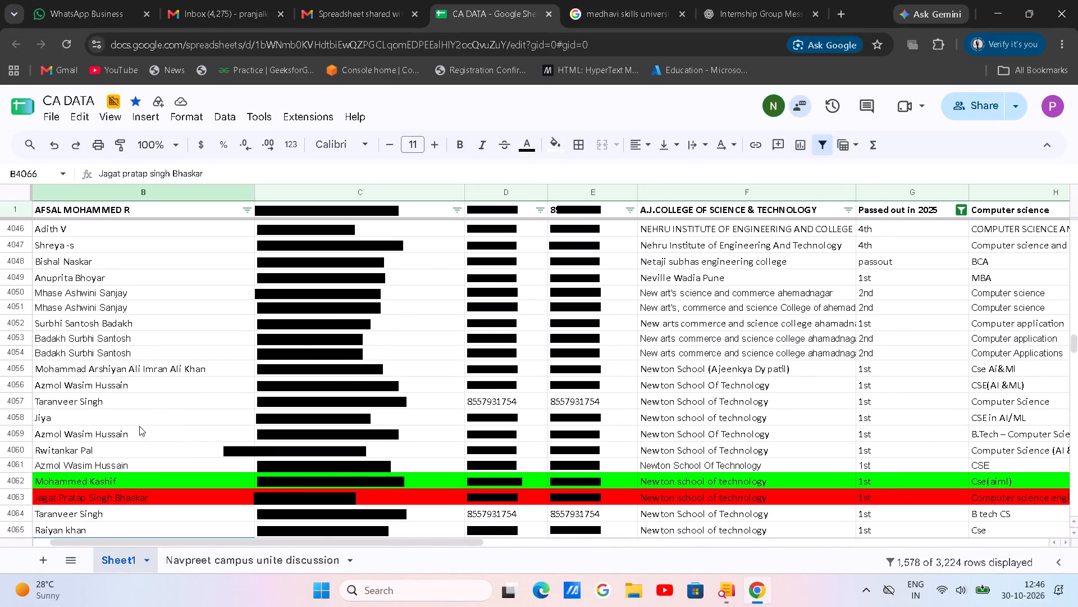
{"action": "scroll", "coordinate": [139, 426], "scroll_direction": "down", "scroll_amount": 1}
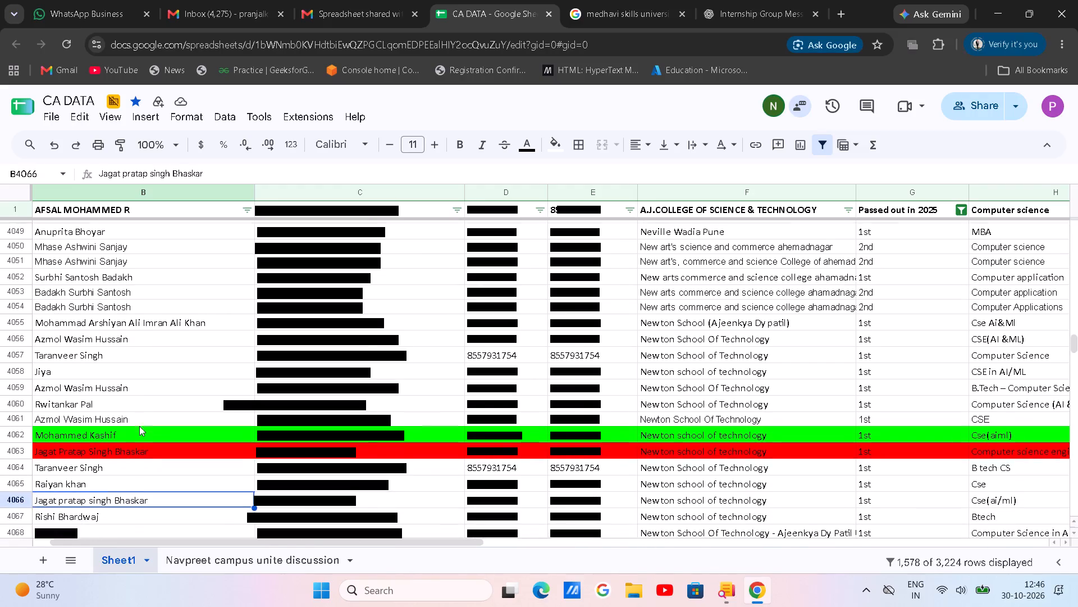
{"action": "scroll", "coordinate": [139, 426], "scroll_direction": "down", "scroll_amount": 1}
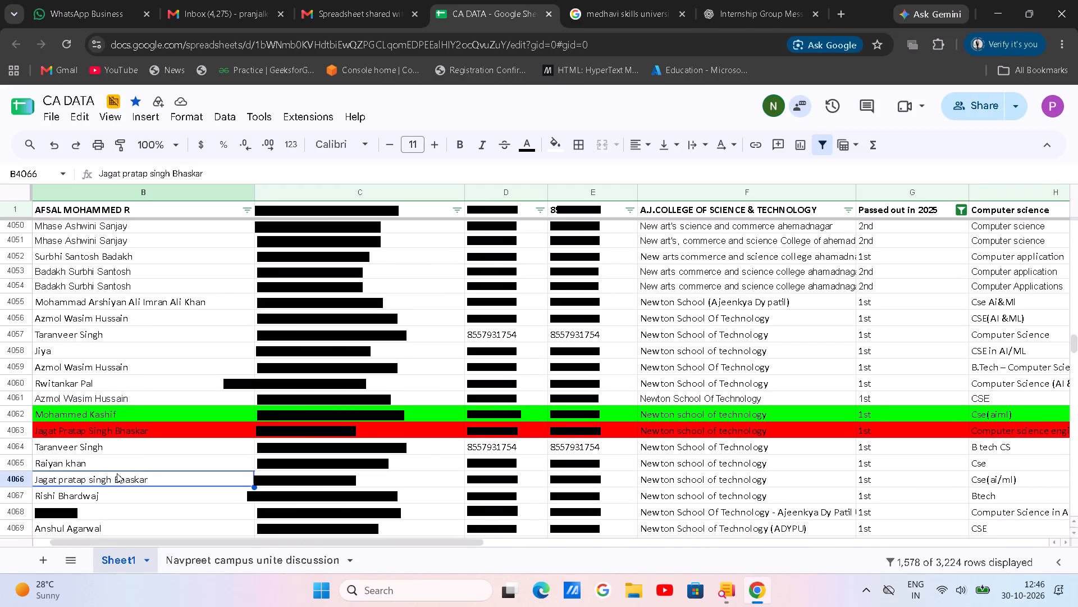
Go through the row 4067 student's name and contact entries and record the remark "SWITCH off" in column K.
{"action": "left_click", "coordinate": [83, 492]}
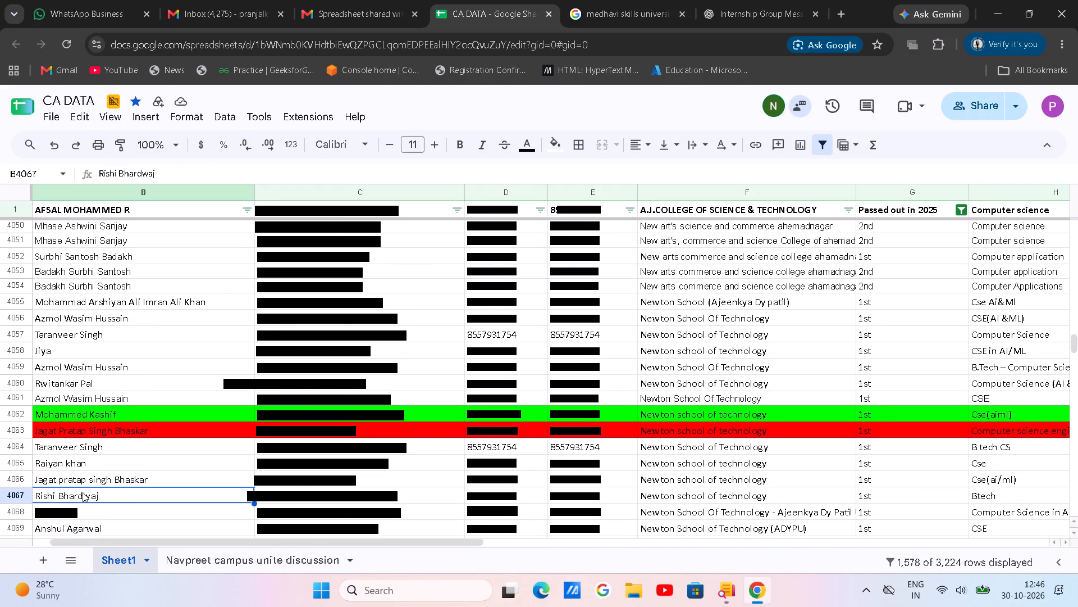
{"action": "left_click", "coordinate": [326, 501]}
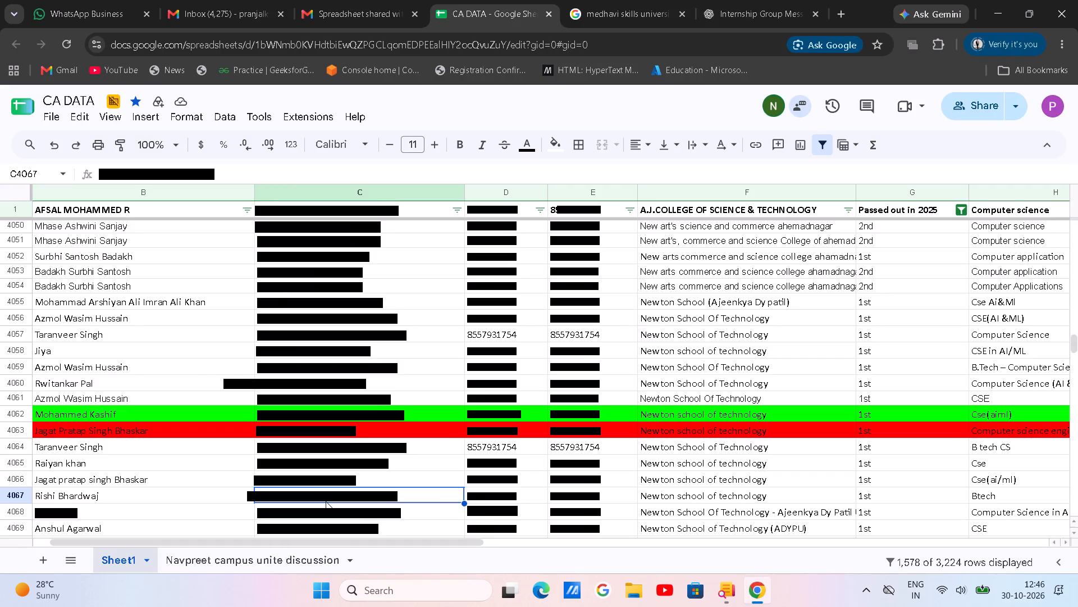
{"action": "left_click", "coordinate": [474, 500]}
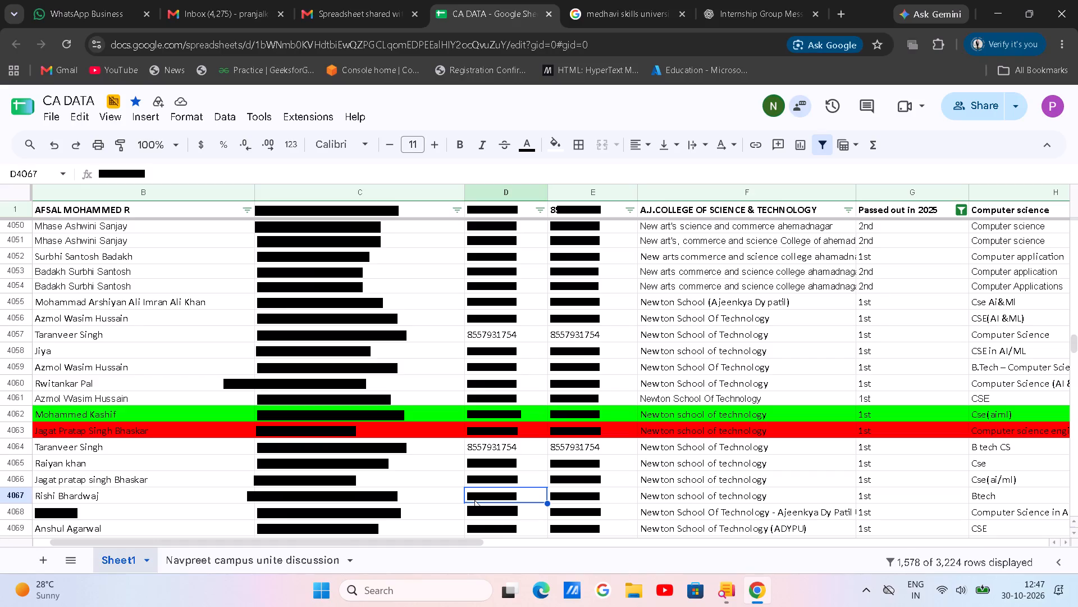
{"action": "key", "text": "Right"}
{"action": "key", "text": "Right"}
{"action": "key", "text": "Right"}
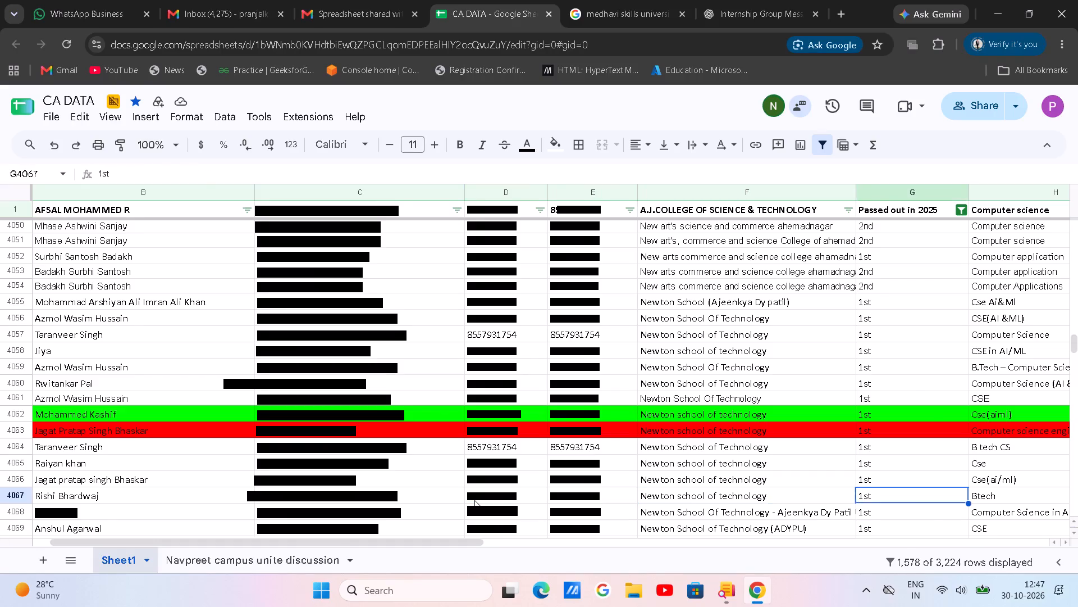
{"action": "key", "text": "Right"}
{"action": "key", "text": "Right"}
{"action": "key", "text": "Right"}
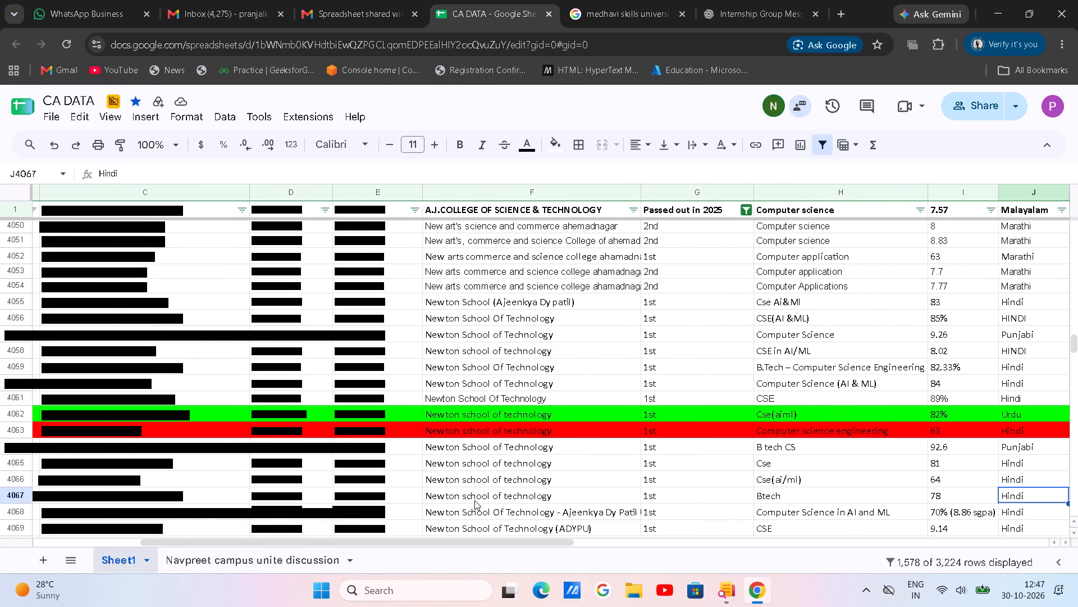
{"action": "key", "text": "Right"}
{"action": "type", "text": "SWITCH"}
{"action": "key", "text": "space"}
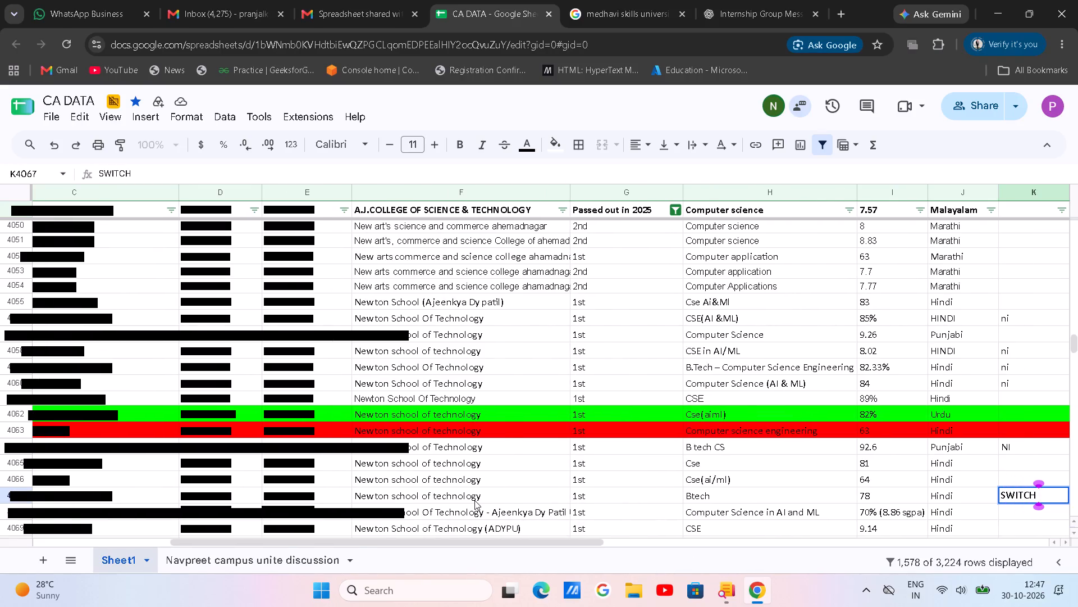
{"action": "type", "text": "off"}
{"action": "key", "text": "Return"}
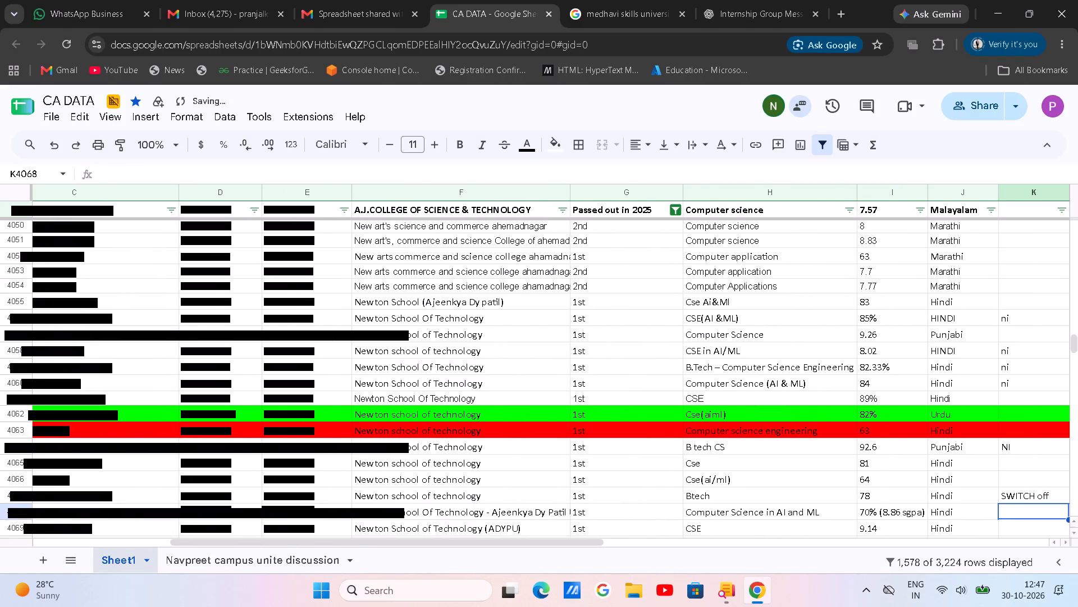
Examine the course, name and contact entries of the Newton School of Technology - Ajeenkya DY Patil student in row 4068.
{"action": "key", "text": "Left"}
{"action": "key", "text": "Left"}
{"action": "key", "text": "Left"}
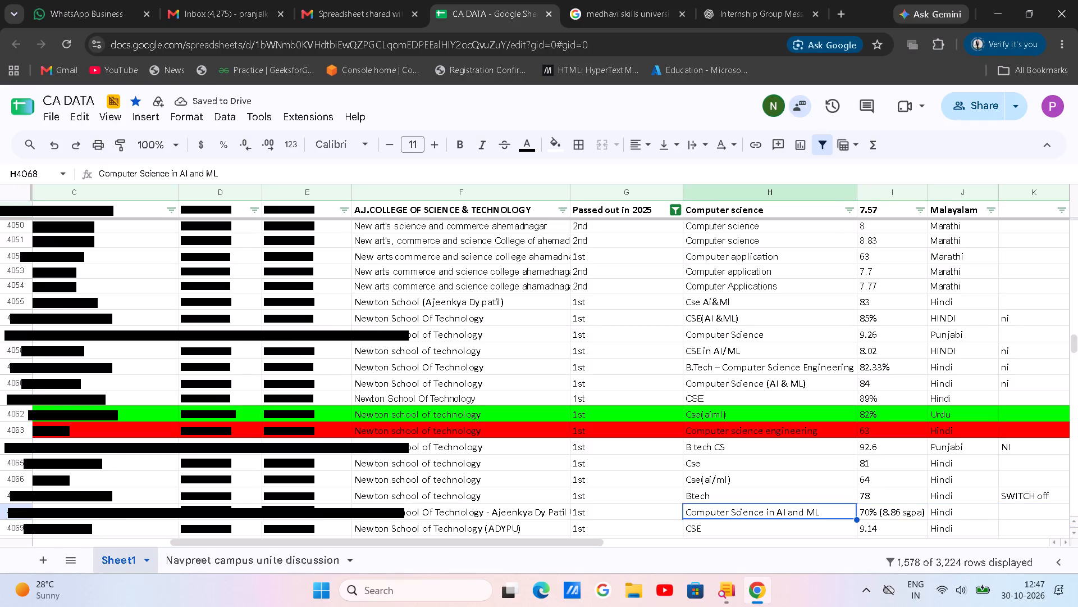
{"action": "key", "text": "Left"}
{"action": "key", "text": "Left"}
{"action": "key", "text": "Left"}
{"action": "key", "text": "Left"}
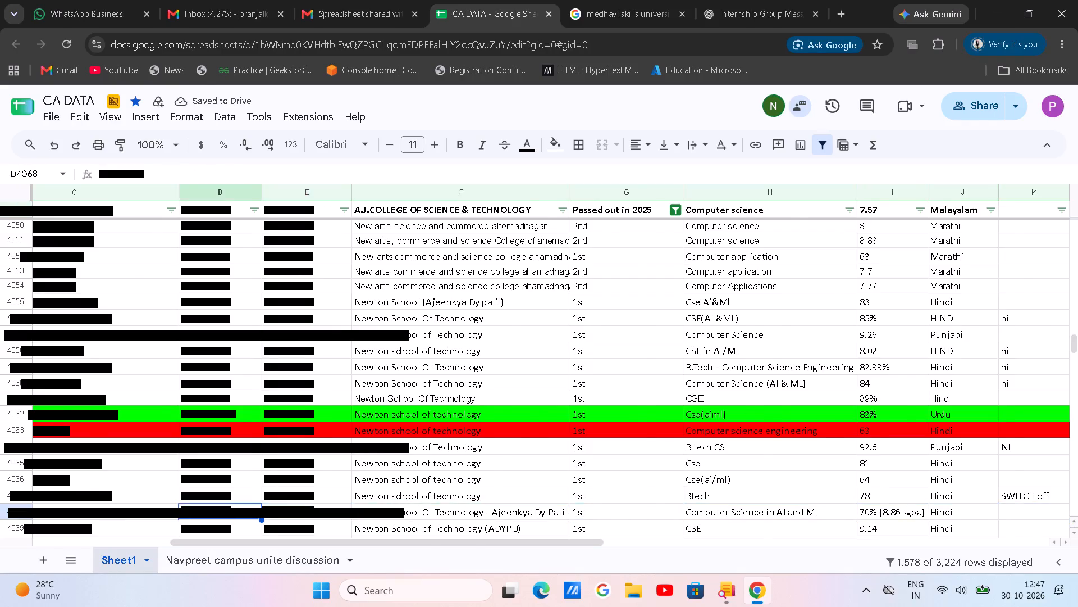
{"action": "key", "text": "Left"}
{"action": "key", "text": "Left"}
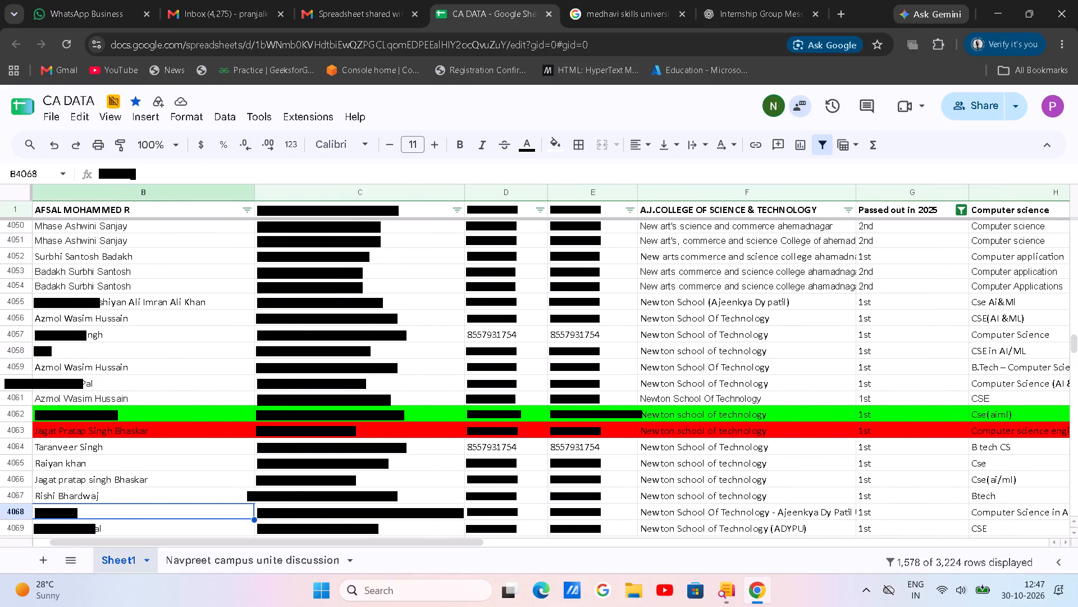
{"action": "key", "text": "Left"}
{"action": "key", "text": "Right"}
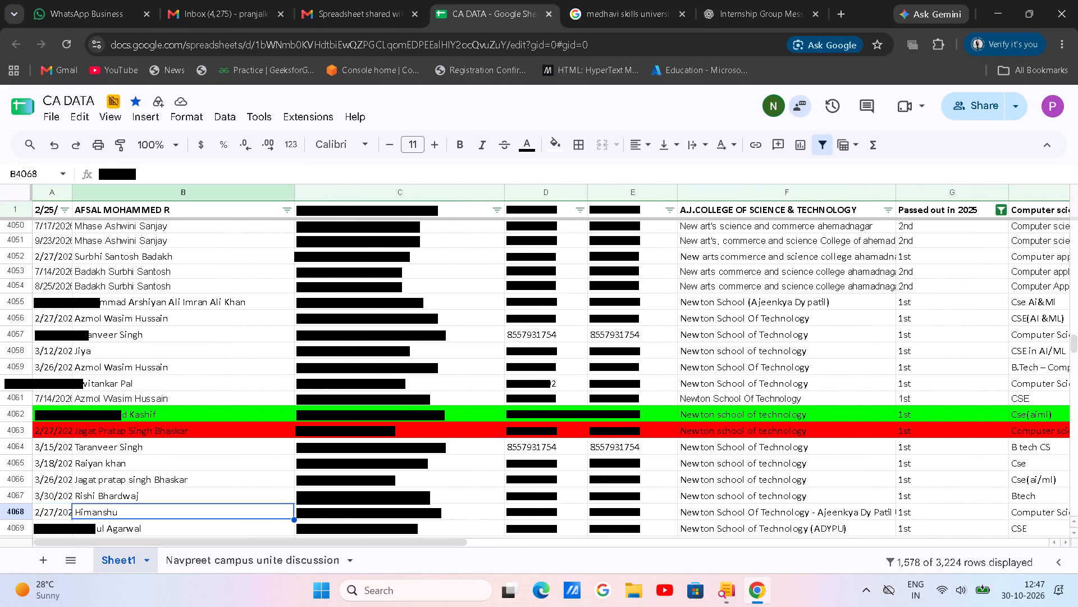
{"action": "key", "text": "Right"}
{"action": "key", "text": "Right"}
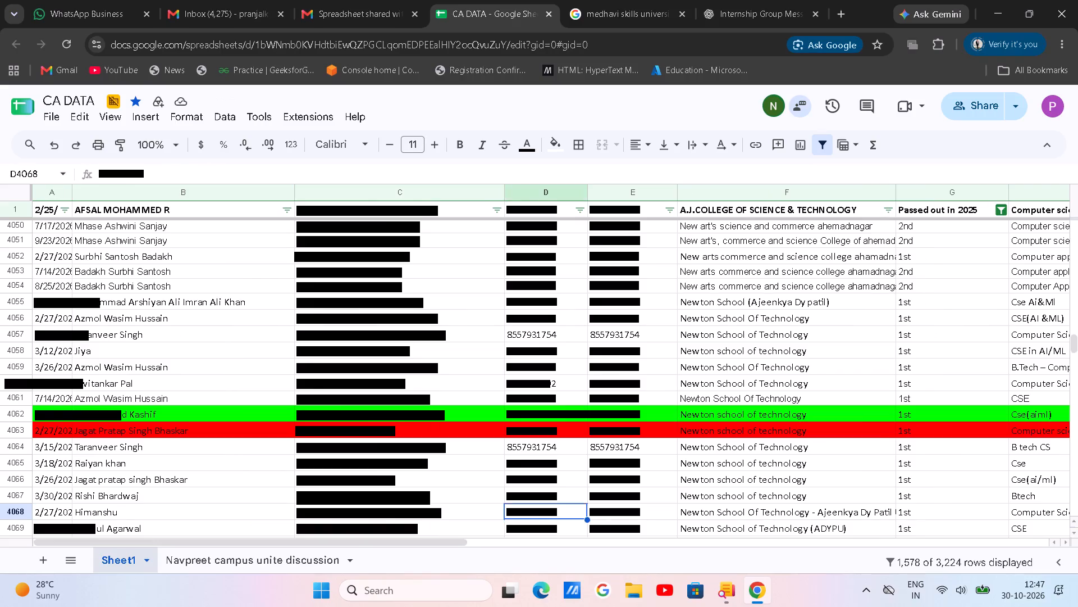
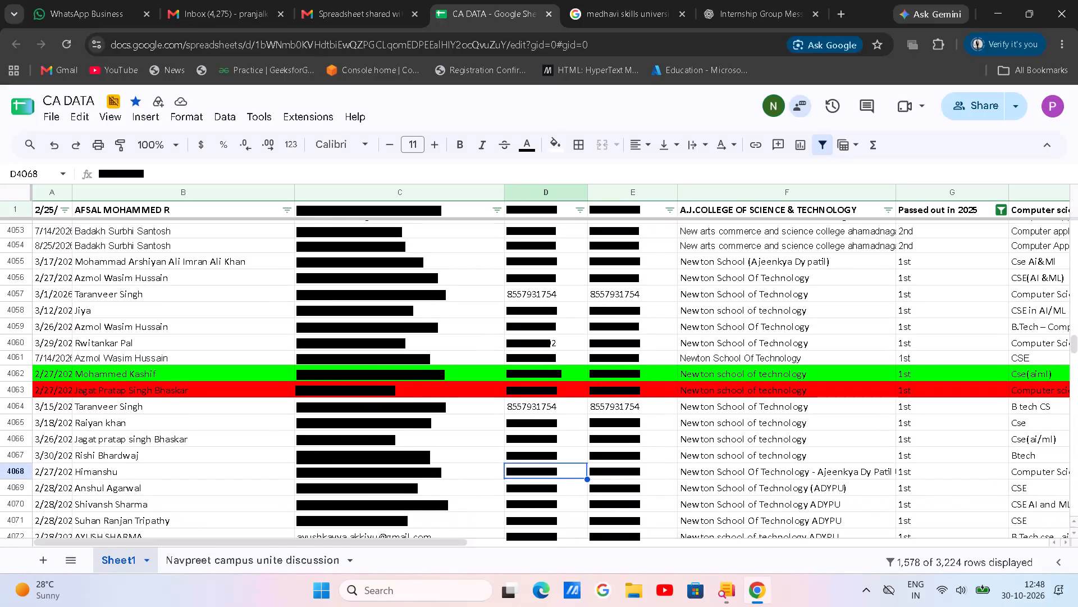
Compare the course, score, language and remark entries of the row 4068 student with the neighbouring Newton School of Technology rows.
{"action": "scroll", "coordinate": [474, 500], "scroll_direction": "left", "scroll_amount": 3}
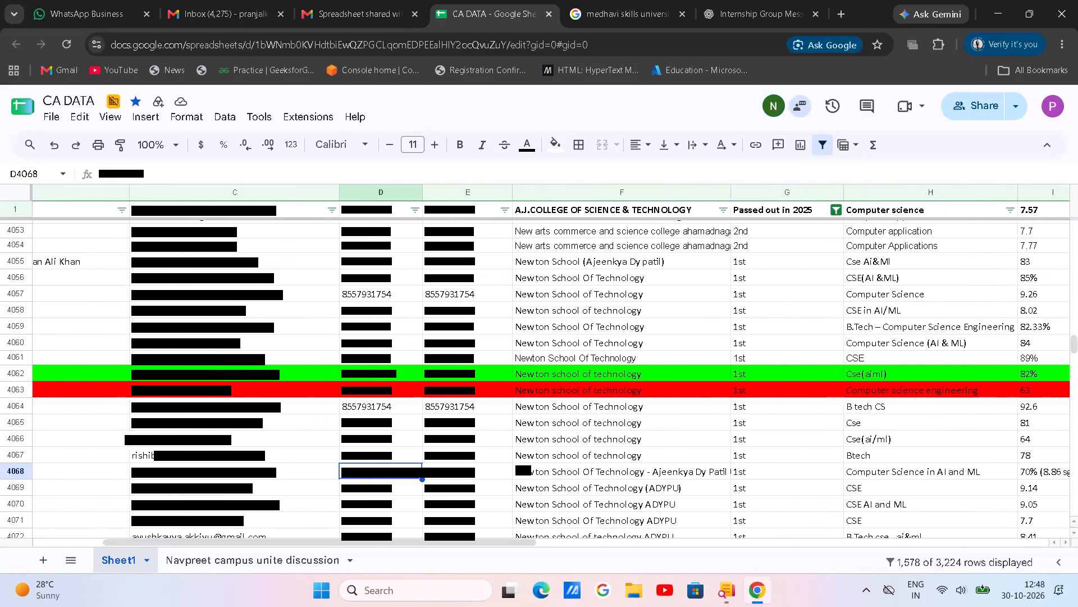
{"action": "scroll", "coordinate": [474, 500], "scroll_direction": "left", "scroll_amount": 1}
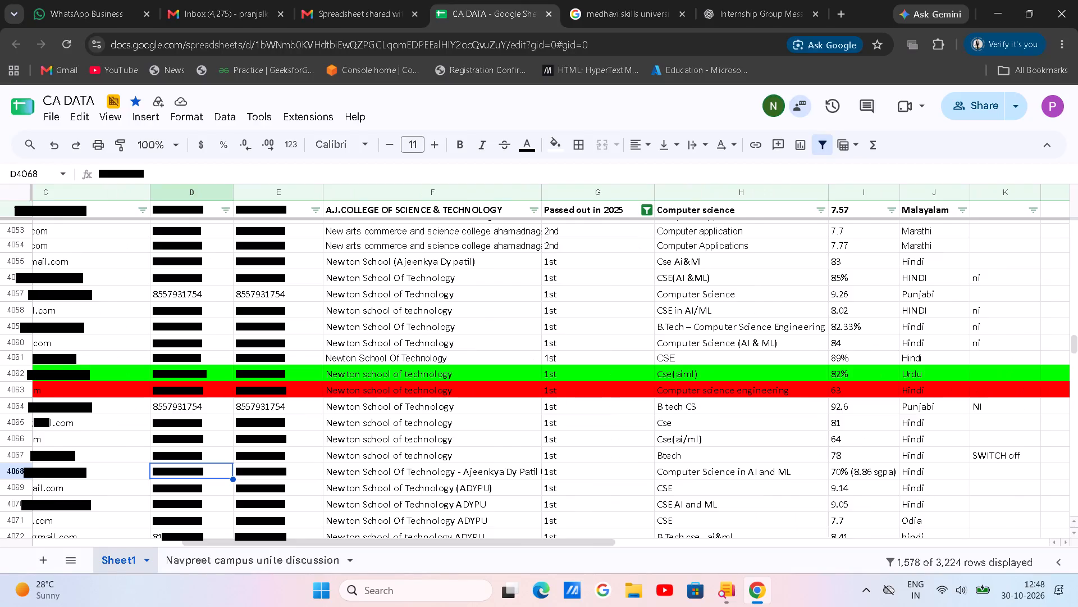
{"action": "scroll", "coordinate": [474, 500], "scroll_direction": "right", "scroll_amount": 6}
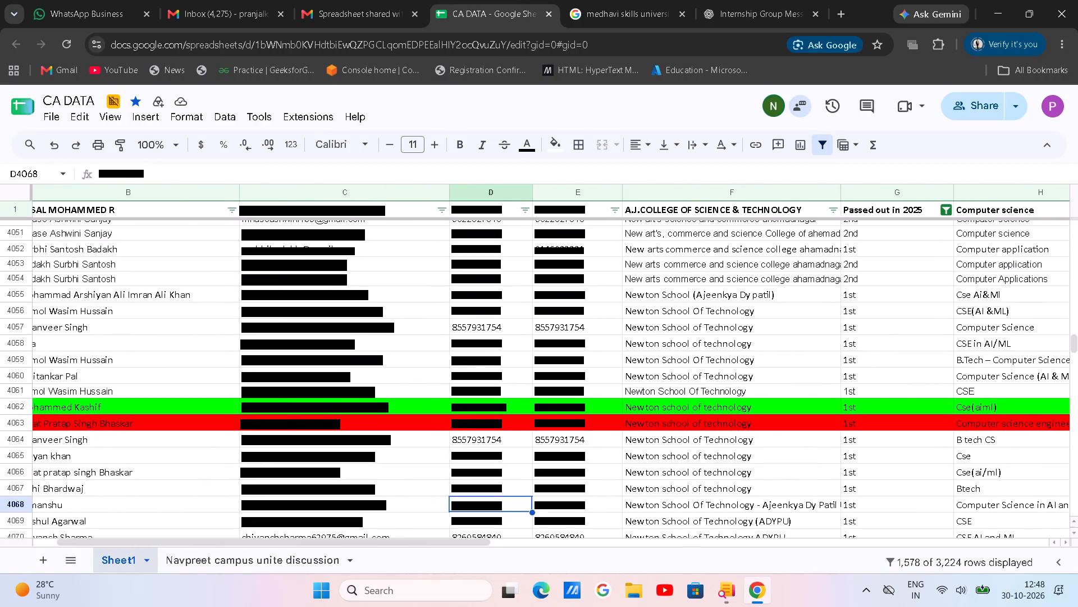
{"action": "scroll", "coordinate": [474, 500], "scroll_direction": "right", "scroll_amount": 1}
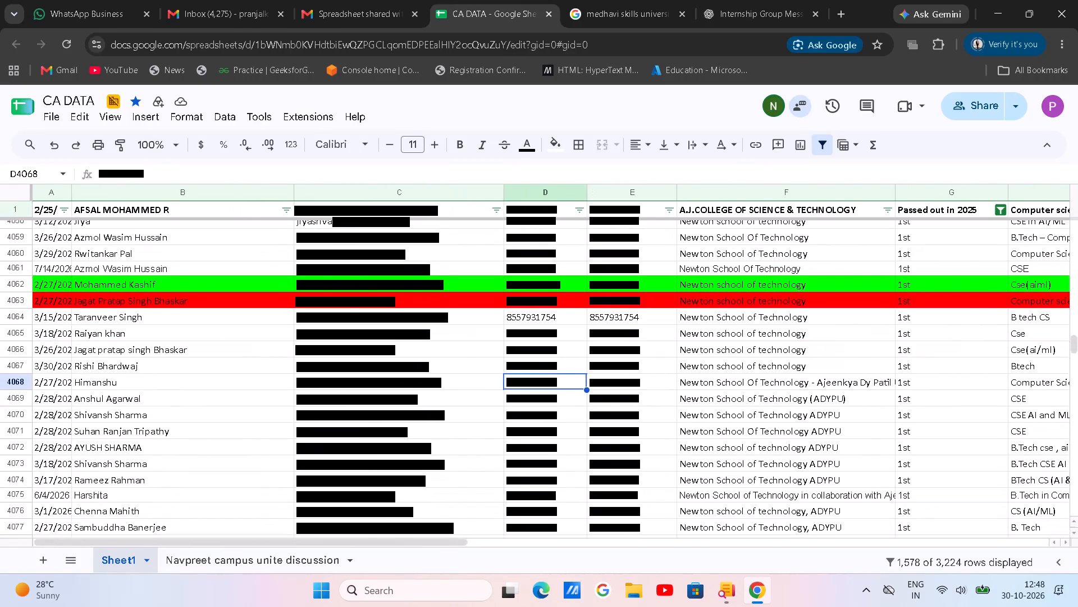
Go through the row 4068 student's entries from the date in column A across to the language in column J.
{"action": "key", "text": "Left"}
{"action": "key", "text": "Left"}
{"action": "key", "text": "Left"}
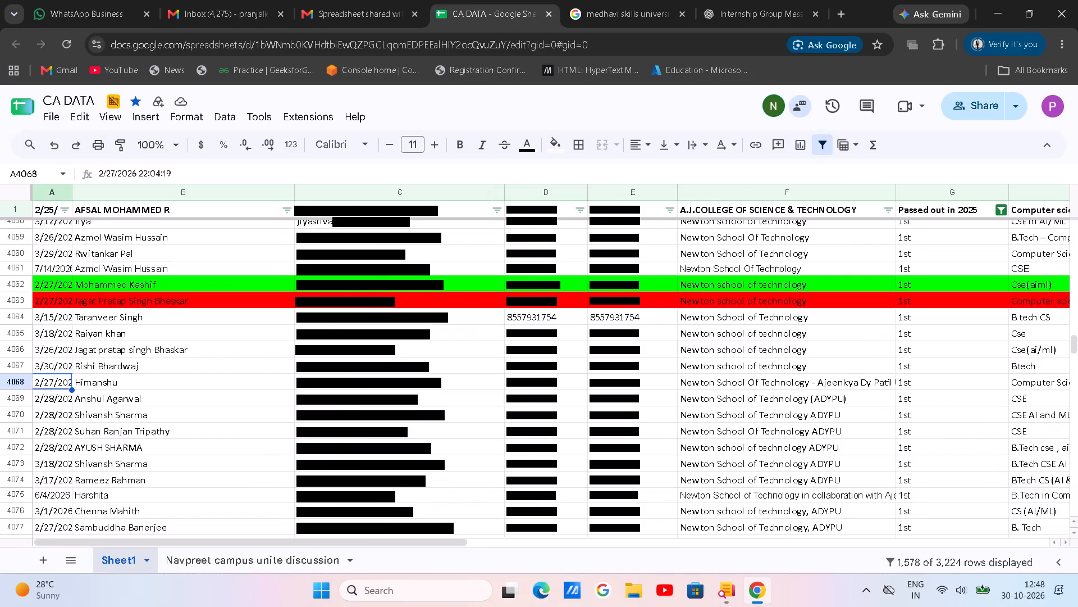
{"action": "key", "text": "Right"}
{"action": "key", "text": "Right"}
{"action": "key", "text": "Right"}
{"action": "key", "text": "Right"}
{"action": "key", "text": "Right"}
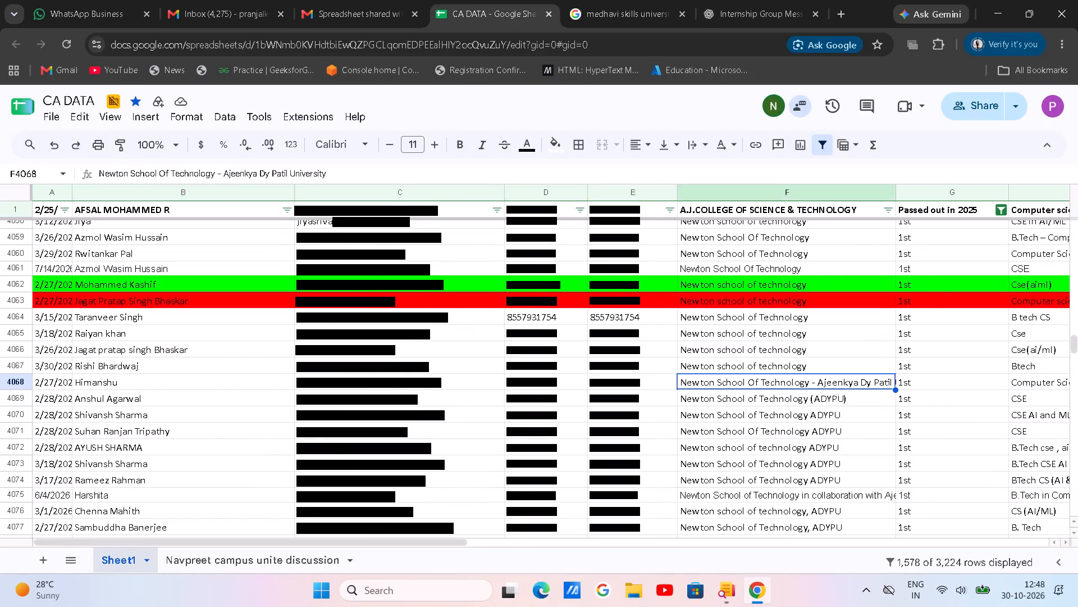
{"action": "key", "text": "Right"}
{"action": "key", "text": "Right"}
{"action": "key", "text": "Right"}
{"action": "key", "text": "Right"}
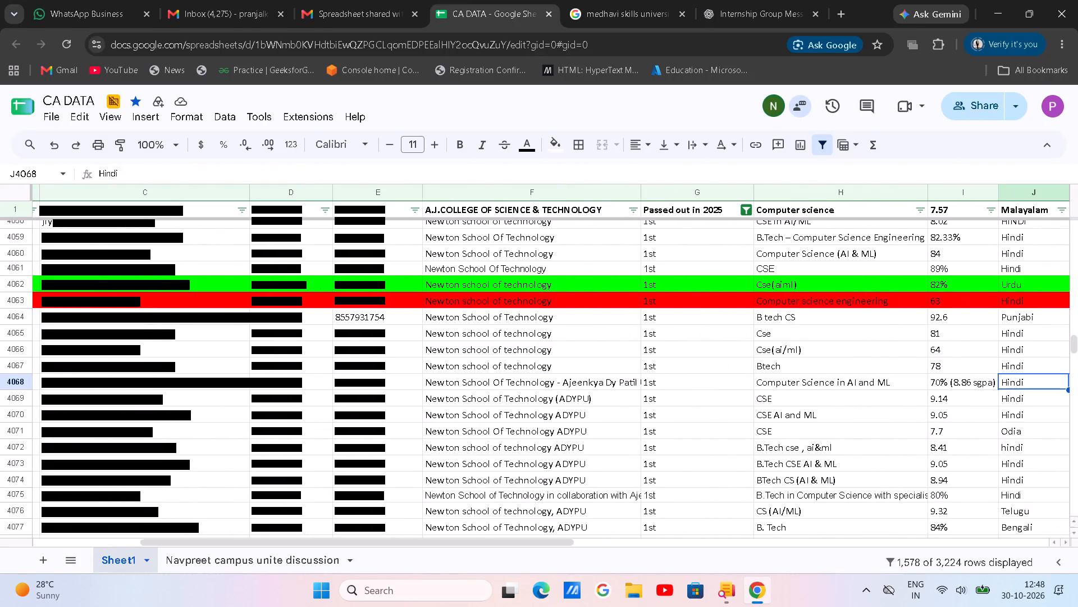
Record the remark "ni" in column K for the row 4068 student.
{"action": "key", "text": "Right"}
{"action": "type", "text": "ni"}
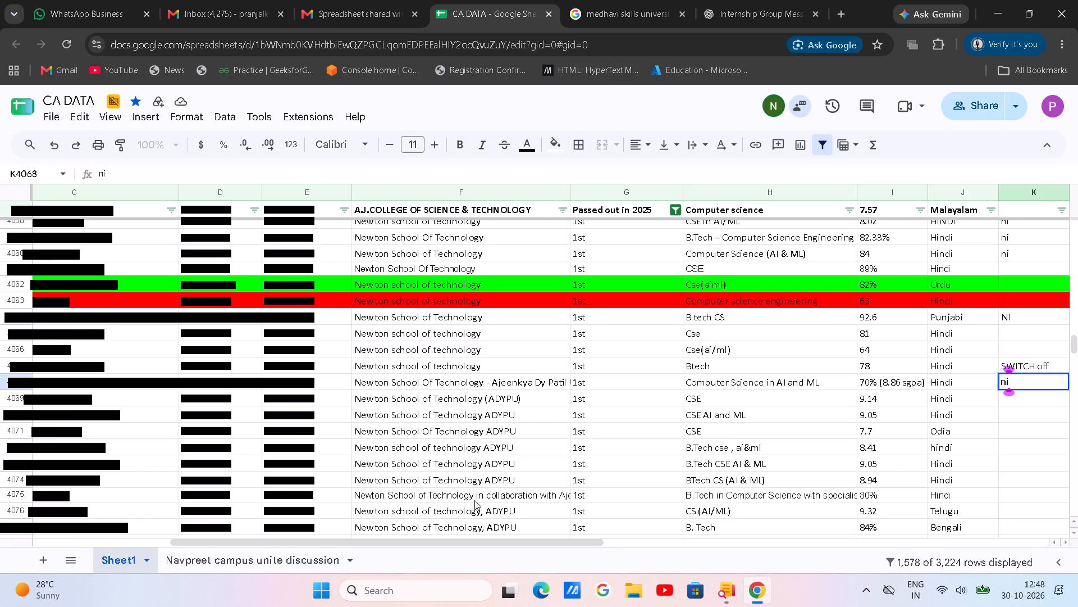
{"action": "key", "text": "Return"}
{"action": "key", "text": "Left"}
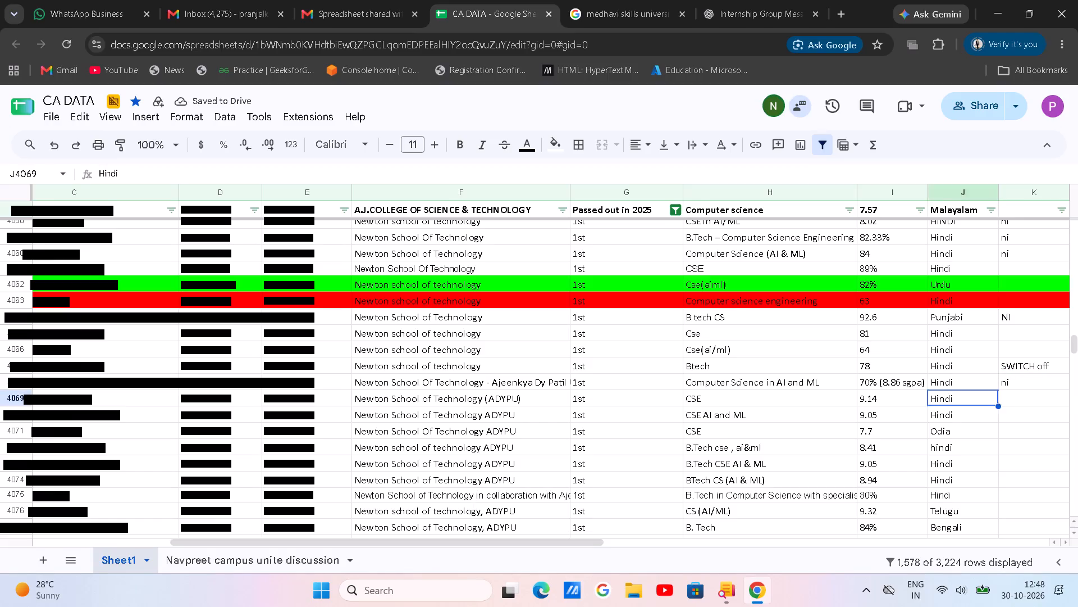
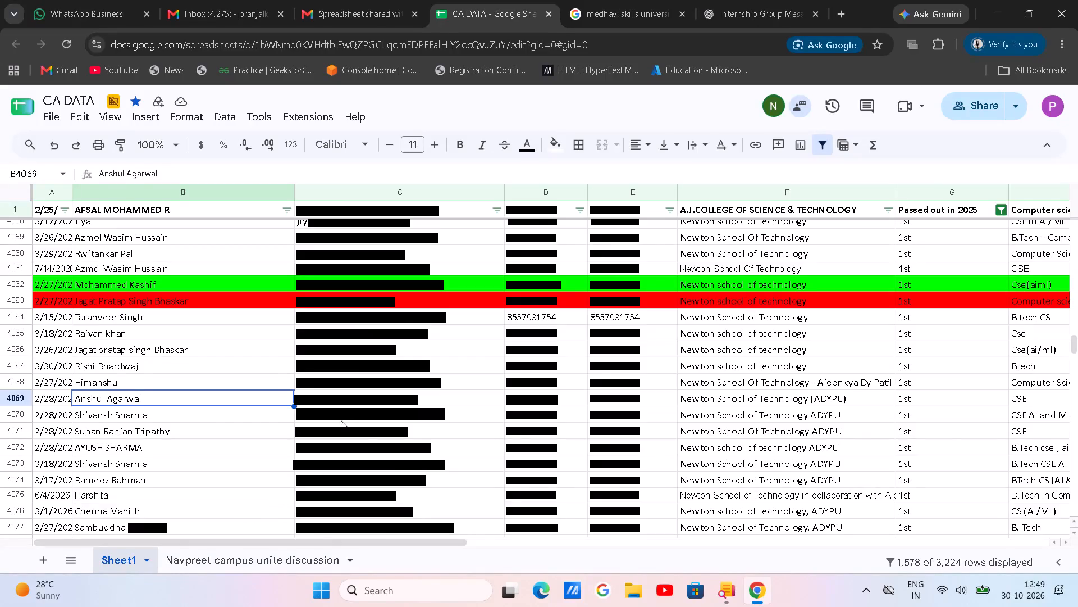
Look up the row 4069 Newton School of Technology (ADYPU) student's contact details in columns C and D.
{"action": "left_click", "coordinate": [315, 404]}
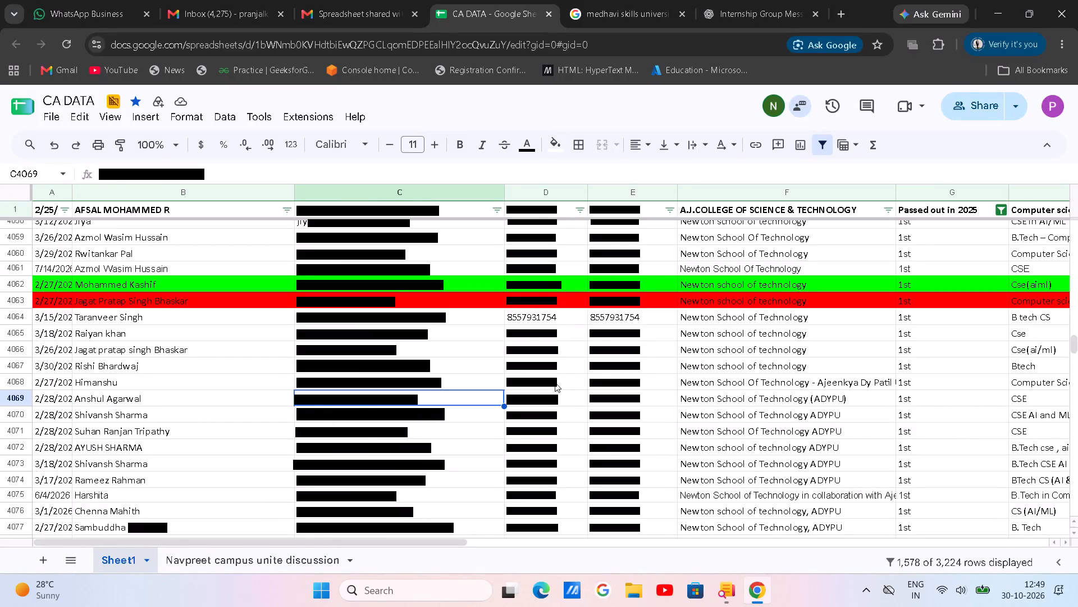
{"action": "left_click", "coordinate": [549, 409]}
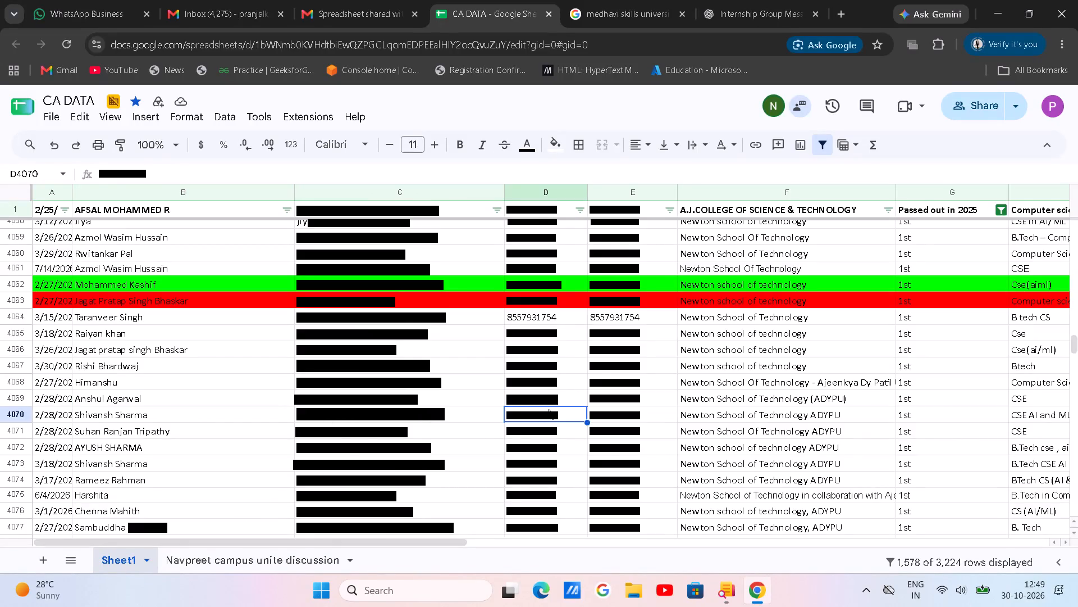
{"action": "left_click", "coordinate": [532, 400]}
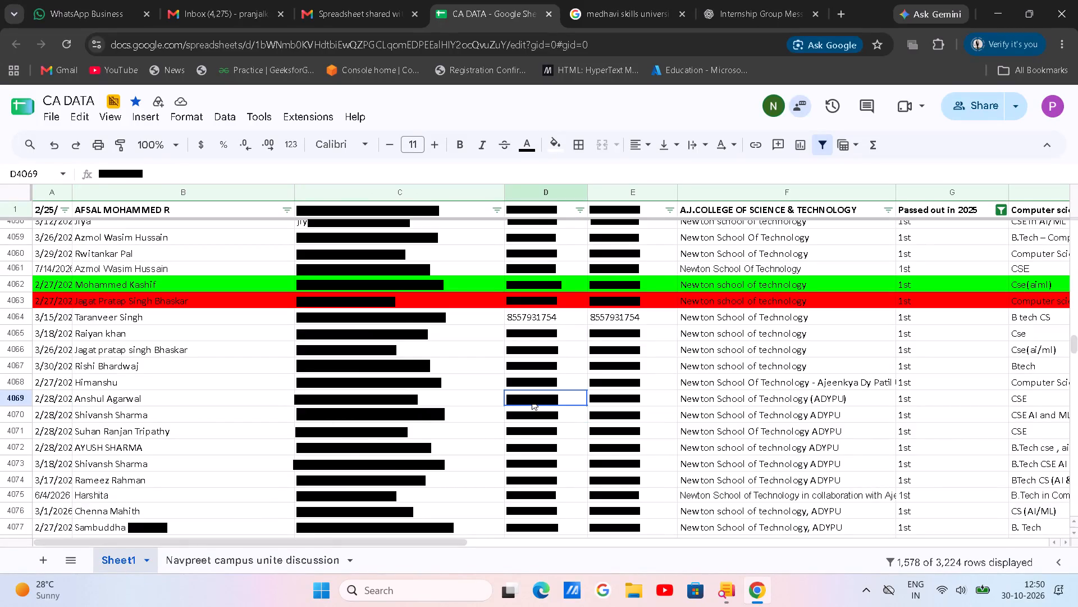
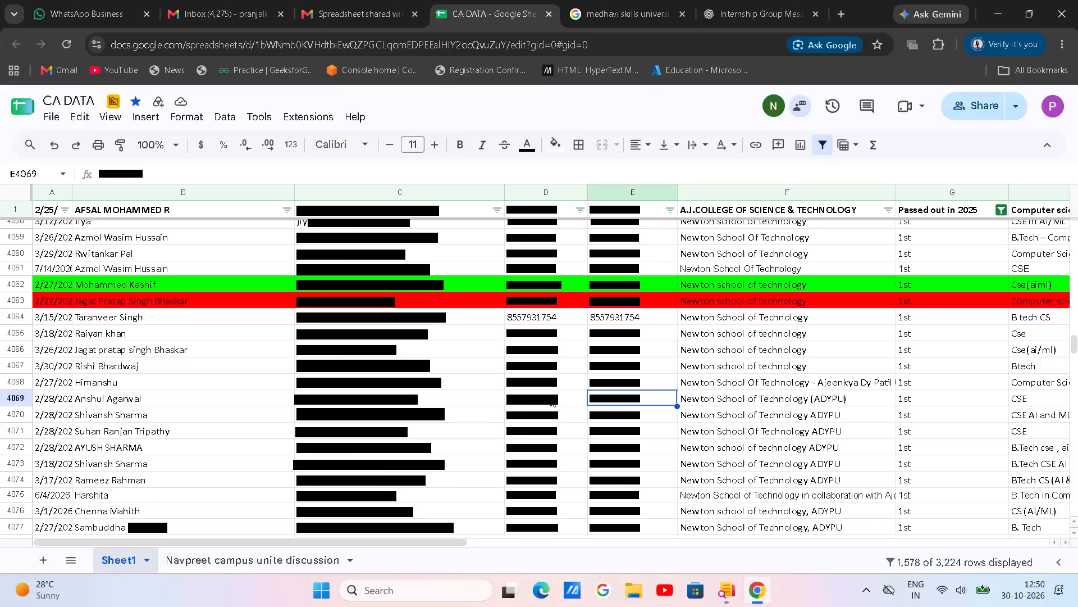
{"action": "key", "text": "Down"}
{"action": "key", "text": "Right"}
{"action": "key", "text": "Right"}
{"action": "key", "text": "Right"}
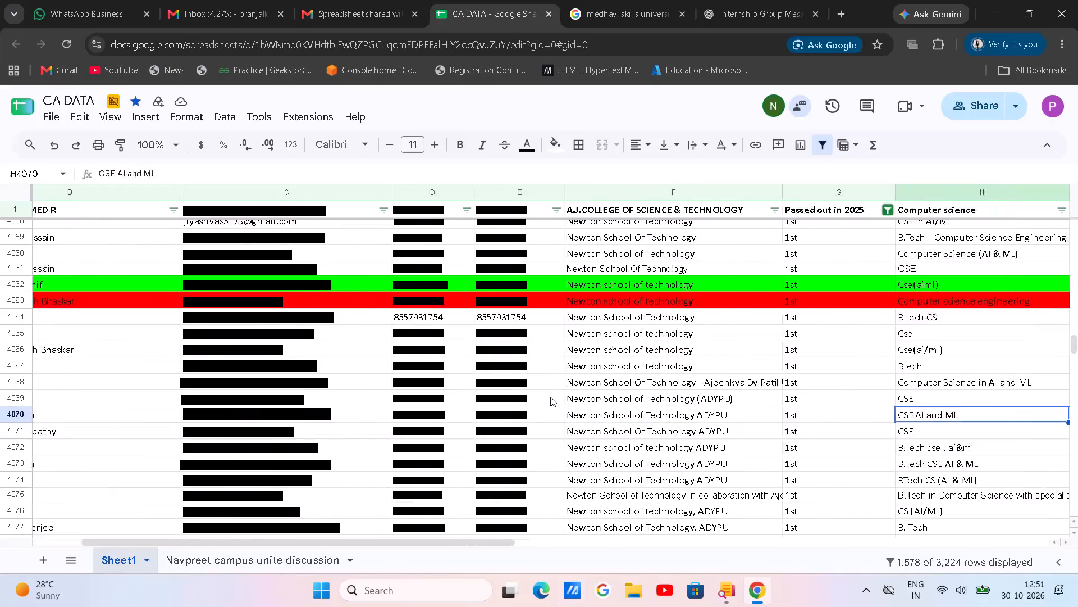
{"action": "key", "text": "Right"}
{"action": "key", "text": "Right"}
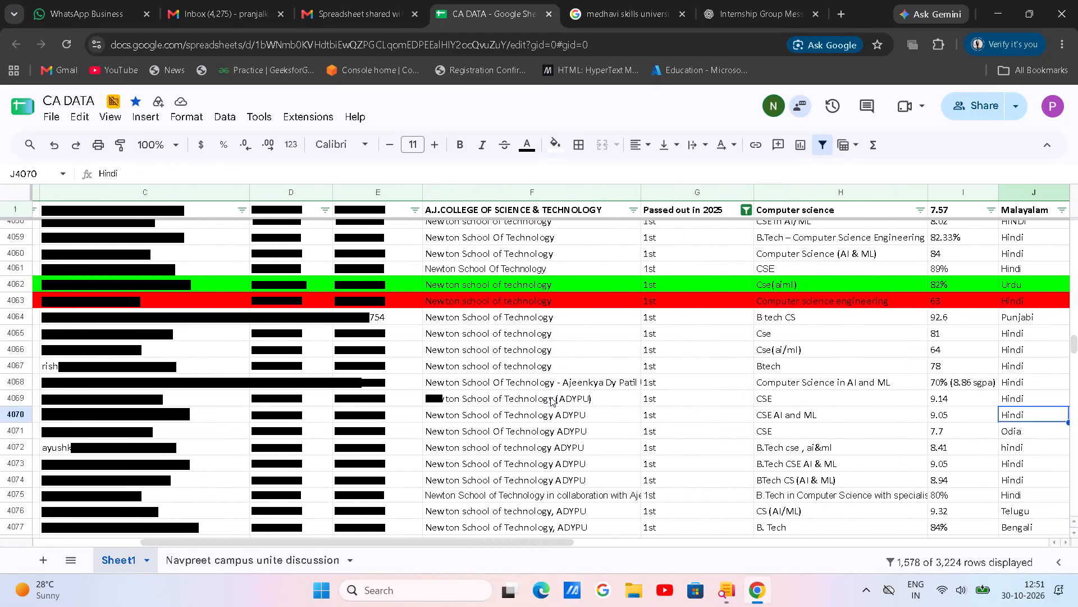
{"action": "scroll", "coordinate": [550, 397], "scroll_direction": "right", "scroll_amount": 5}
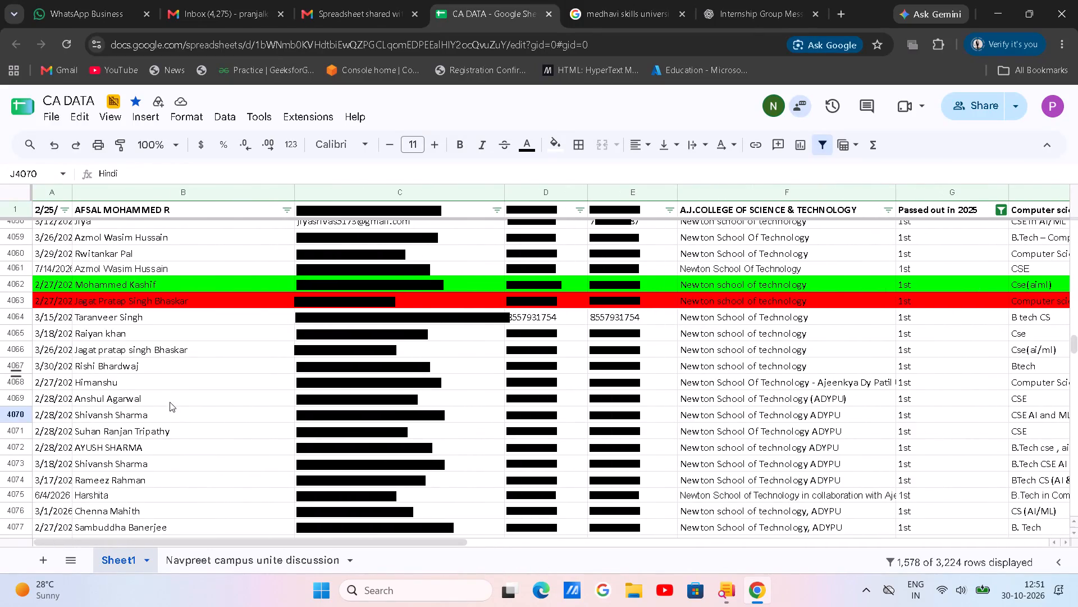
Review the name, contact details and college of the row 4069 student in columns B to F.
{"action": "left_click", "coordinate": [170, 402]}
{"action": "left_click", "coordinate": [353, 393]}
{"action": "left_click", "coordinate": [518, 396]}
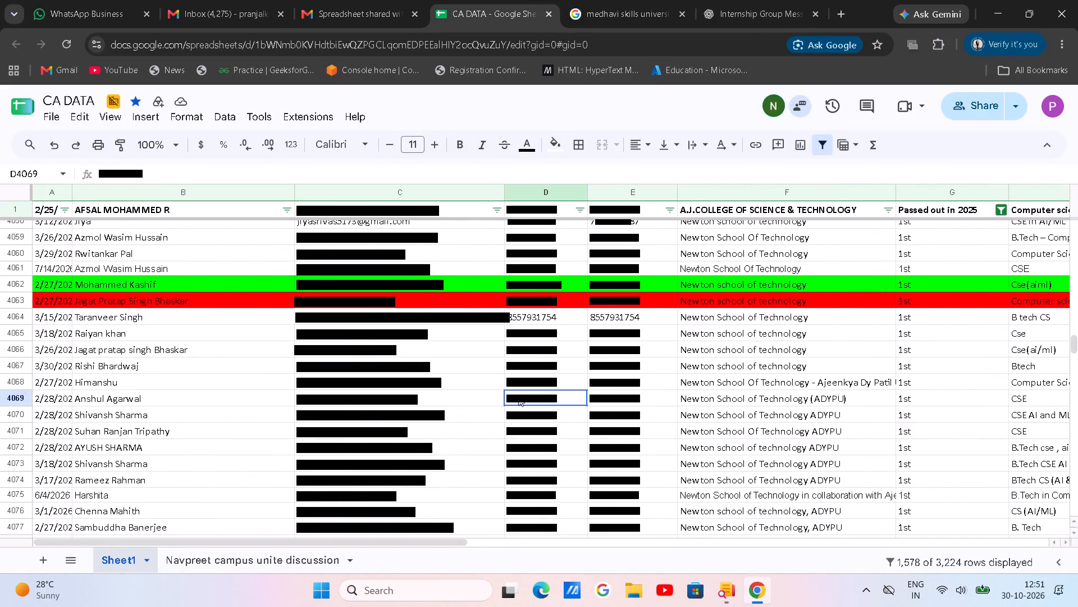
{"action": "left_click", "coordinate": [121, 396]}
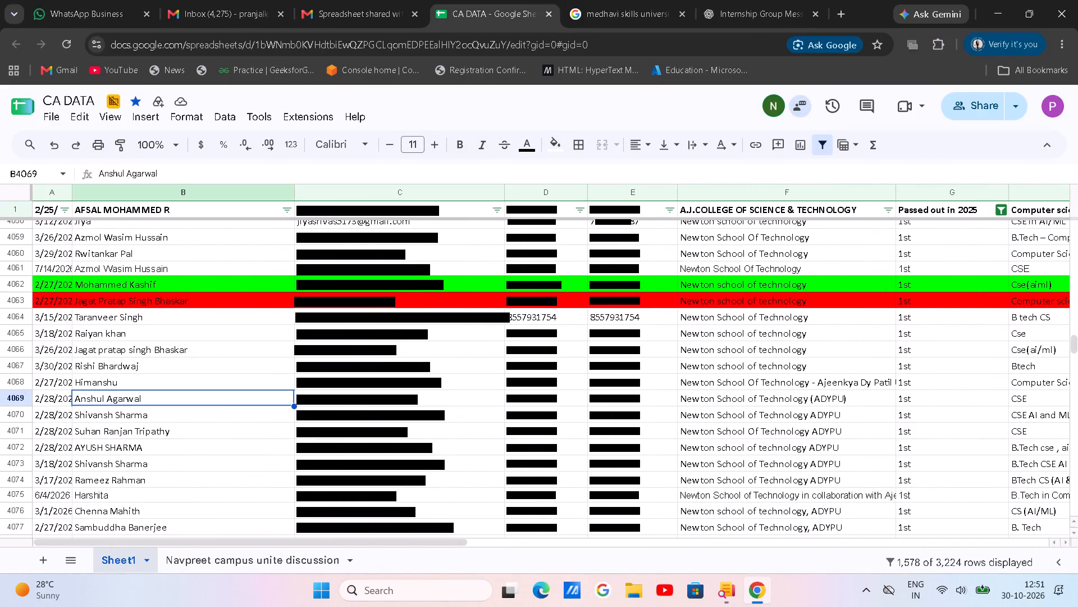
{"action": "left_click", "coordinate": [309, 403]}
{"action": "left_click", "coordinate": [537, 401]}
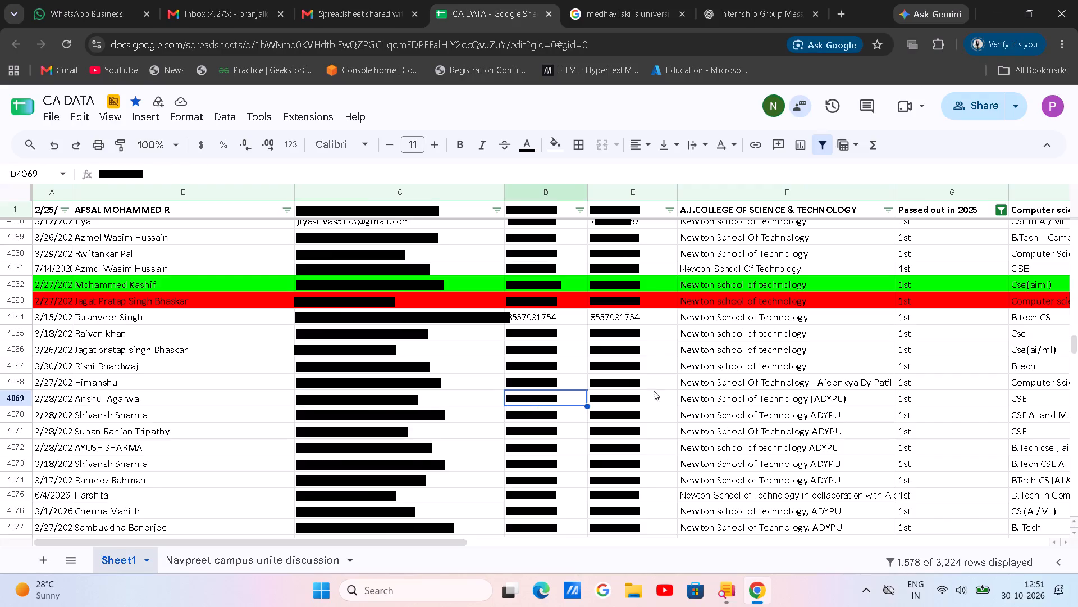
{"action": "left_click_drag", "start_coordinate": [627, 400], "coordinate": [738, 401]}
{"action": "left_click", "coordinate": [738, 401]}
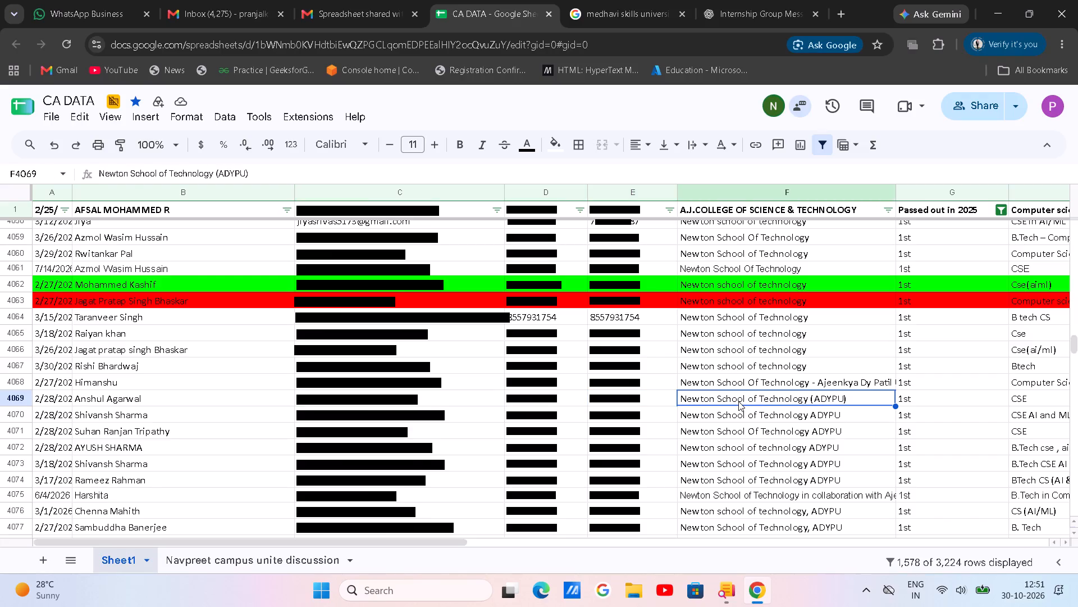
Enter the remark "ni" in column K for the row 4069 Newton School of Technology (ADYPU) student.
{"action": "scroll", "coordinate": [353, 379], "scroll_direction": "left", "scroll_amount": 1}
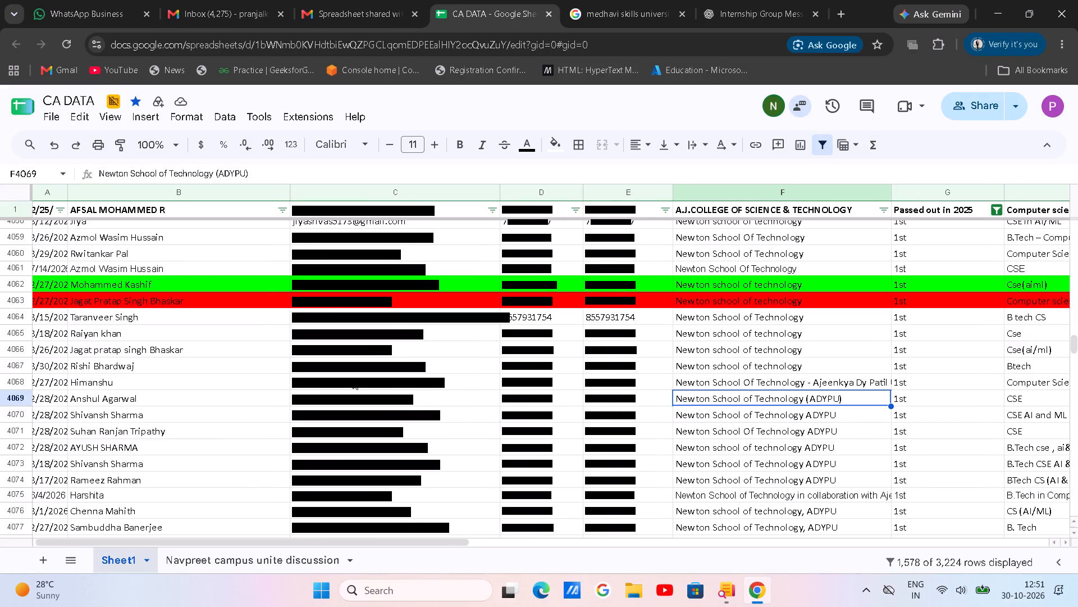
{"action": "scroll", "coordinate": [353, 379], "scroll_direction": "left", "scroll_amount": 4}
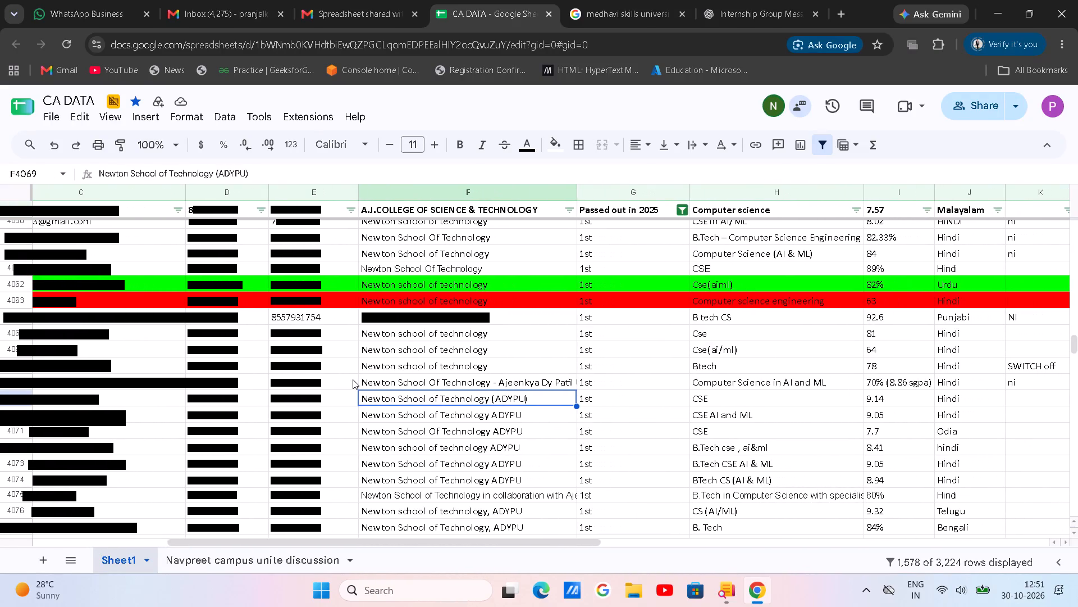
{"action": "key", "text": "Right"}
{"action": "key", "text": "Right"}
{"action": "key", "text": "Right"}
{"action": "key", "text": "Right"}
{"action": "key", "text": "Right"}
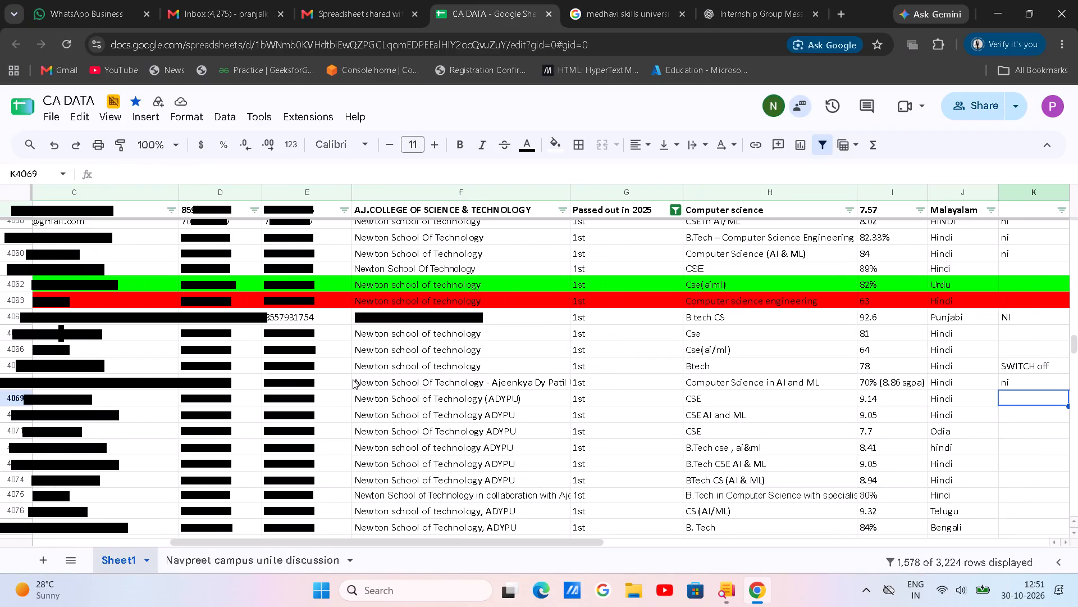
{"action": "type", "text": "ni"}
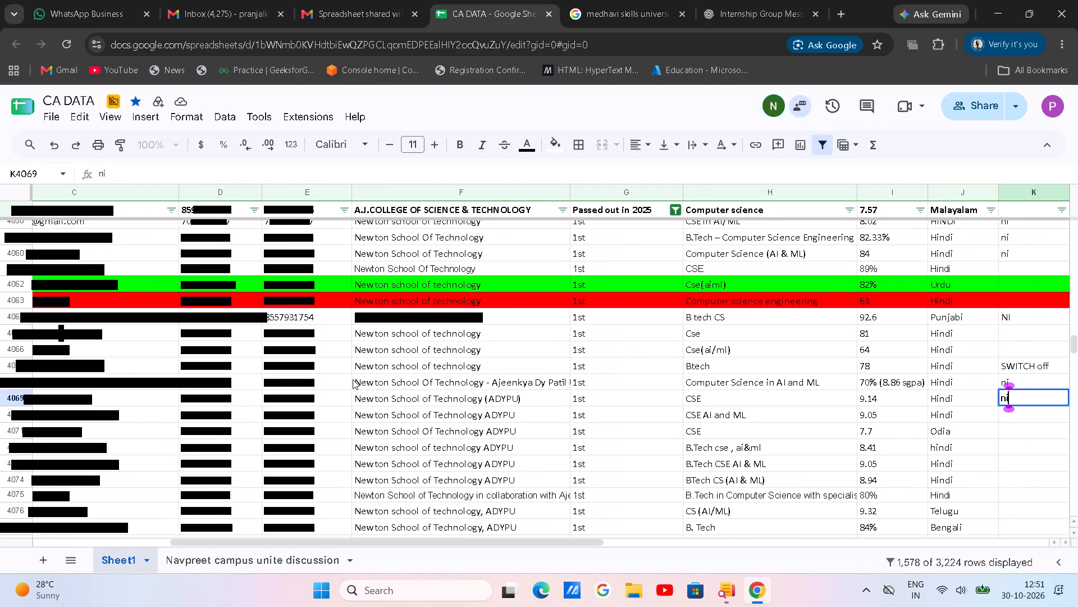
{"action": "key", "text": "Return"}
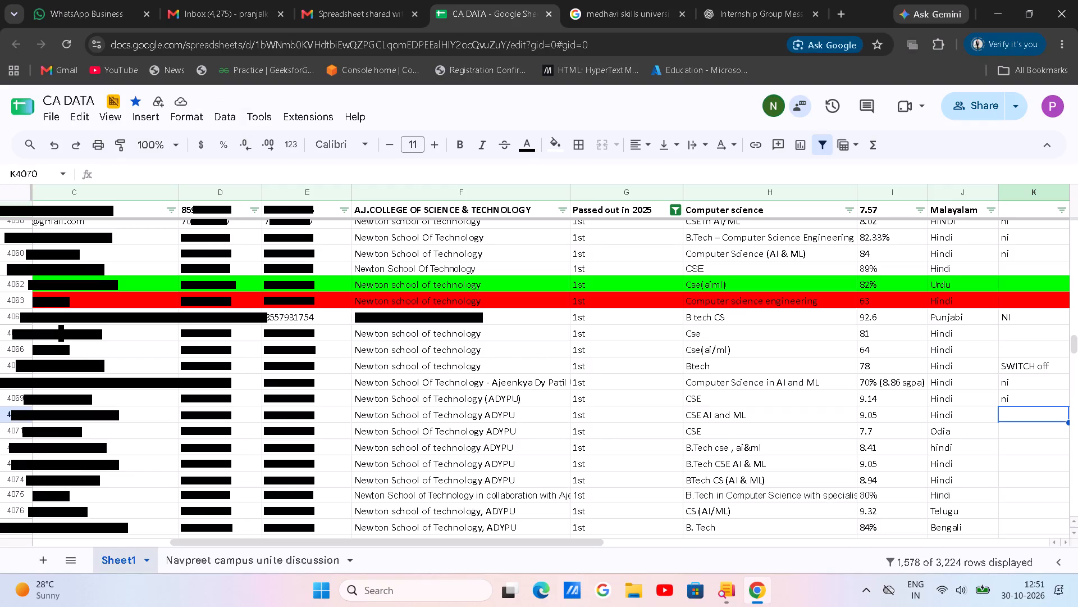
Look up the name and contact details of the row 4070 Newton School of Technology ADYPU student in columns B to D.
{"action": "key", "text": "Left"}
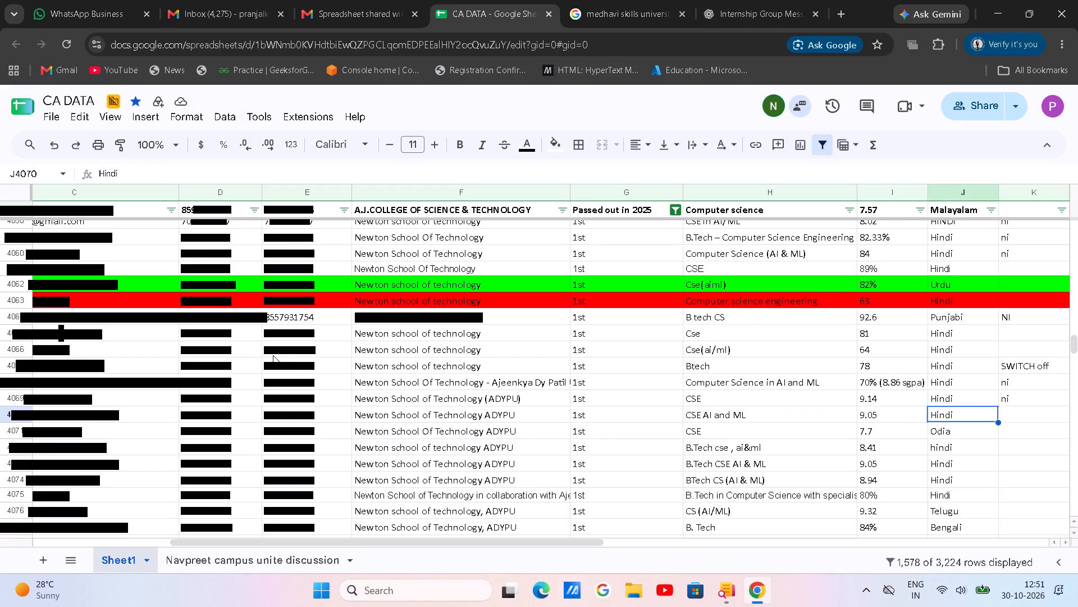
{"action": "key", "text": "Left"}
{"action": "key", "text": "Left"}
{"action": "key", "text": "Left"}
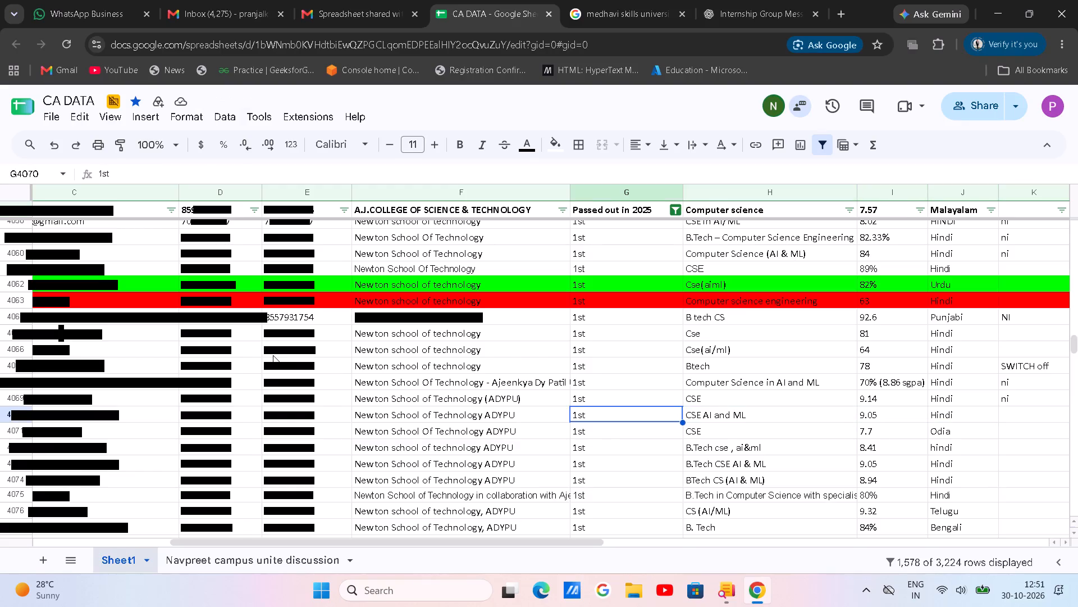
{"action": "key", "text": "Left"}
{"action": "key", "text": "Left"}
{"action": "key", "text": "Left"}
{"action": "key", "text": "Left"}
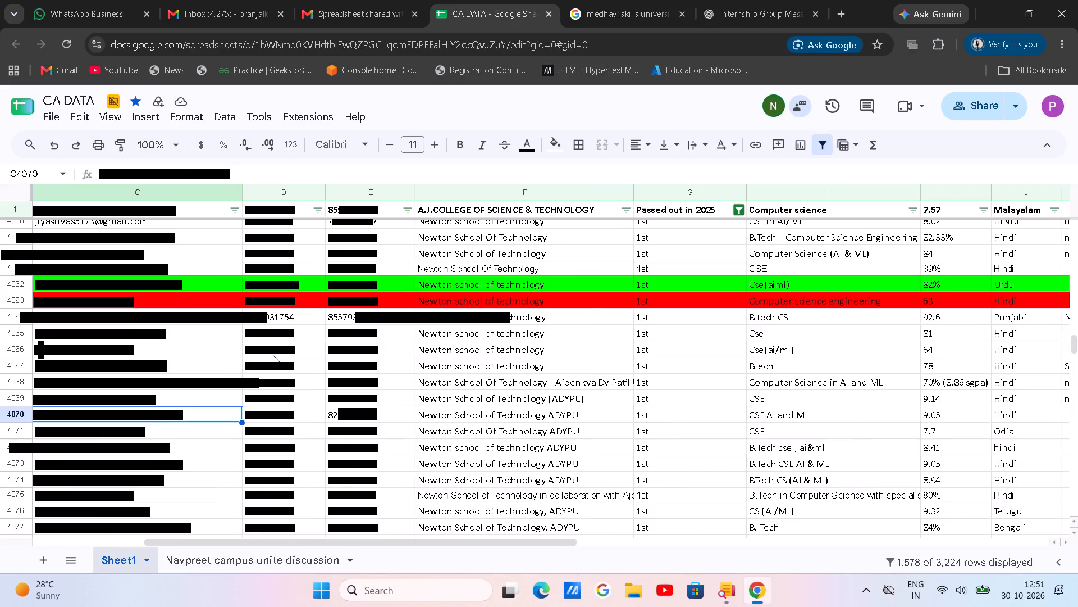
{"action": "key", "text": "Left"}
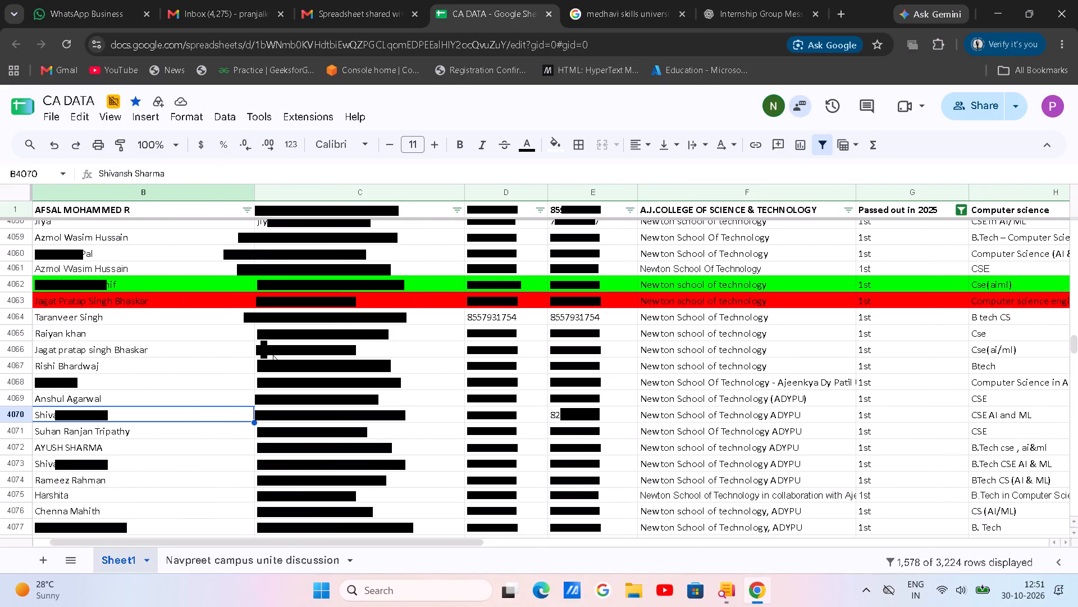
{"action": "key", "text": "Right"}
{"action": "key", "text": "Right"}
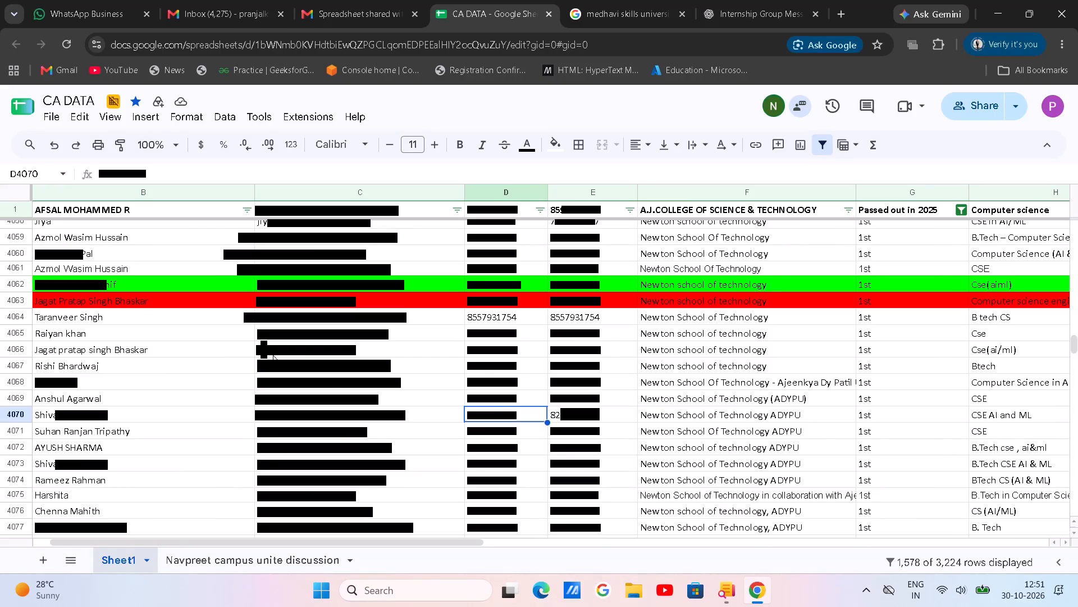
{"action": "left_click", "coordinate": [114, 414]}
{"action": "left_click", "coordinate": [316, 420]}
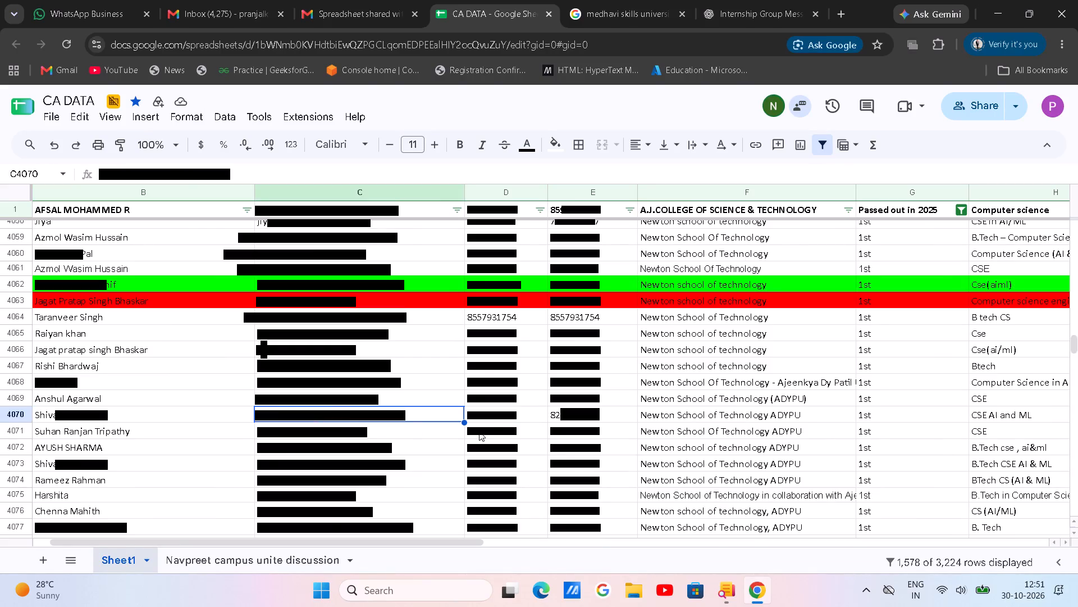
{"action": "left_click", "coordinate": [494, 414]}
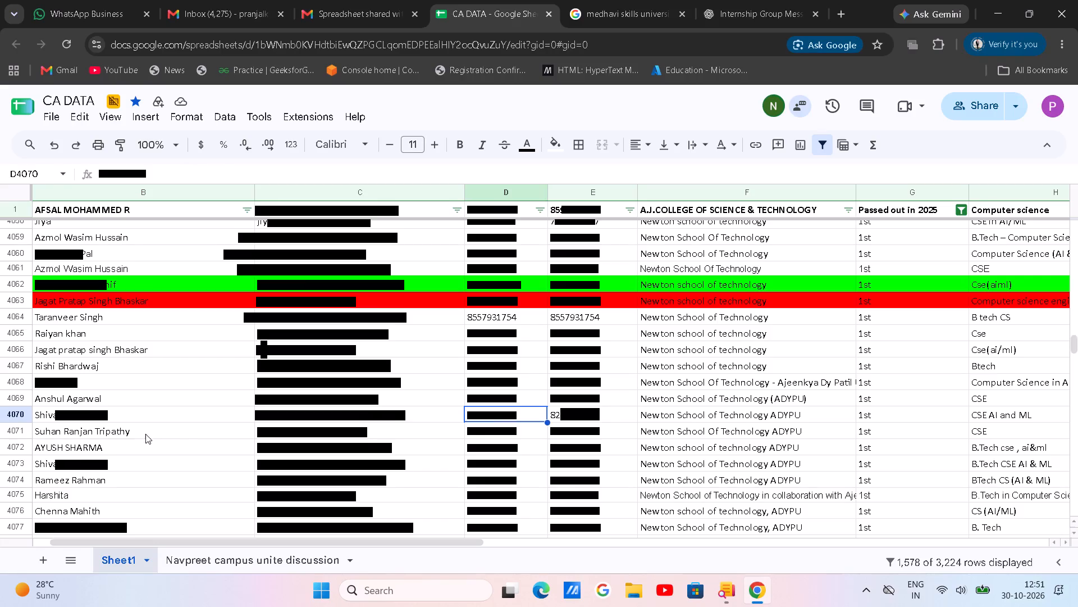
{"action": "left_click_drag", "start_coordinate": [138, 413], "coordinate": [314, 420]}
{"action": "left_click", "coordinate": [314, 420]}
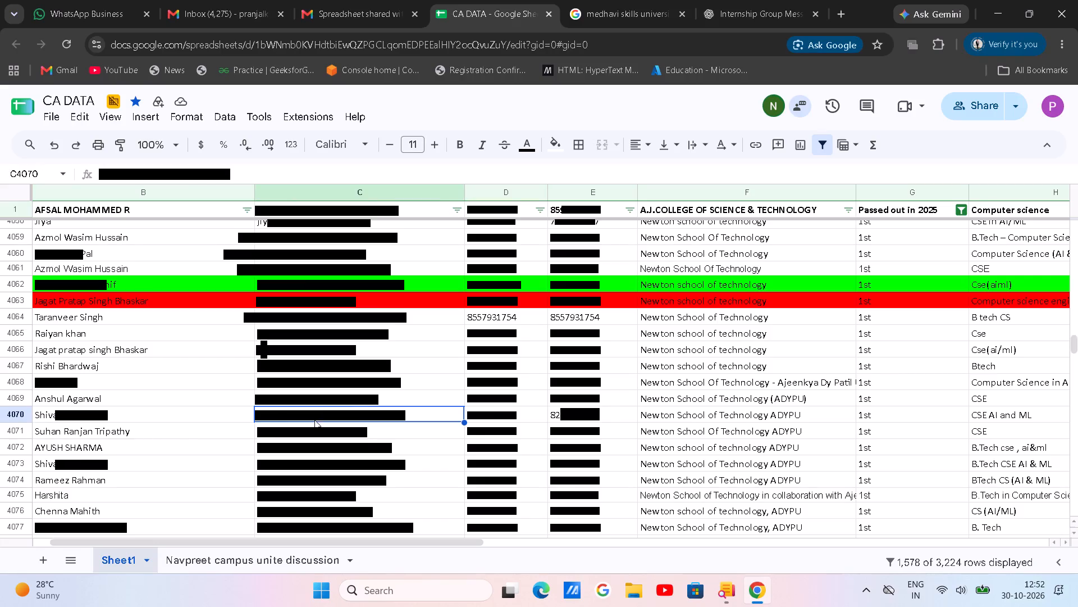
{"action": "left_click", "coordinate": [494, 417]}
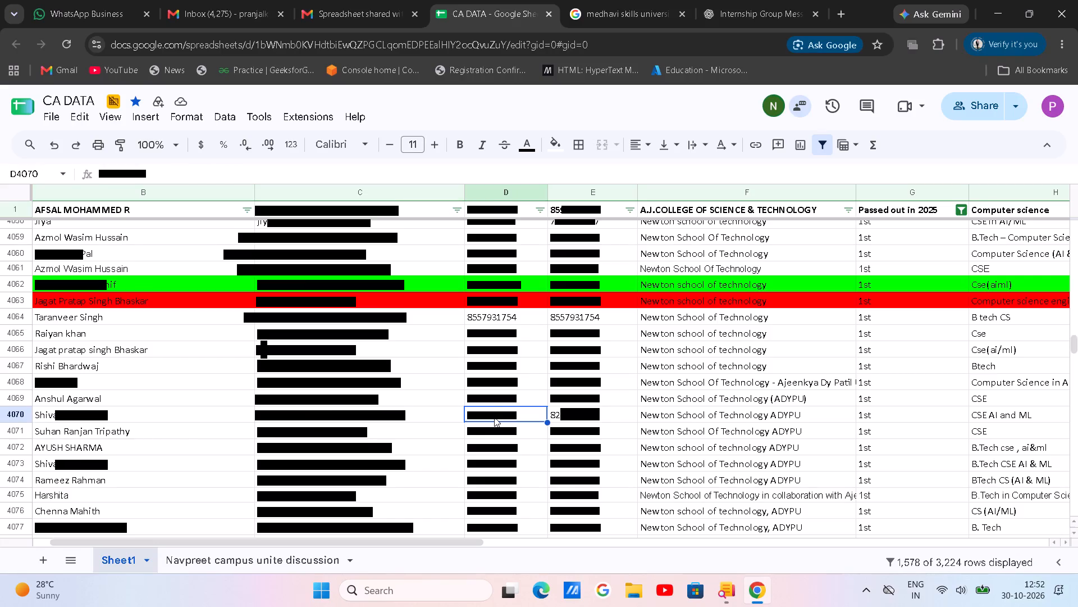
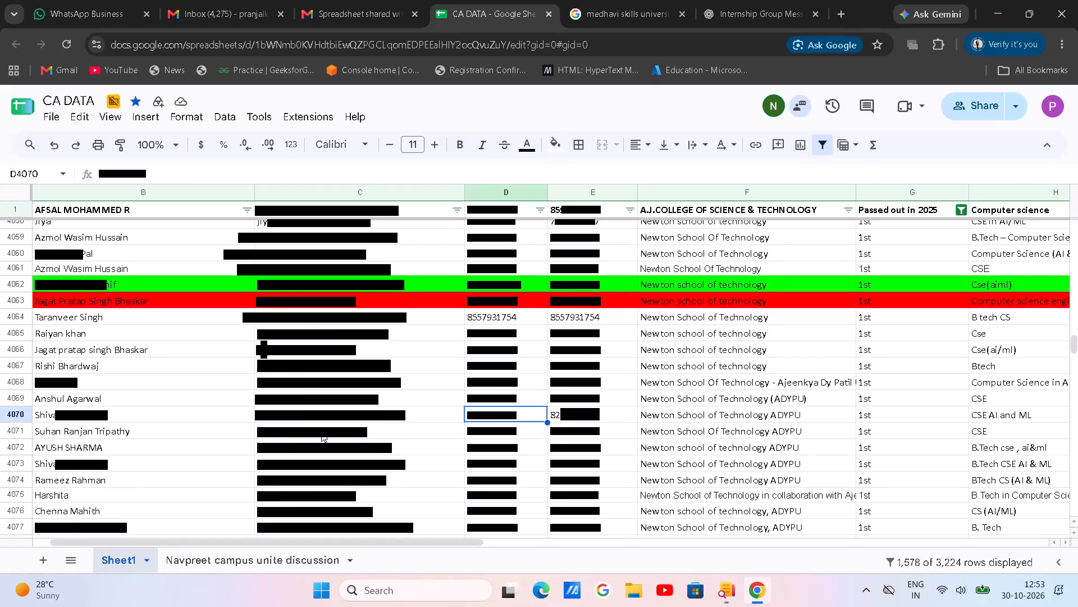
Recheck the name and contact details of the row 4070 Newton School of Technology ADYPU student in columns B to D.
{"action": "left_click", "coordinate": [126, 414]}
{"action": "left_click", "coordinate": [310, 414]}
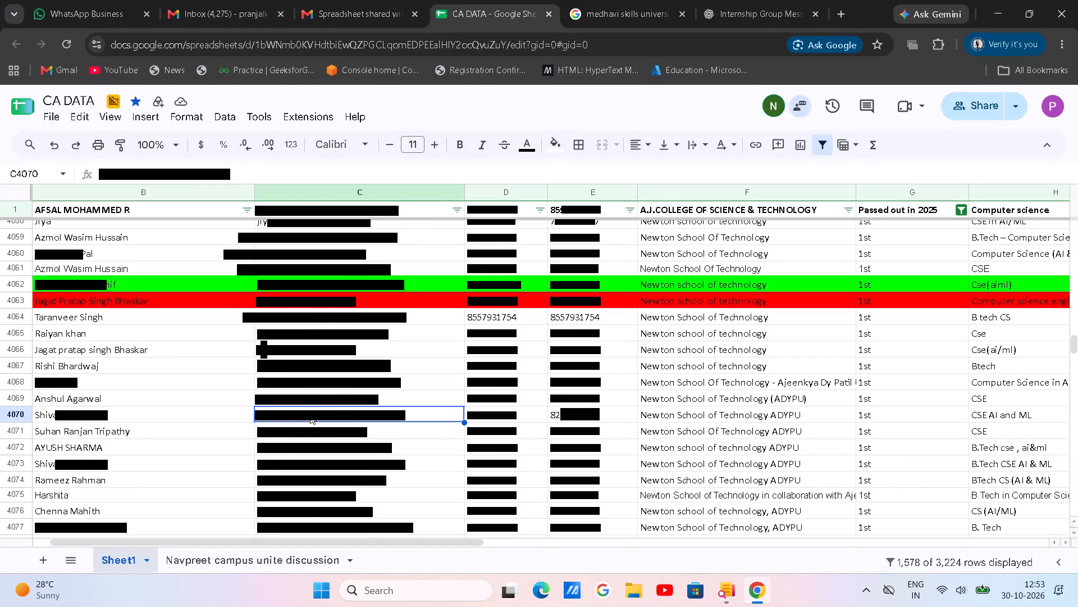
{"action": "left_click", "coordinate": [490, 420]}
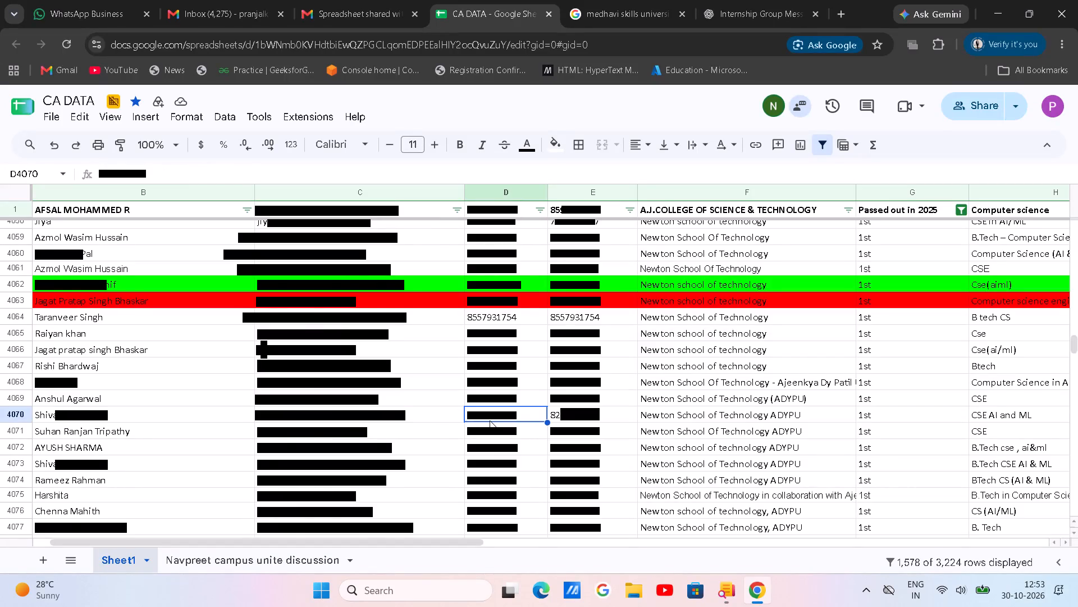
{"action": "left_click", "coordinate": [81, 404]}
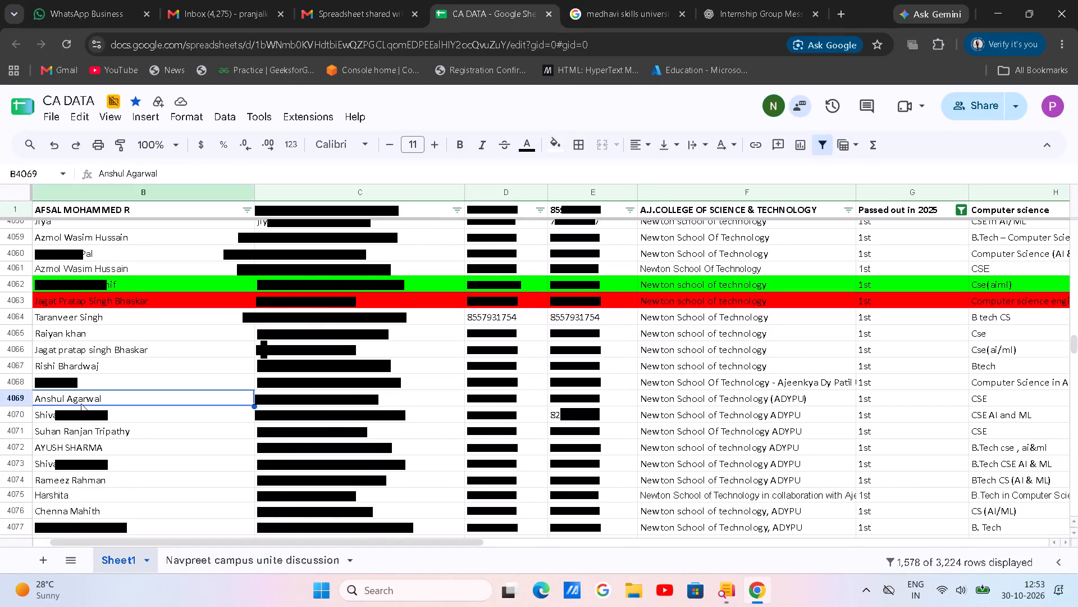
{"action": "left_click", "coordinate": [84, 414]}
{"action": "left_click", "coordinate": [295, 420]}
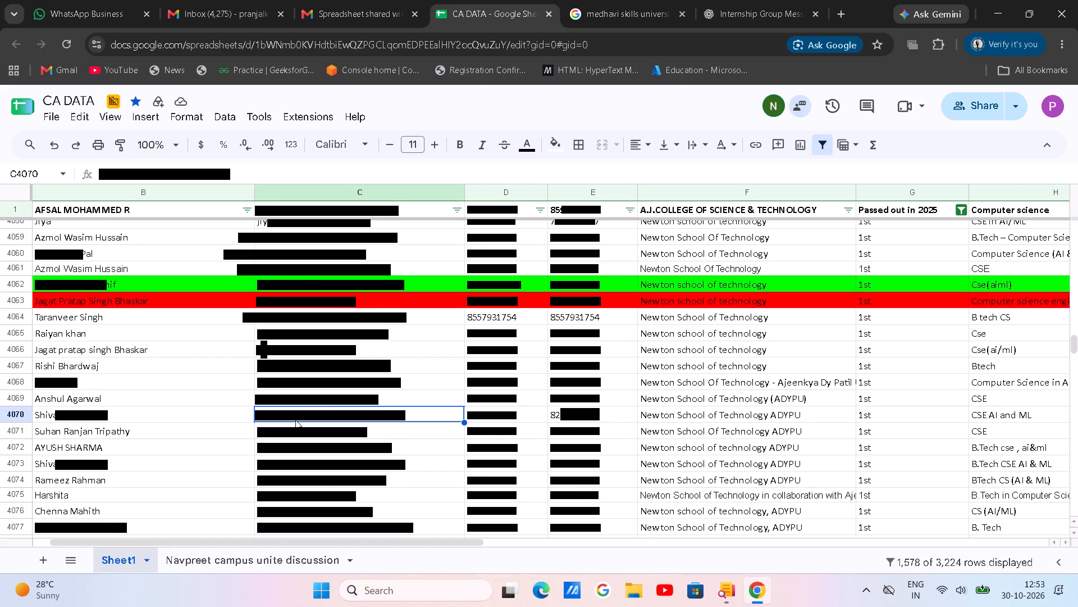
{"action": "left_click", "coordinate": [120, 416]}
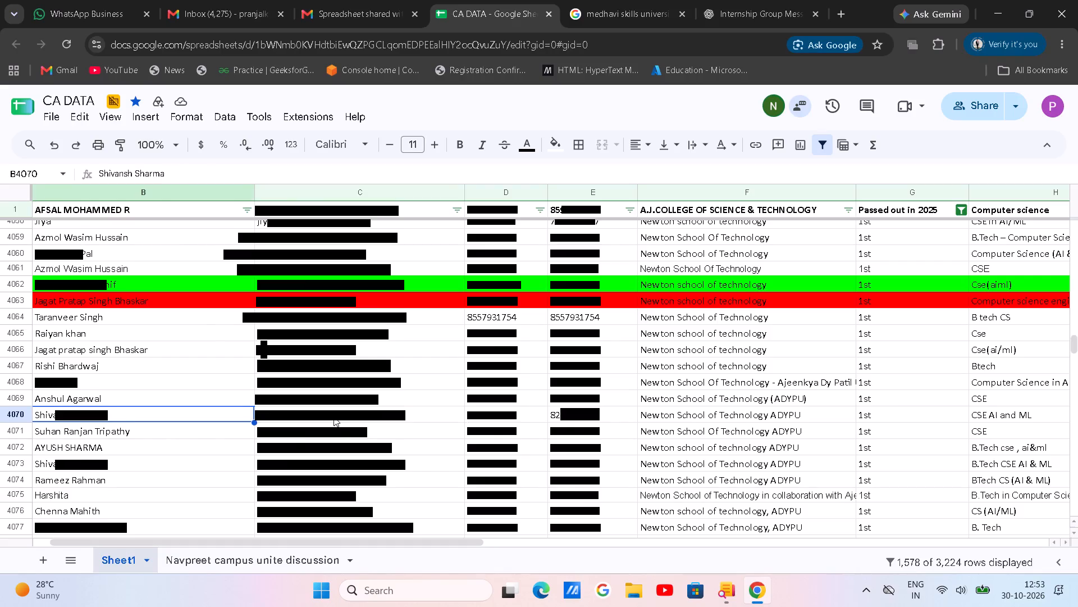
{"action": "left_click", "coordinate": [334, 416]}
{"action": "left_click", "coordinate": [483, 420]}
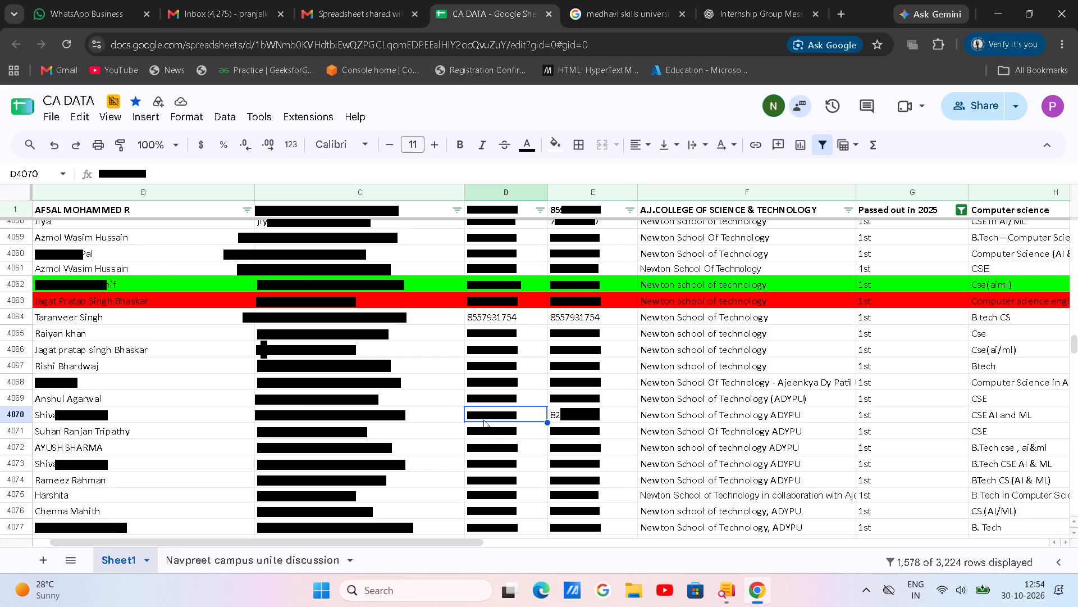
Enter the remark "ni" in column K for the row 4070 Newton School of Technology ADYPU student.
{"action": "key", "text": "Right"}
{"action": "key", "text": "Right"}
{"action": "key", "text": "Right"}
{"action": "key", "text": "Right"}
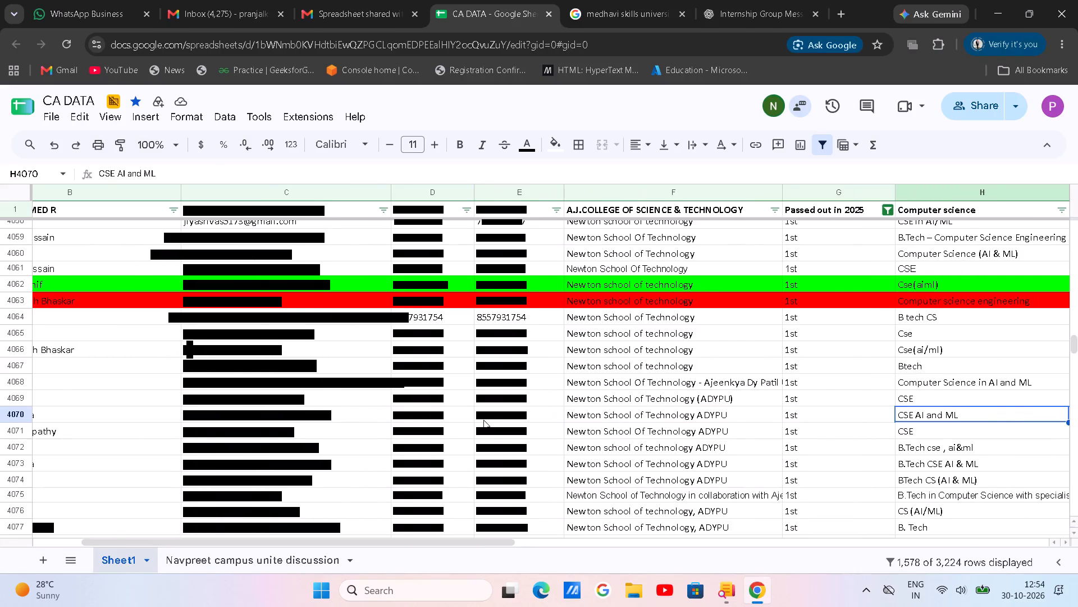
{"action": "key", "text": "Right"}
{"action": "key", "text": "Right"}
{"action": "key", "text": "Right"}
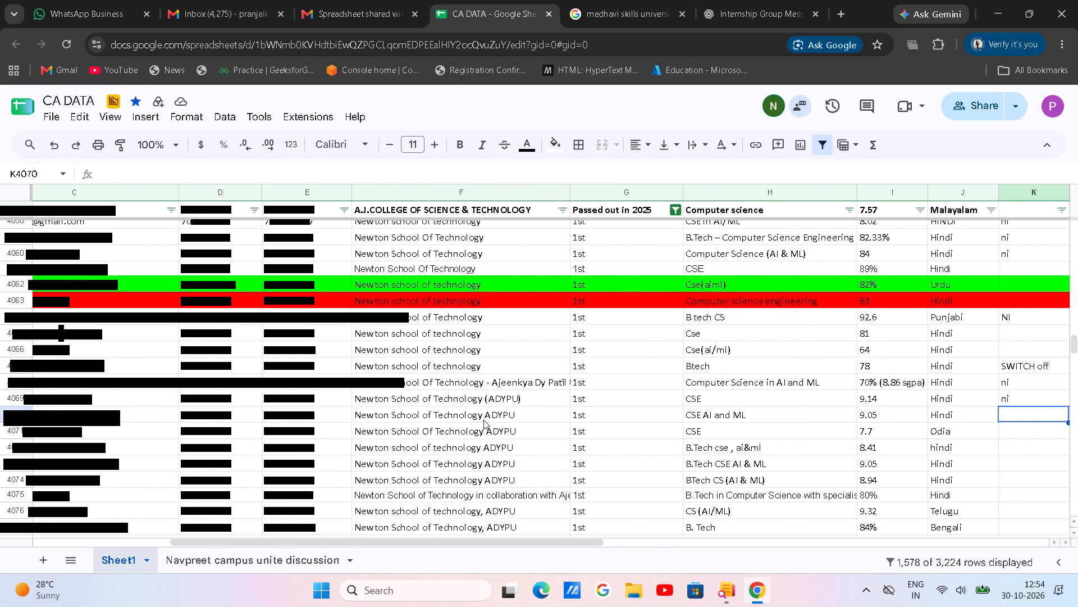
{"action": "type", "text": "ni"}
{"action": "key", "text": "Return"}
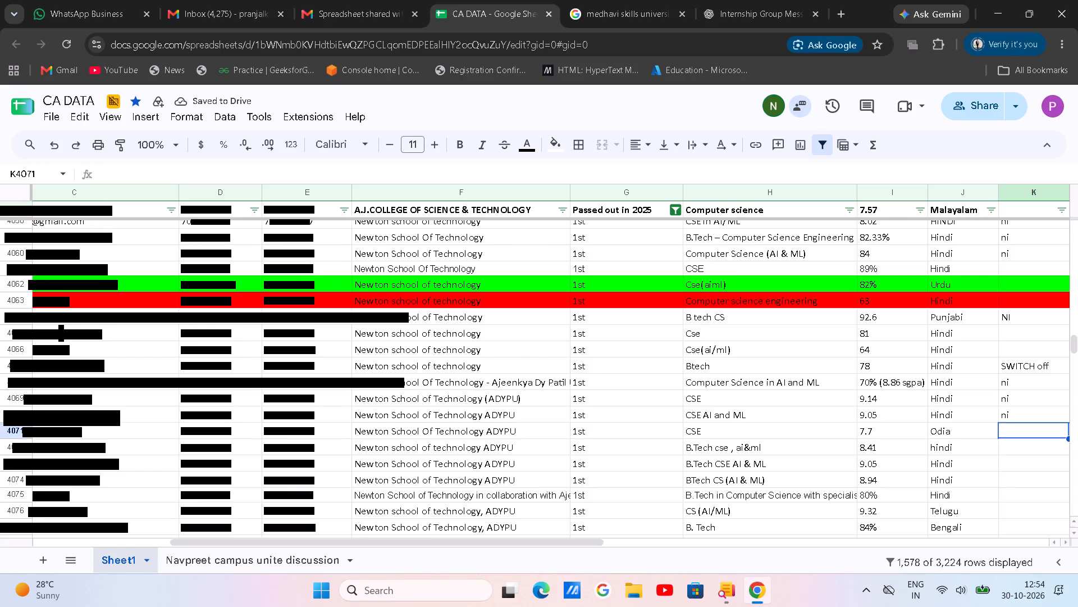
Look up the name and contact details of the row 4071 Newton School Of Technology ADYPU student in columns B to D.
{"action": "key", "text": "Left"}
{"action": "key", "text": "Left"}
{"action": "key", "text": "Left"}
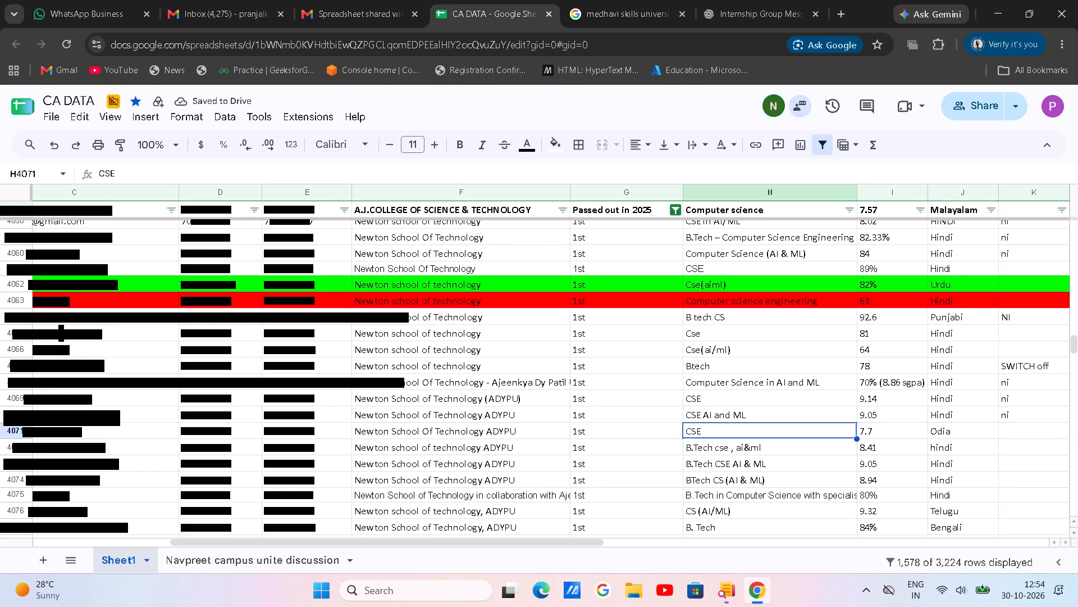
{"action": "key", "text": "Left"}
{"action": "key", "text": "Left"}
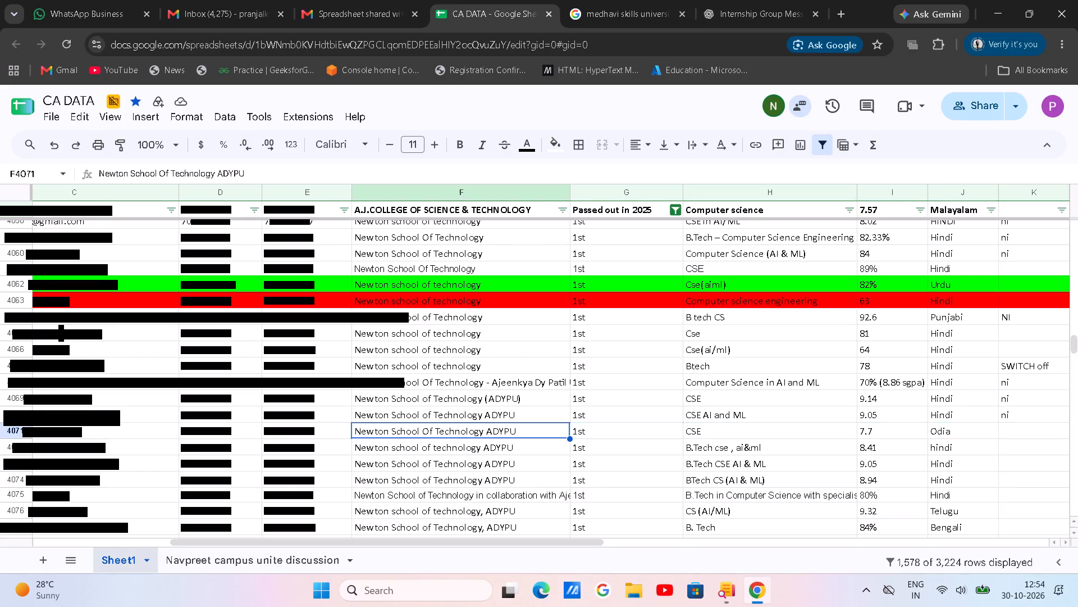
{"action": "key", "text": "Left"}
{"action": "key", "text": "Left"}
{"action": "key", "text": "Left"}
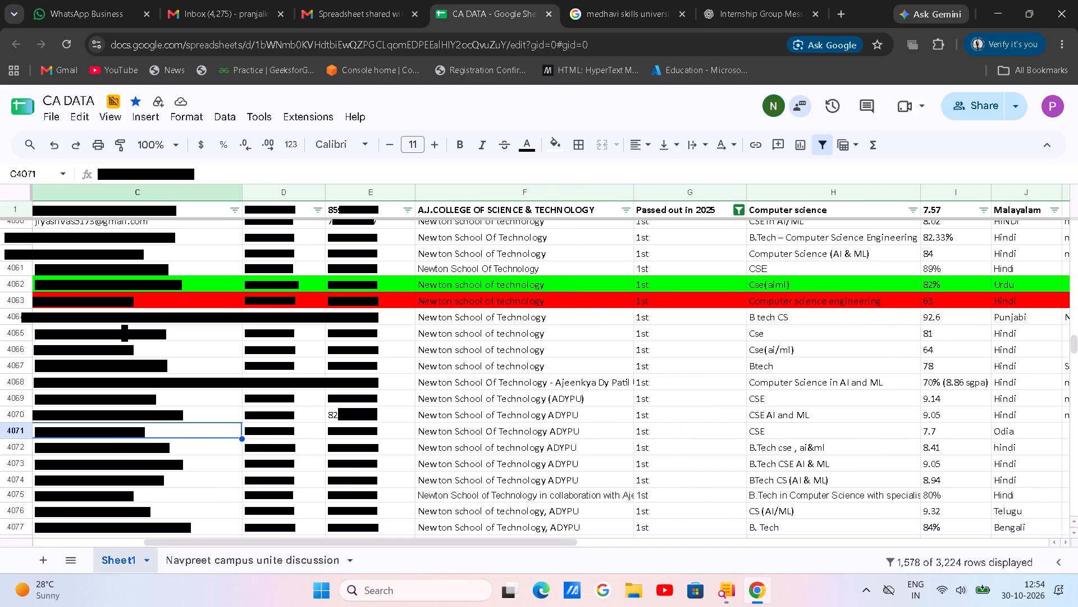
{"action": "key", "text": "Left"}
{"action": "key", "text": "Left"}
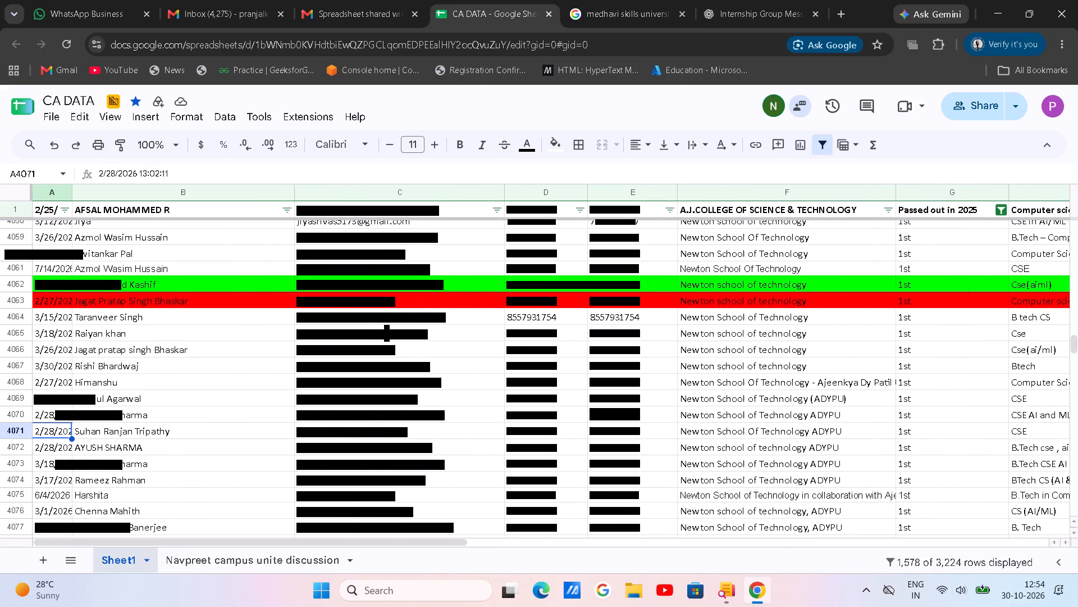
{"action": "key", "text": "Right"}
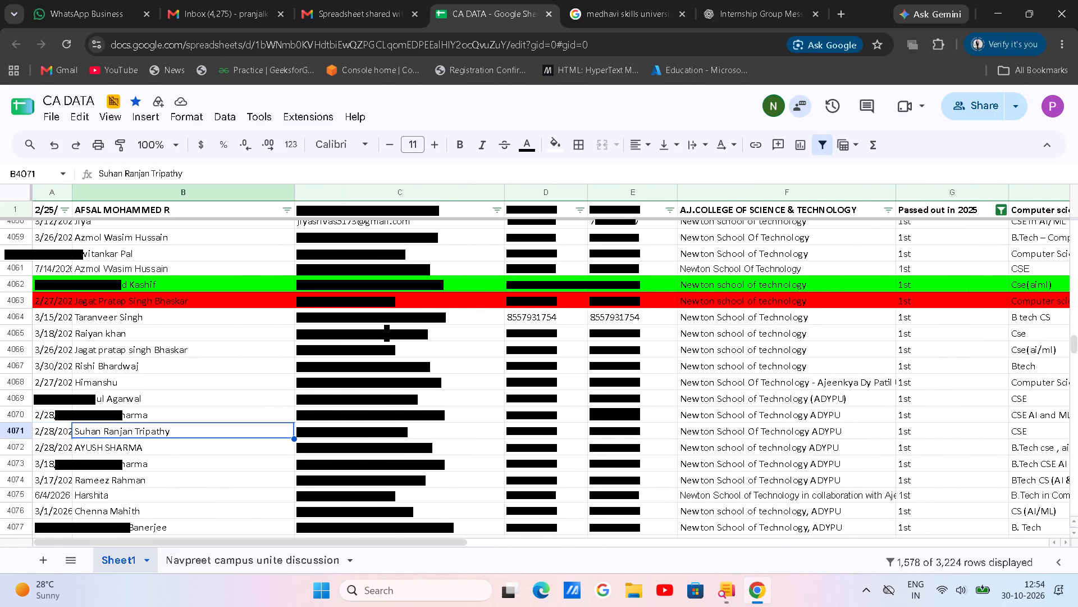
{"action": "key", "text": "Right"}
{"action": "key", "text": "Right"}
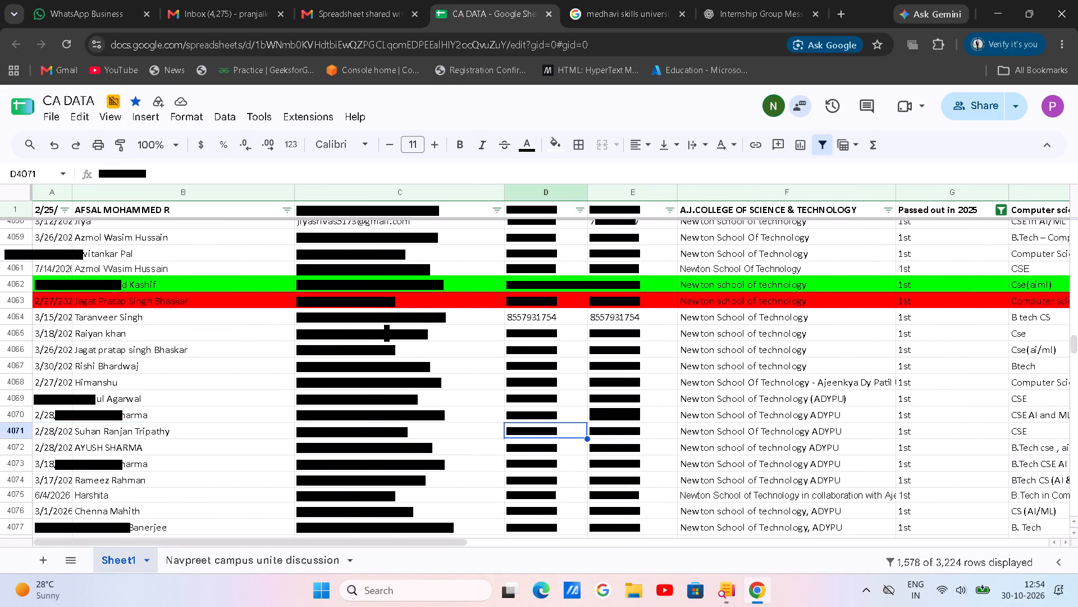
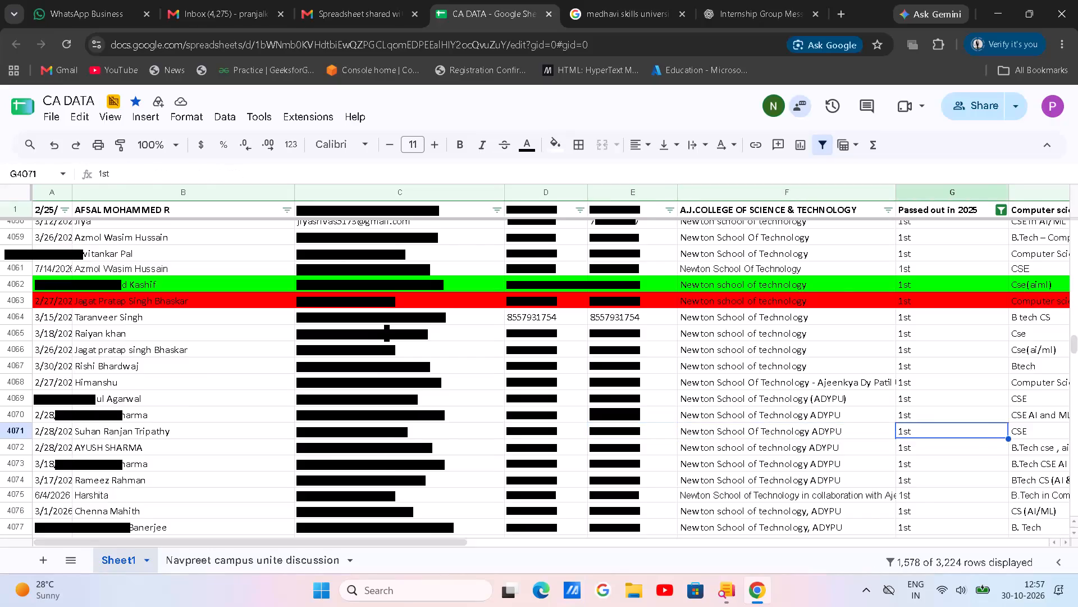
Enter the remark "ni" in column K for the row 4071 Newton School Of Technology ADYPU student.
{"action": "key", "text": "Right"}
{"action": "key", "text": "Right"}
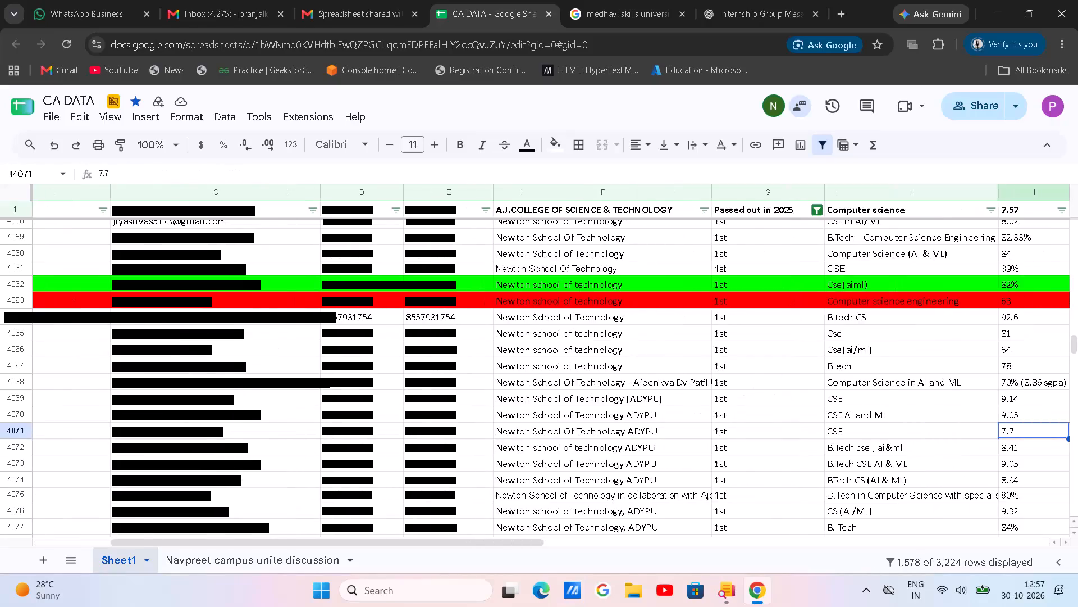
{"action": "key", "text": "Right"}
{"action": "key", "text": "Right"}
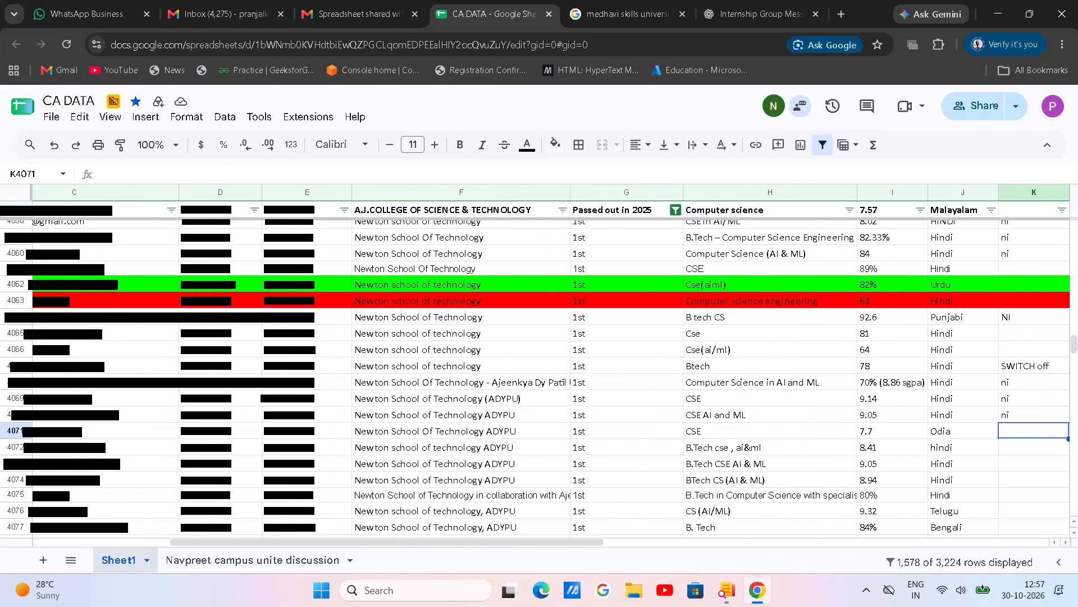
{"action": "type", "text": "ni"}
{"action": "key", "text": "Return"}
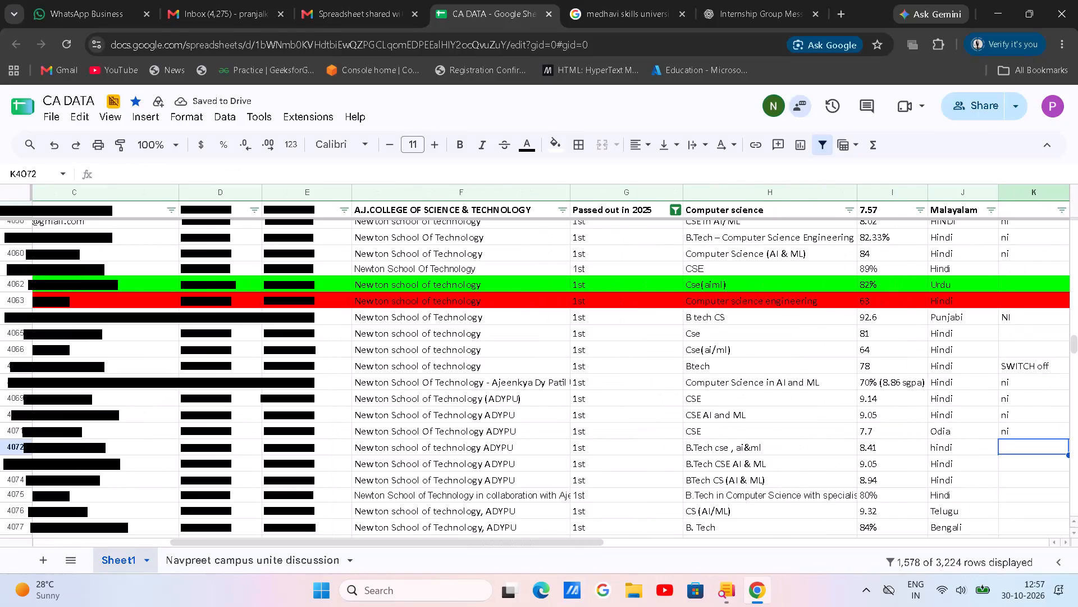
Look up the contact details of the row 4072 Newton school of technology ADYPU student, going back to column C.
{"action": "key", "text": "Left"}
{"action": "key", "text": "Left"}
{"action": "key", "text": "Left"}
{"action": "key", "text": "Left"}
{"action": "key", "text": "Left"}
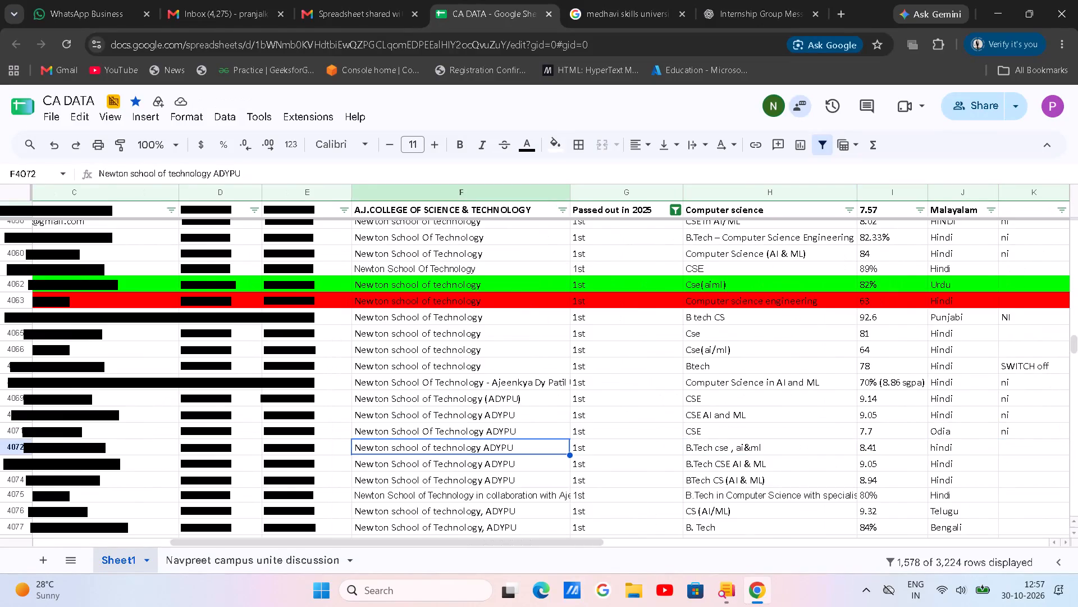
{"action": "key", "text": "Left"}
{"action": "key", "text": "Left"}
{"action": "key", "text": "Left"}
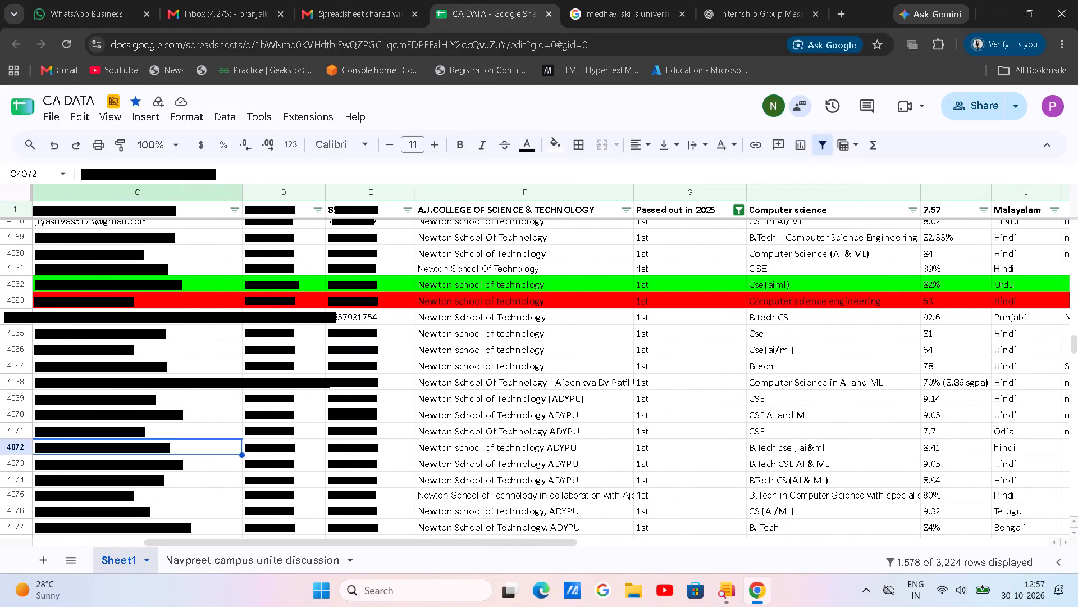